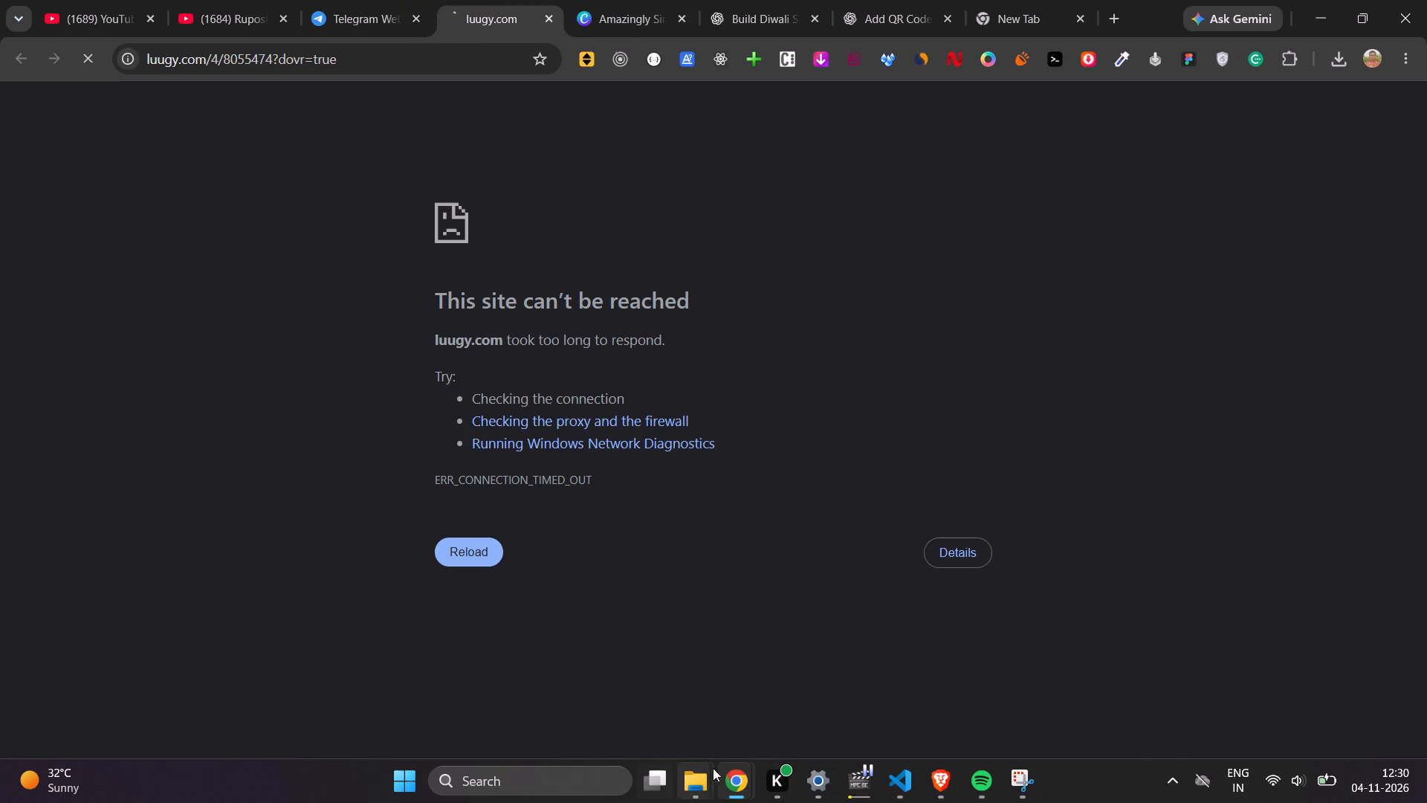
Switch to the Chrome window showing the luugy.com redirect page and close that tab.
left_click(927, 701)
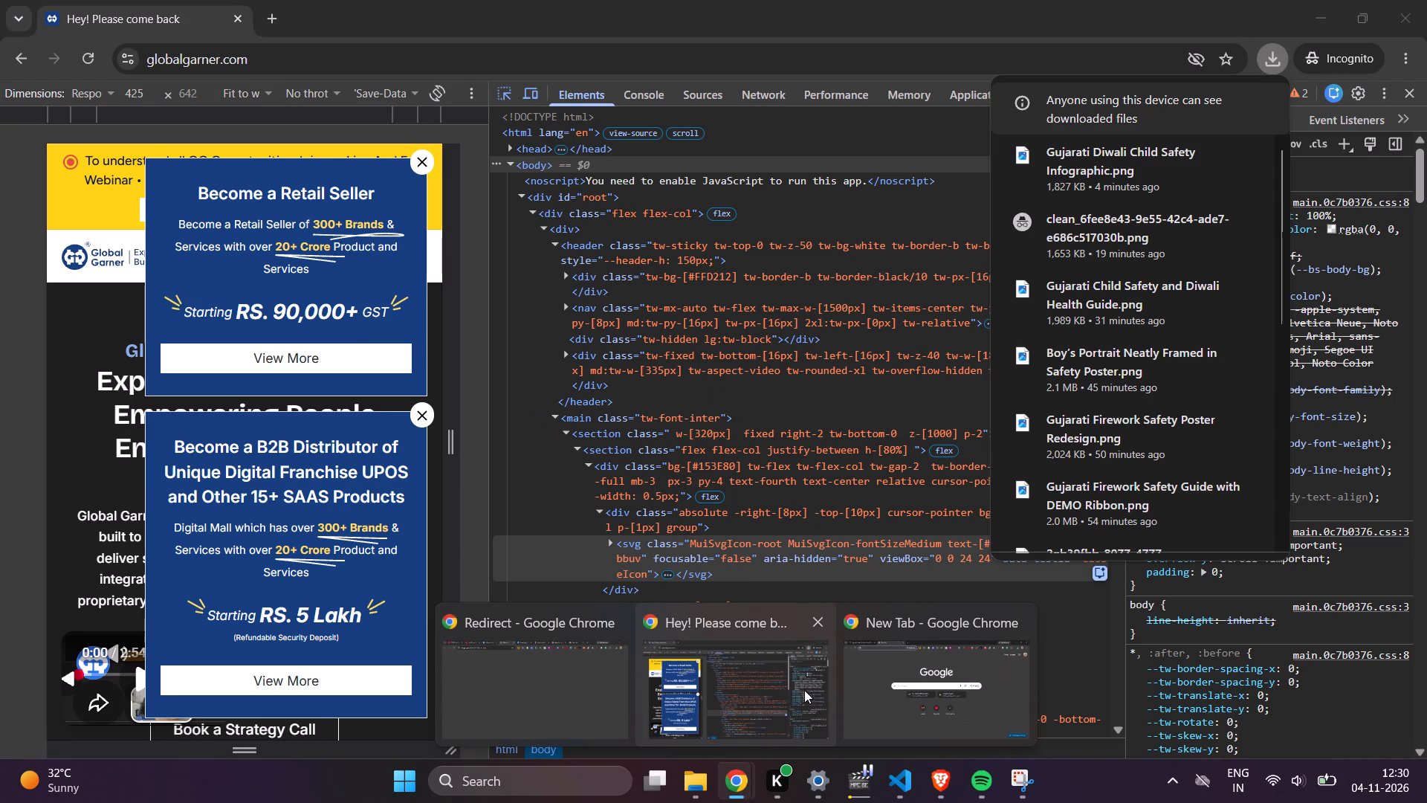
left_click(494, 665)
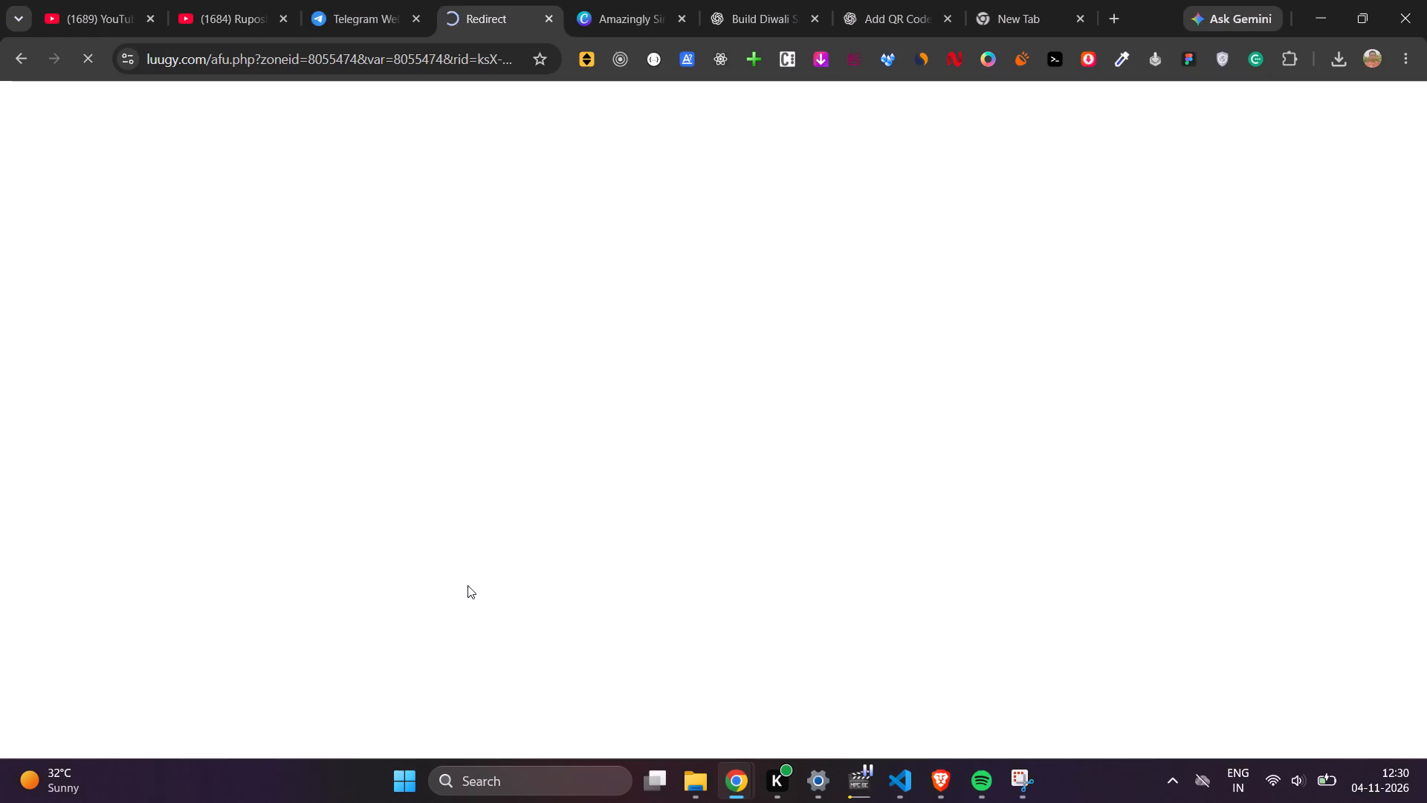
left_click(543, 22)
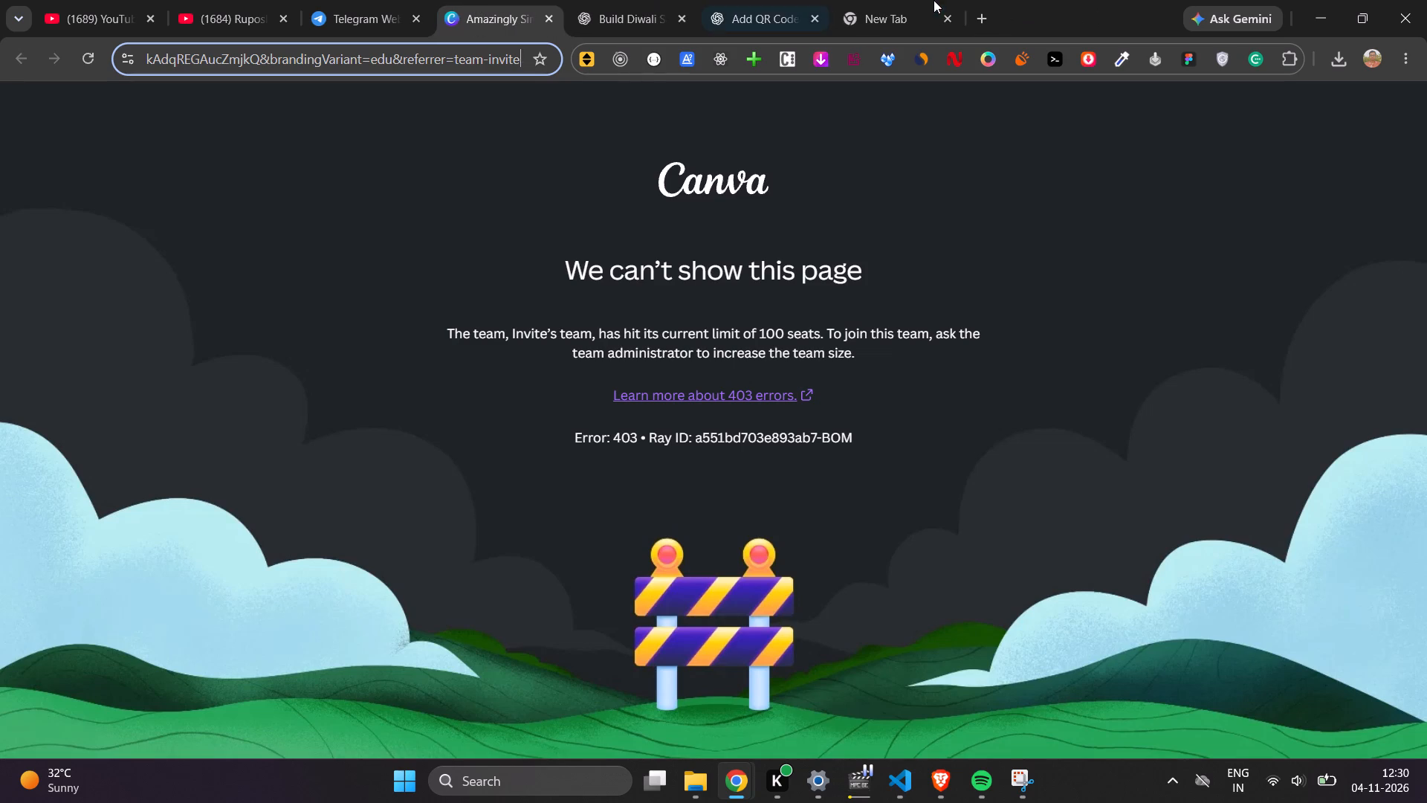
Open the Canva home page, canva.com, in the empty new tab.
left_click(933, 0)
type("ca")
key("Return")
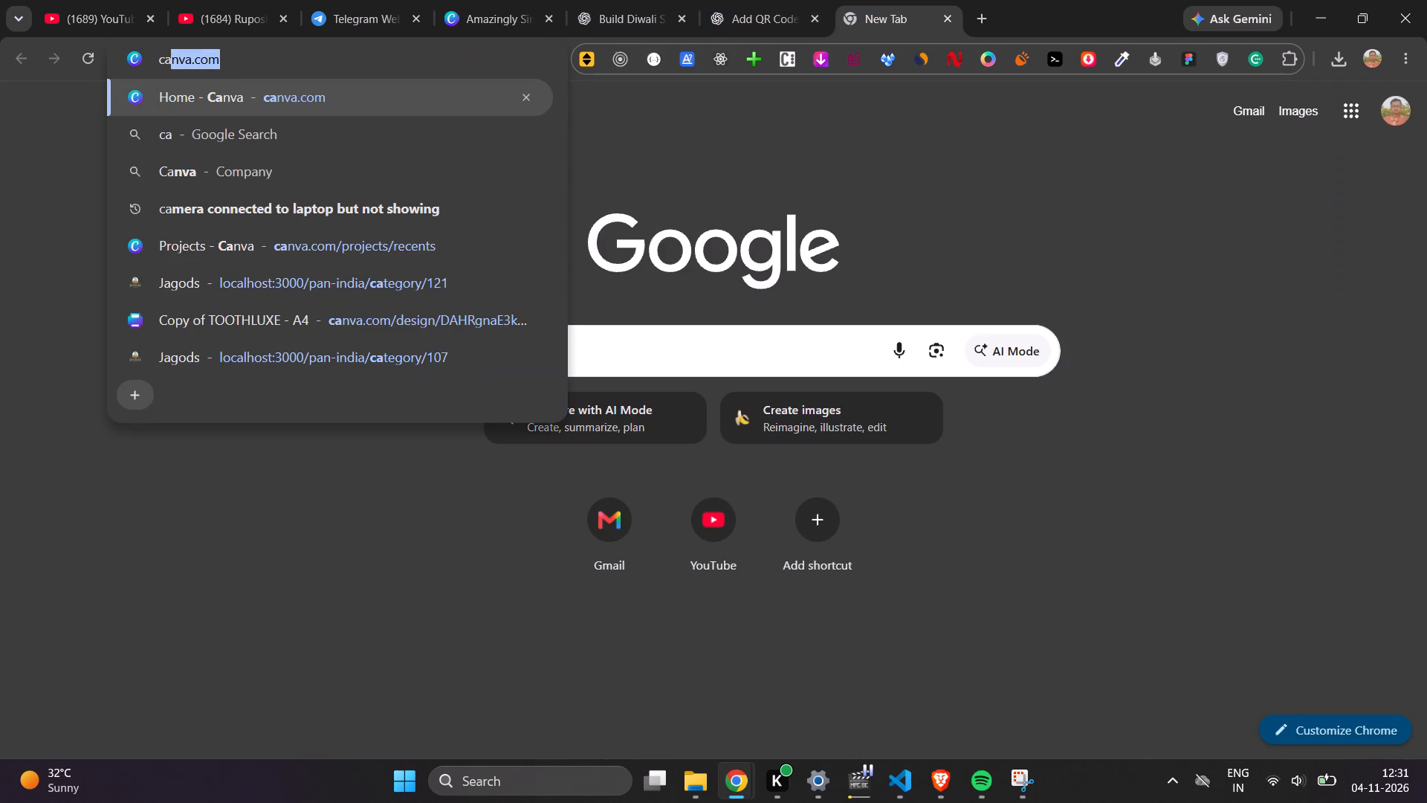
Switch to Brave, skim the articles on the BingoTingo home page, and go back to the search results.
left_click(936, 787)
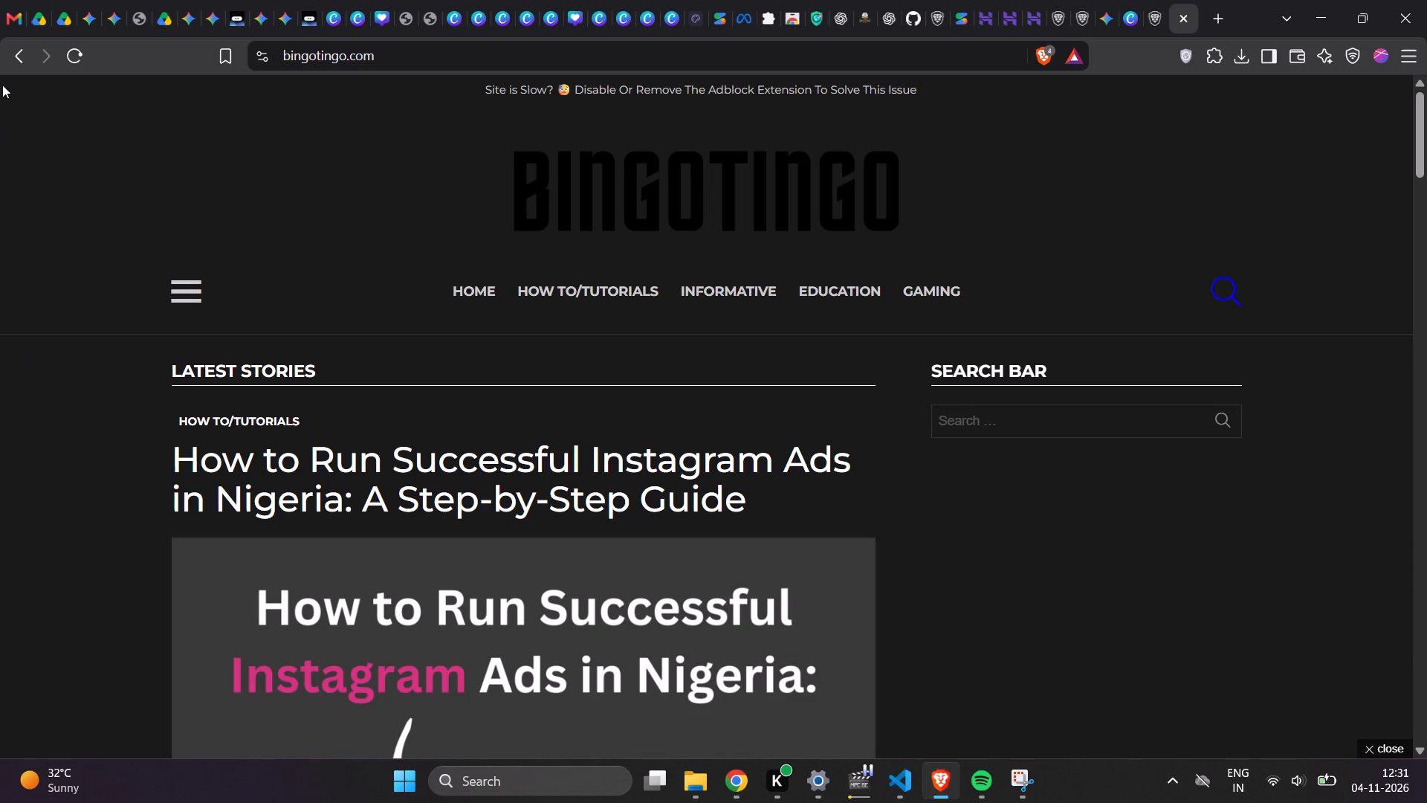
scroll(596, 325, "down", 18)
scroll(577, 340, "up", 7)
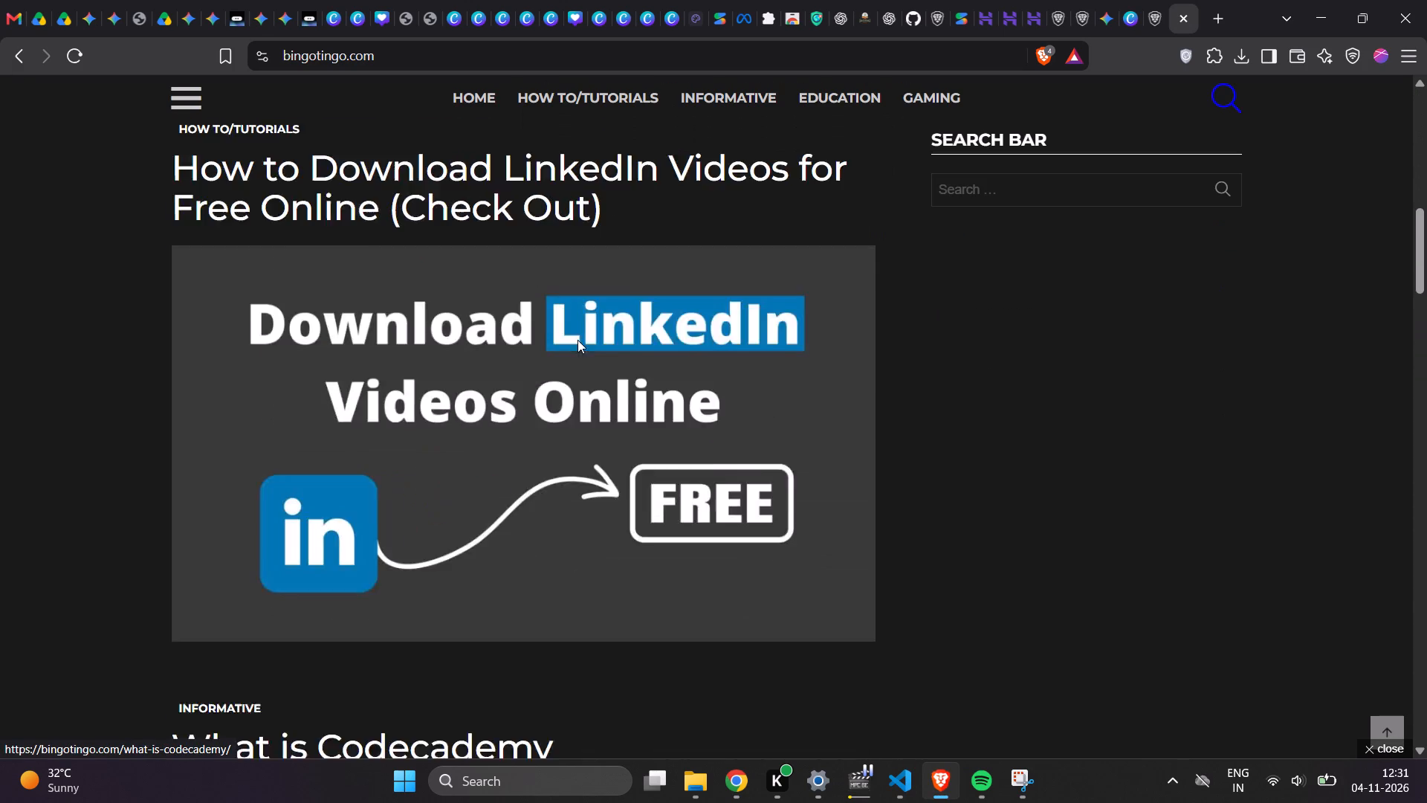
scroll(577, 340, "up", 15)
scroll(525, 459, "down", 12)
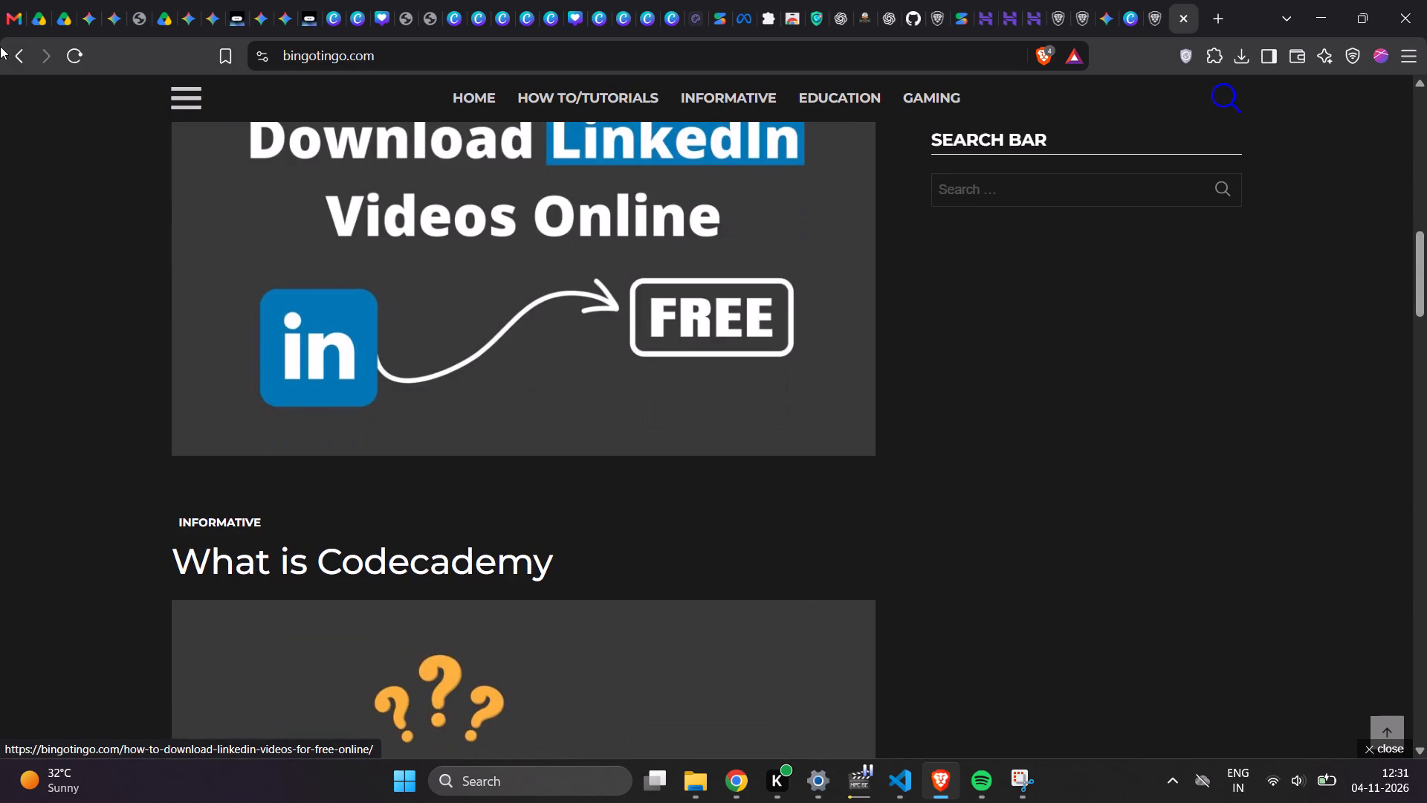
left_click(13, 56)
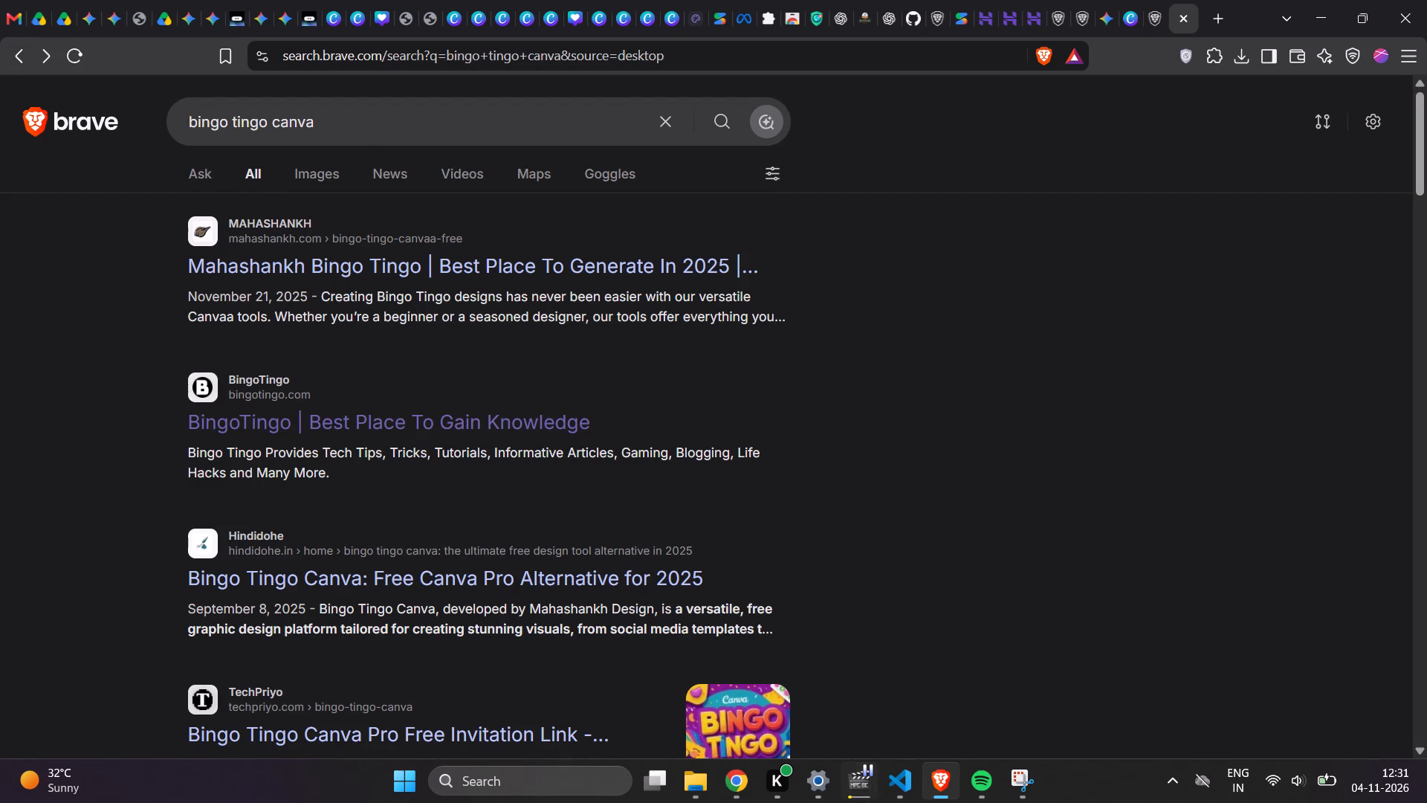
Search for "bingo tingo canva" in a new Chrome Incognito window and open BingoTingo's Best Social Media Platforms result.
left_click(908, 719)
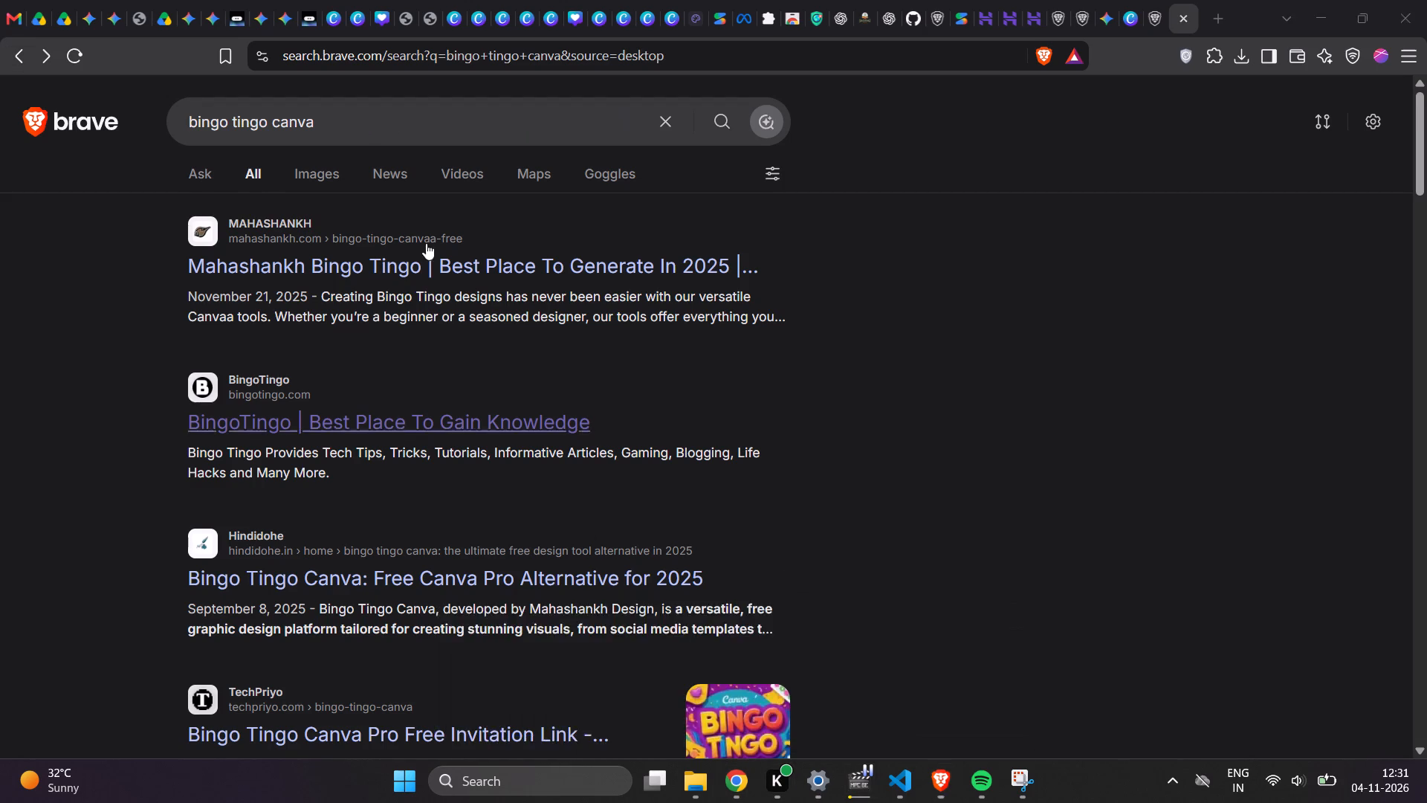
key("ctrl+shift+n")
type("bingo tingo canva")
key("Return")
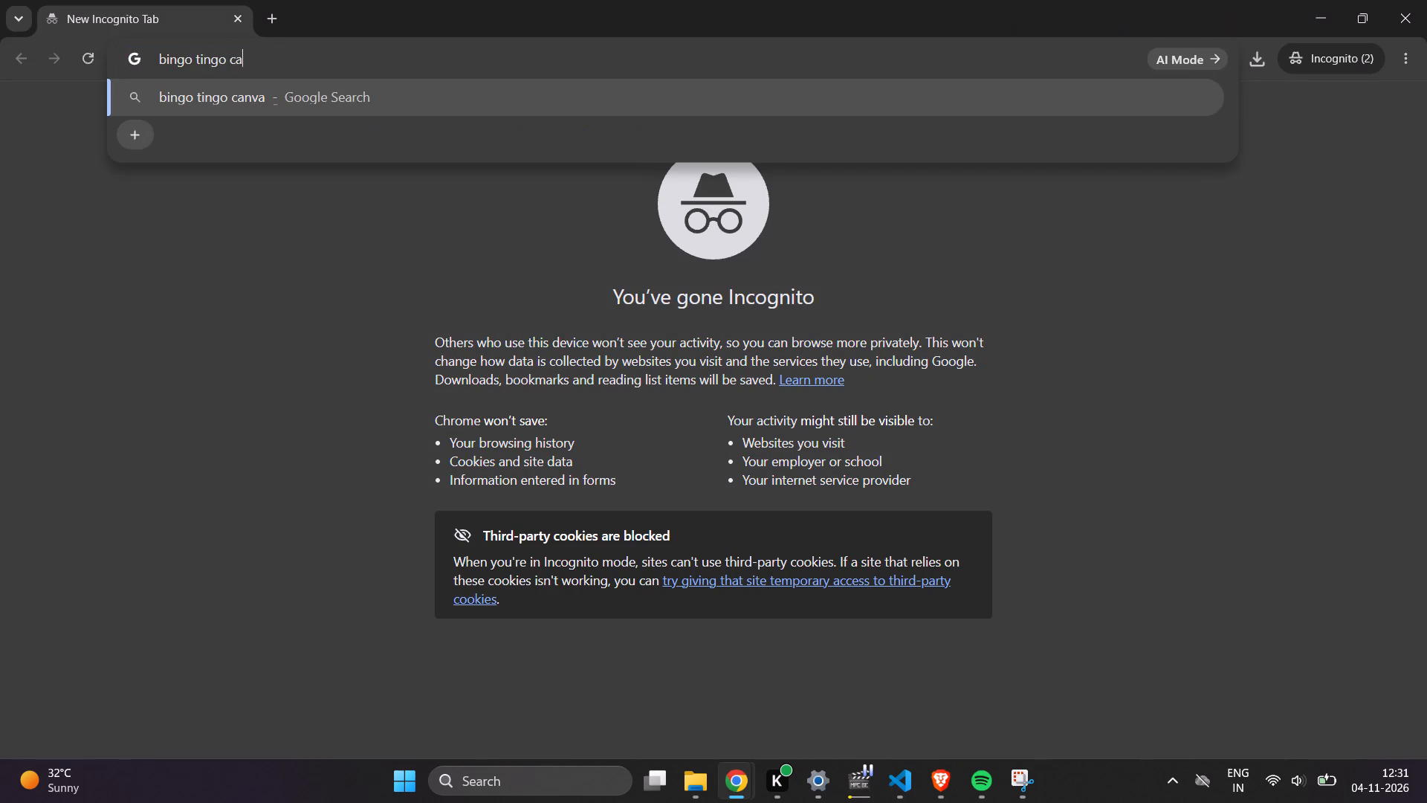
left_click(273, 273)
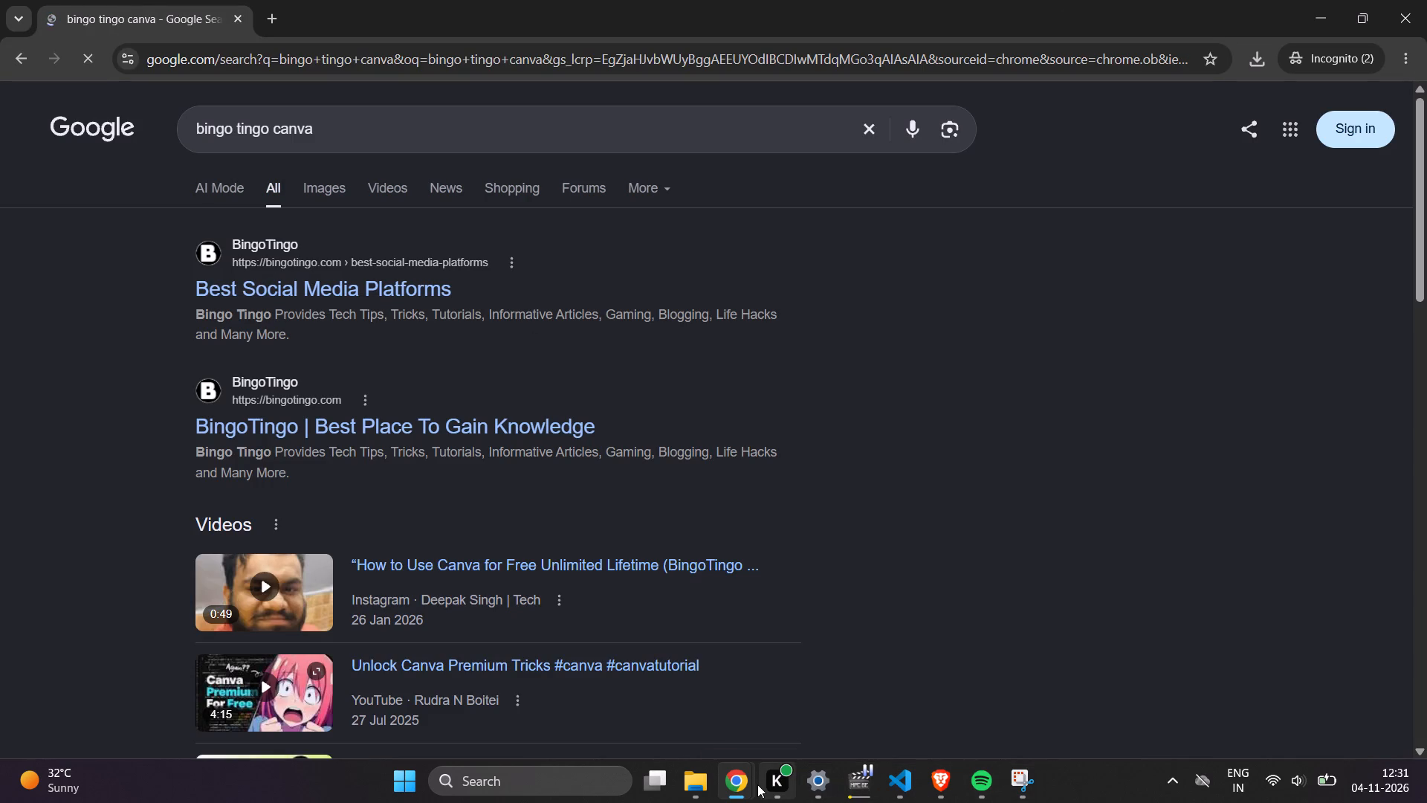
Switch to the Chrome window with the Canva home page and open the account's list of teams to switch between.
left_click(468, 674)
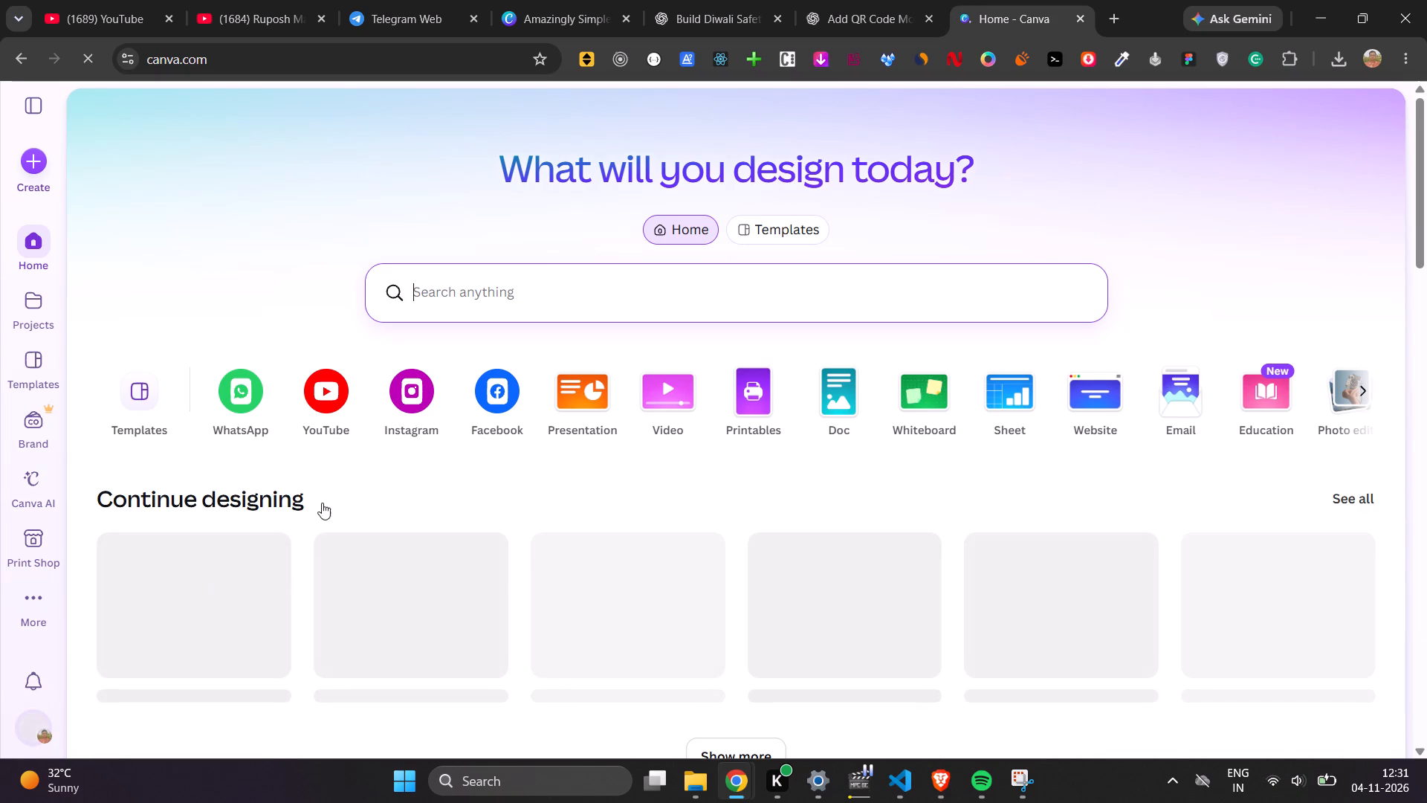
scroll(355, 487, "down", 5)
scroll(341, 561, "up", 4)
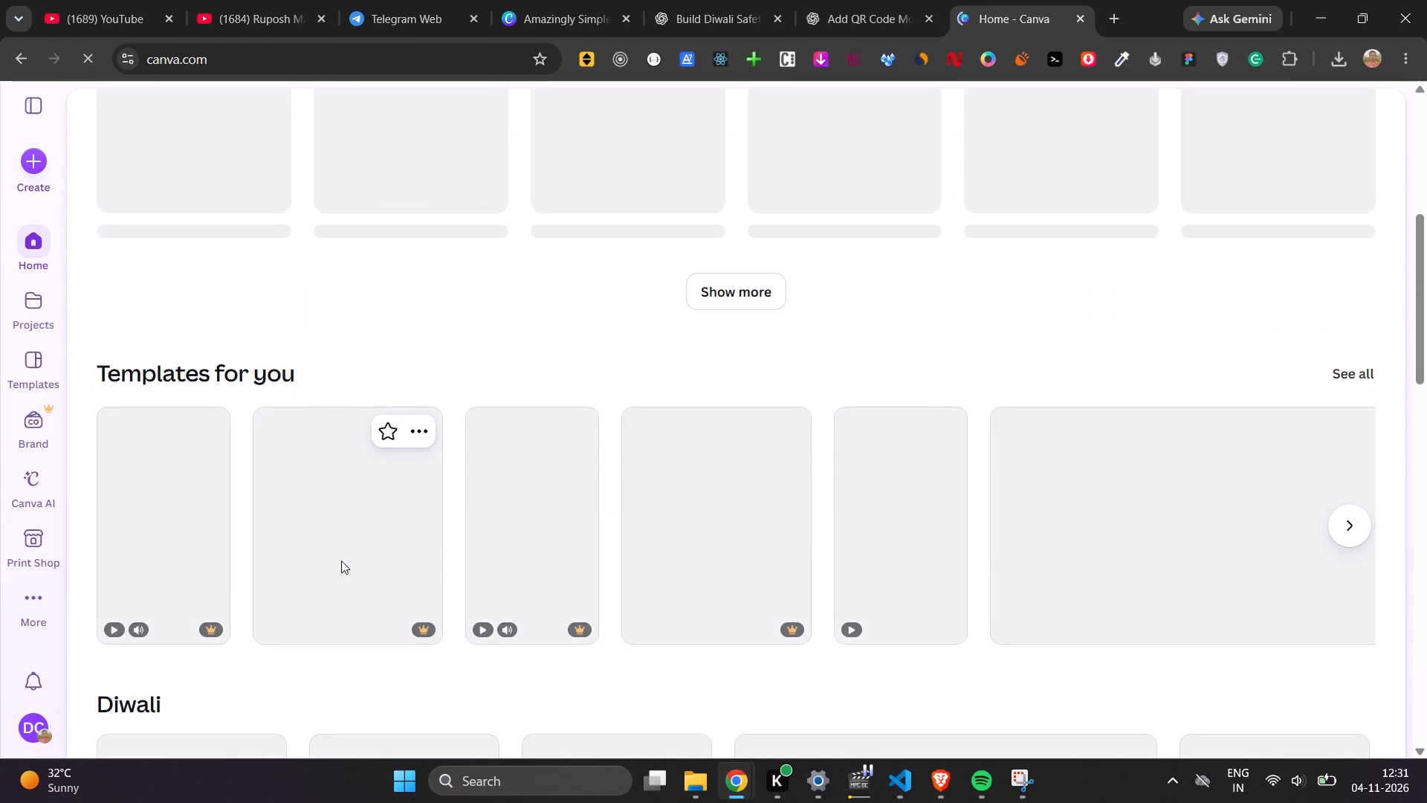
scroll(341, 561, "up", 1)
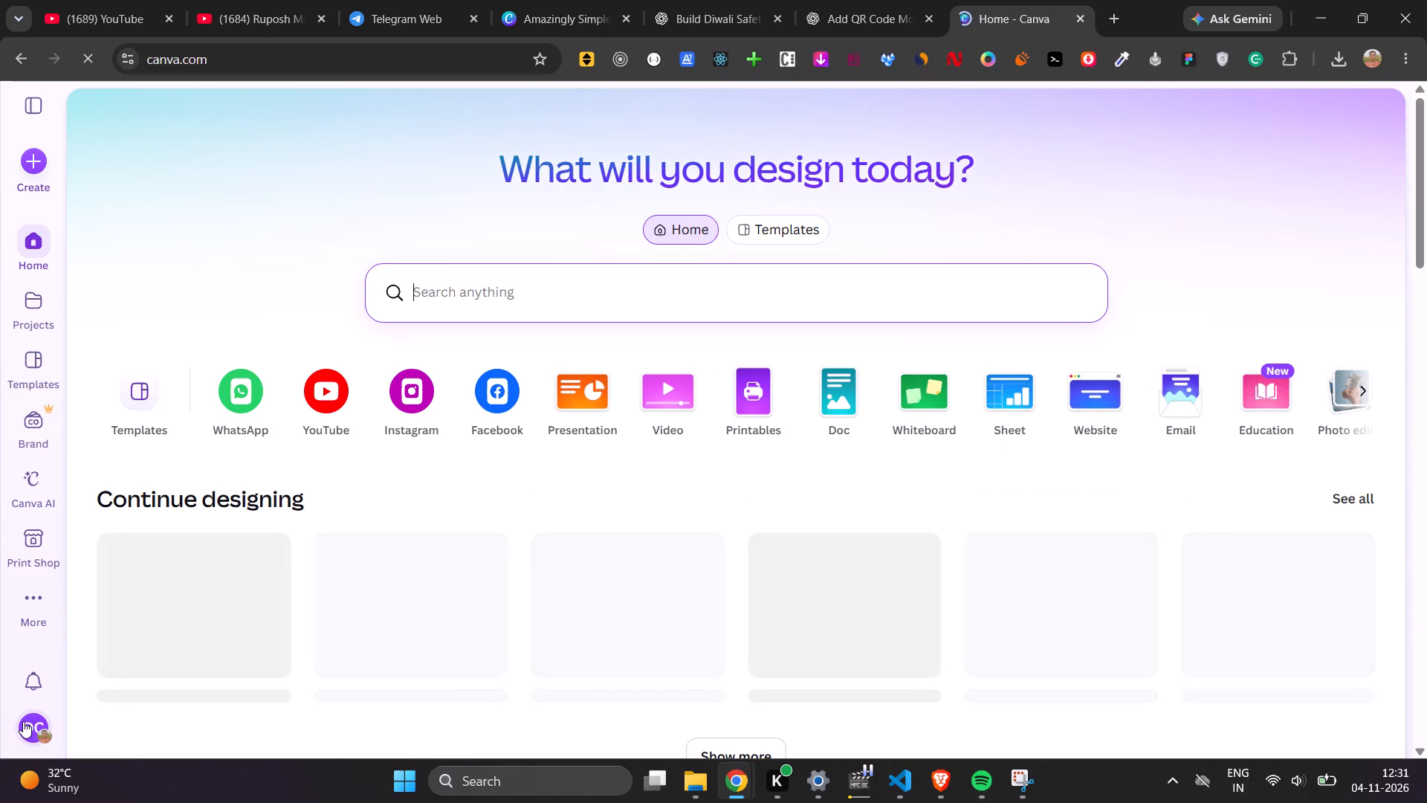
left_click(25, 722)
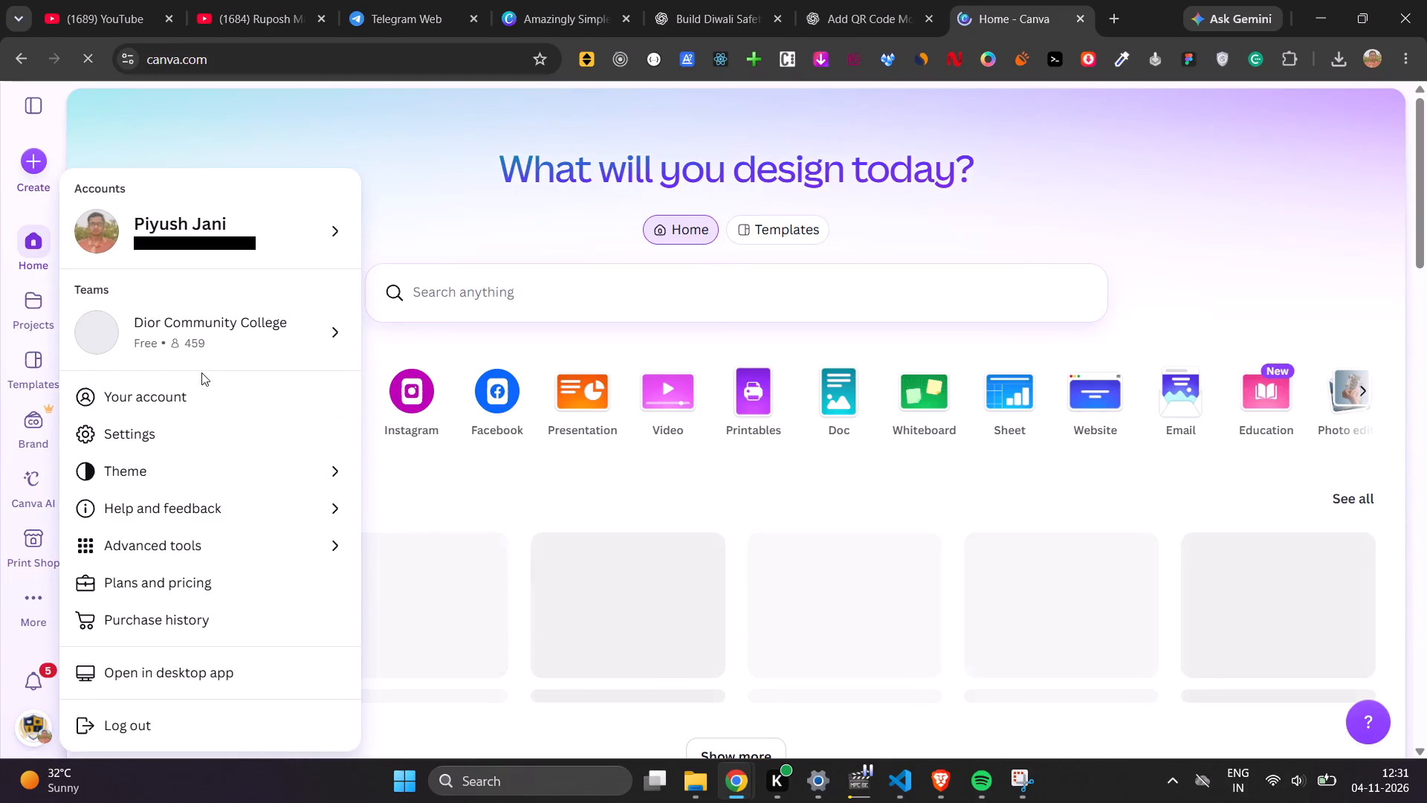
left_click(210, 339)
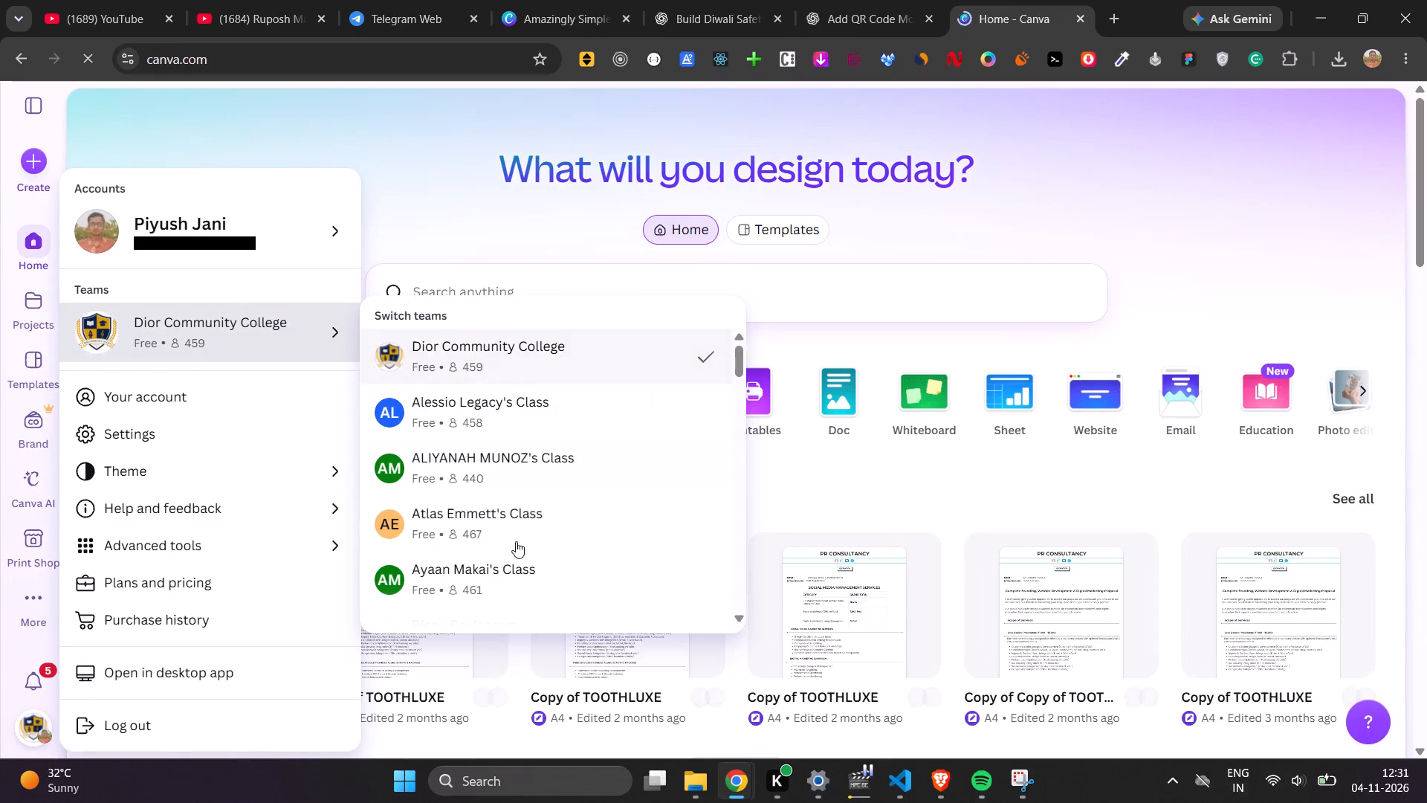
Look through the full list of Canva teams, checking each team's plan type, and close the list.
scroll(516, 555, "down", 7)
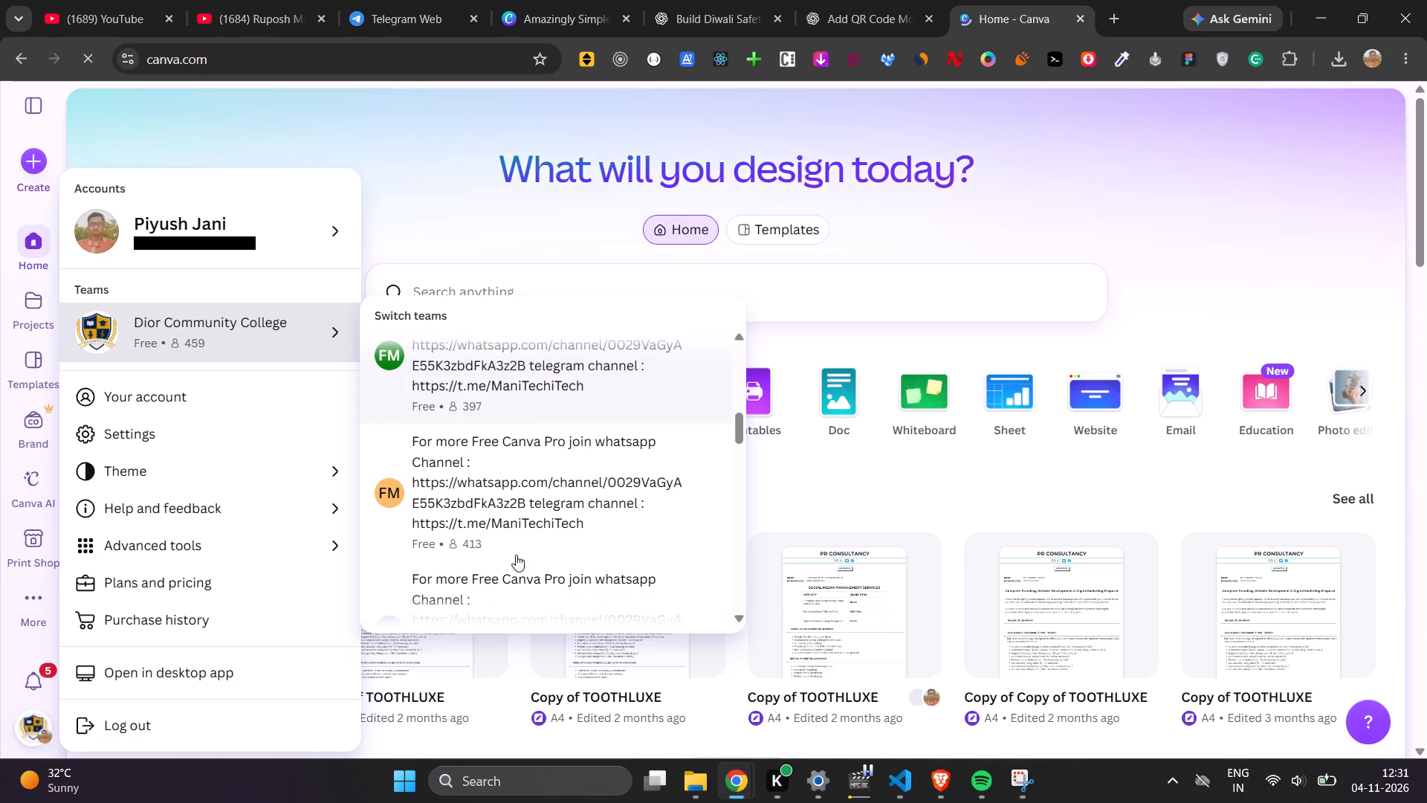
scroll(516, 555, "down", 4)
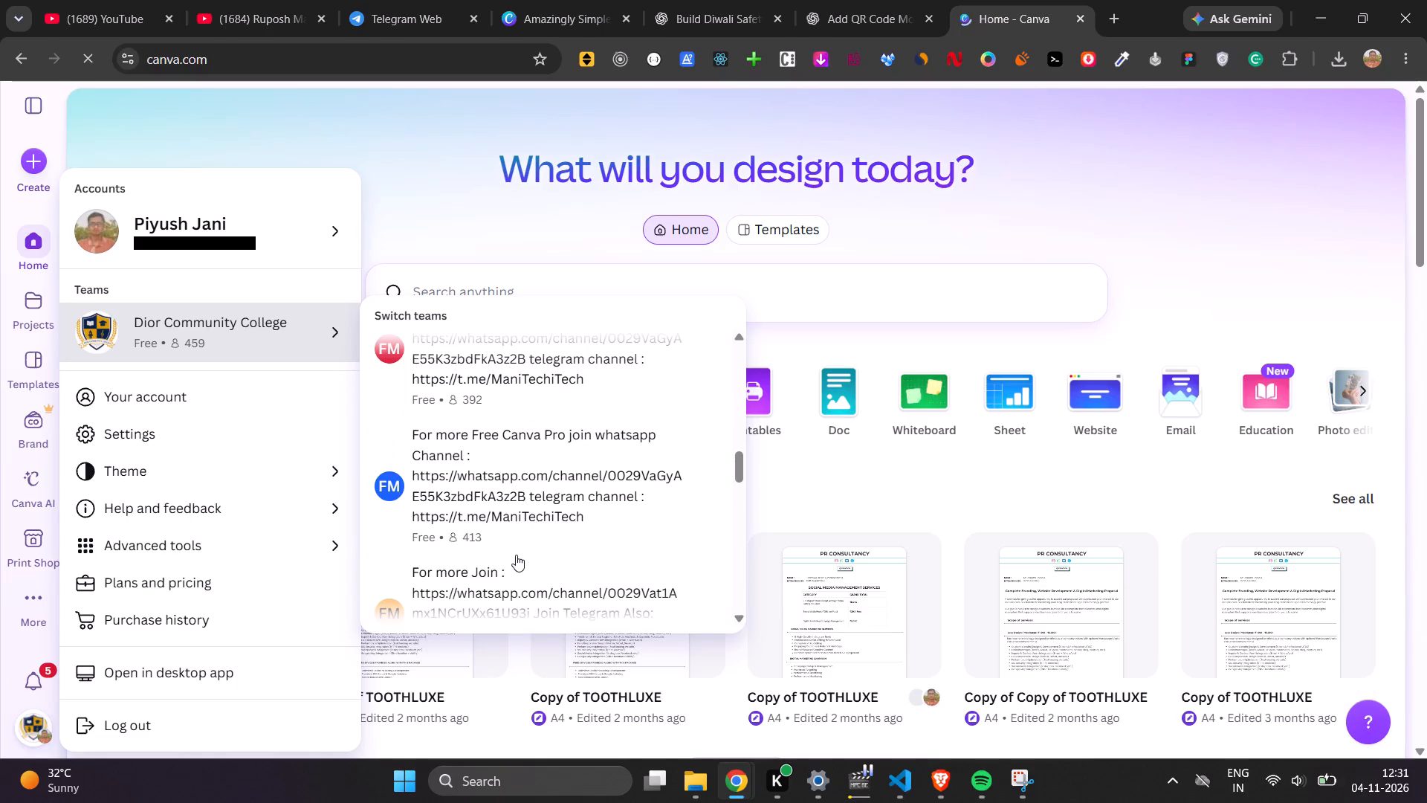
scroll(514, 556, "down", 6)
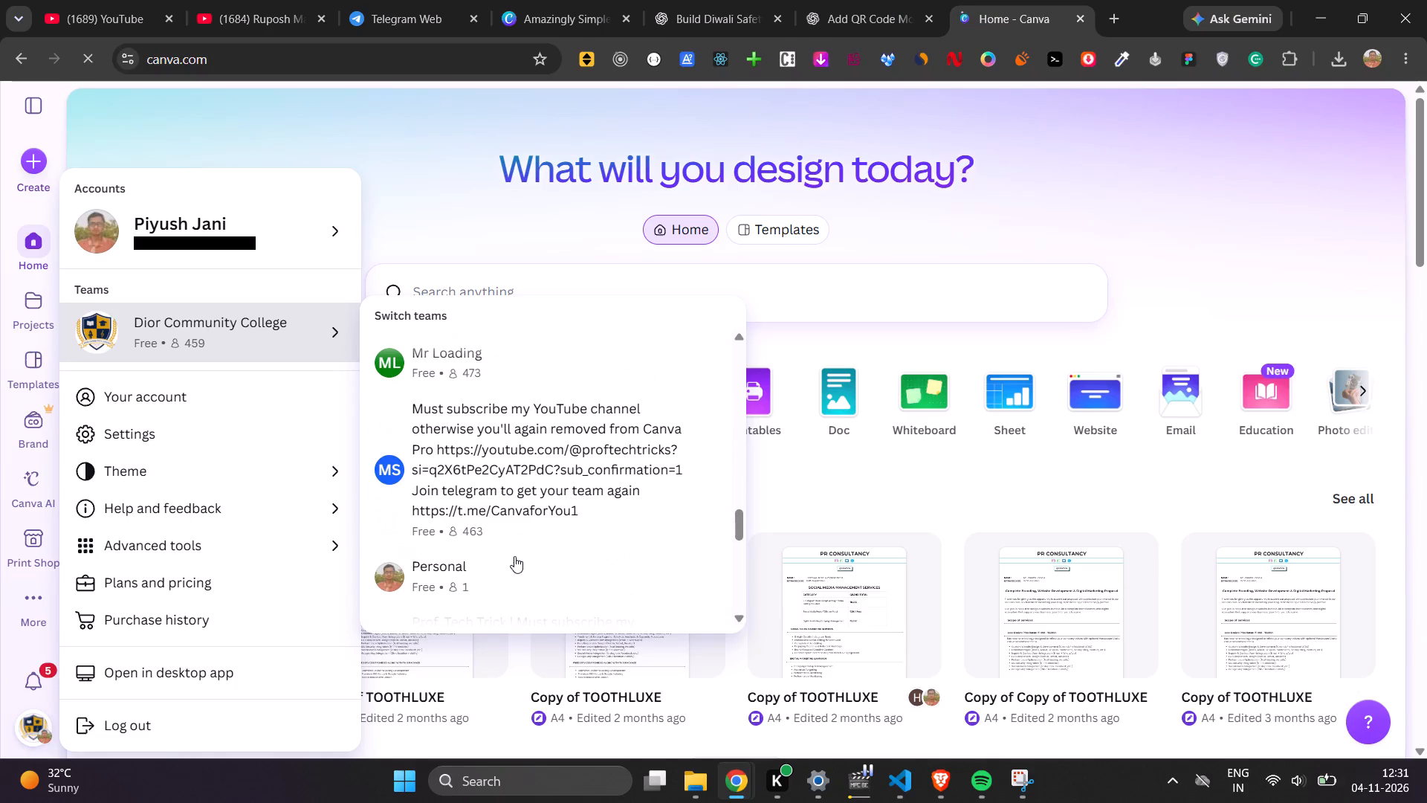
scroll(514, 556, "down", 7)
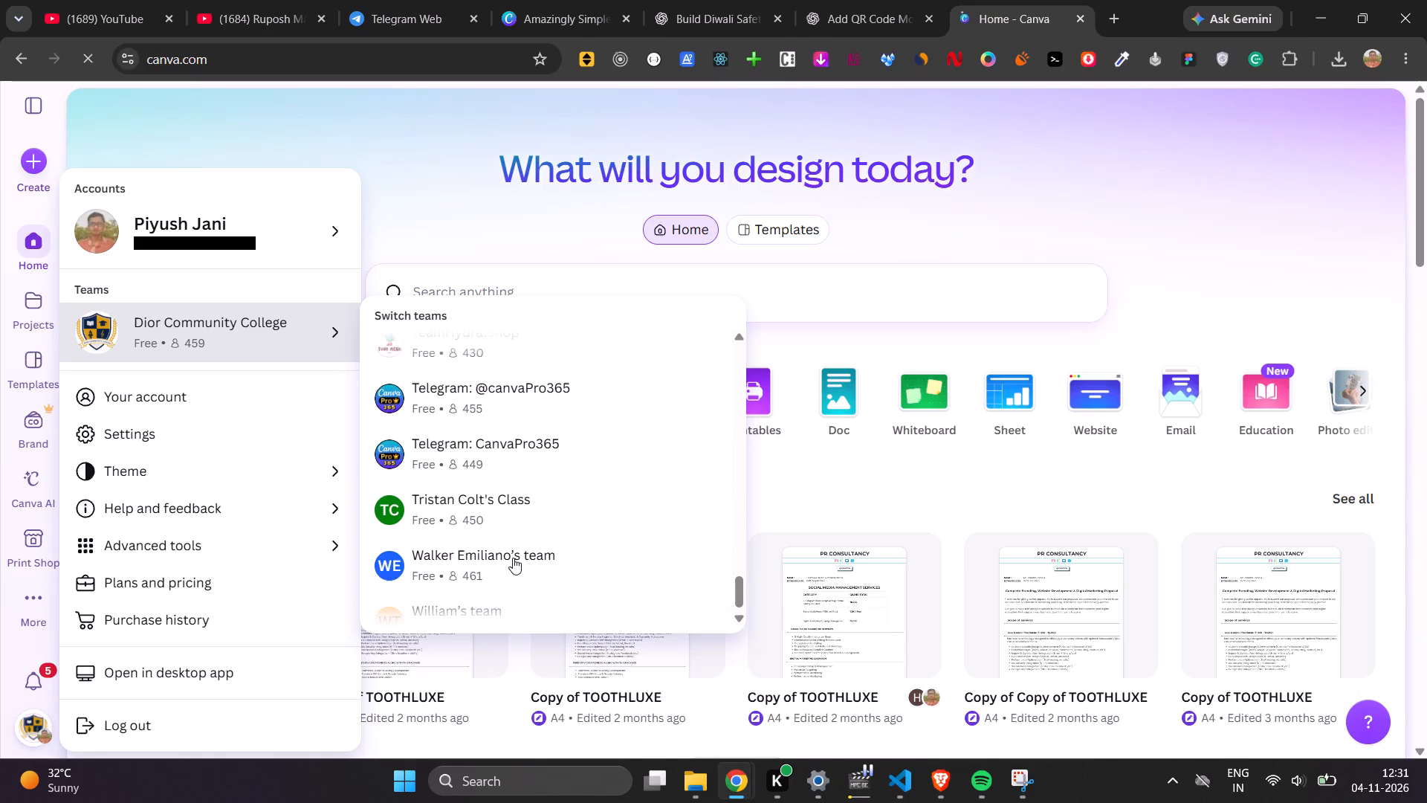
scroll(513, 558, "up", 2)
scroll(513, 558, "down", 4)
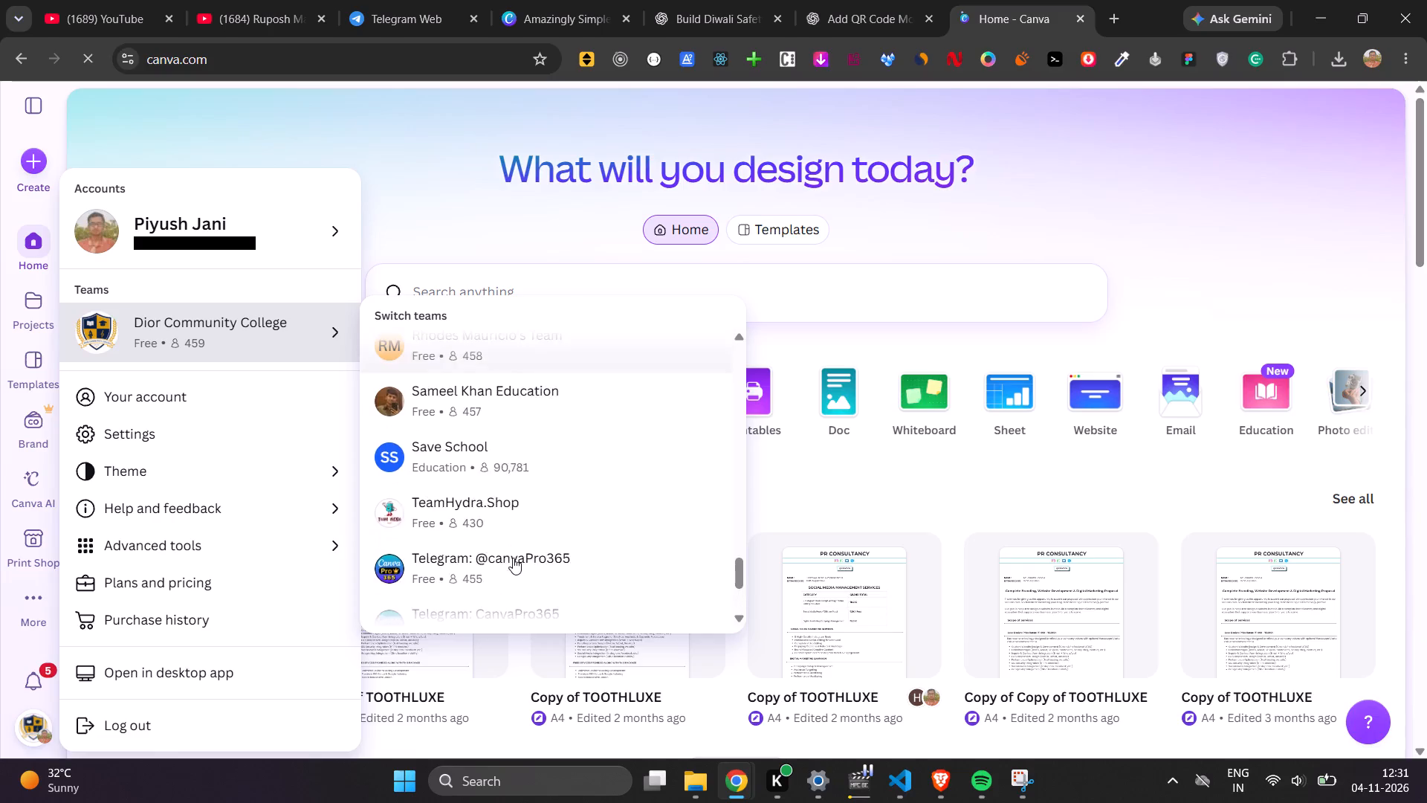
scroll(513, 558, "down", 4)
scroll(513, 558, "up", 11)
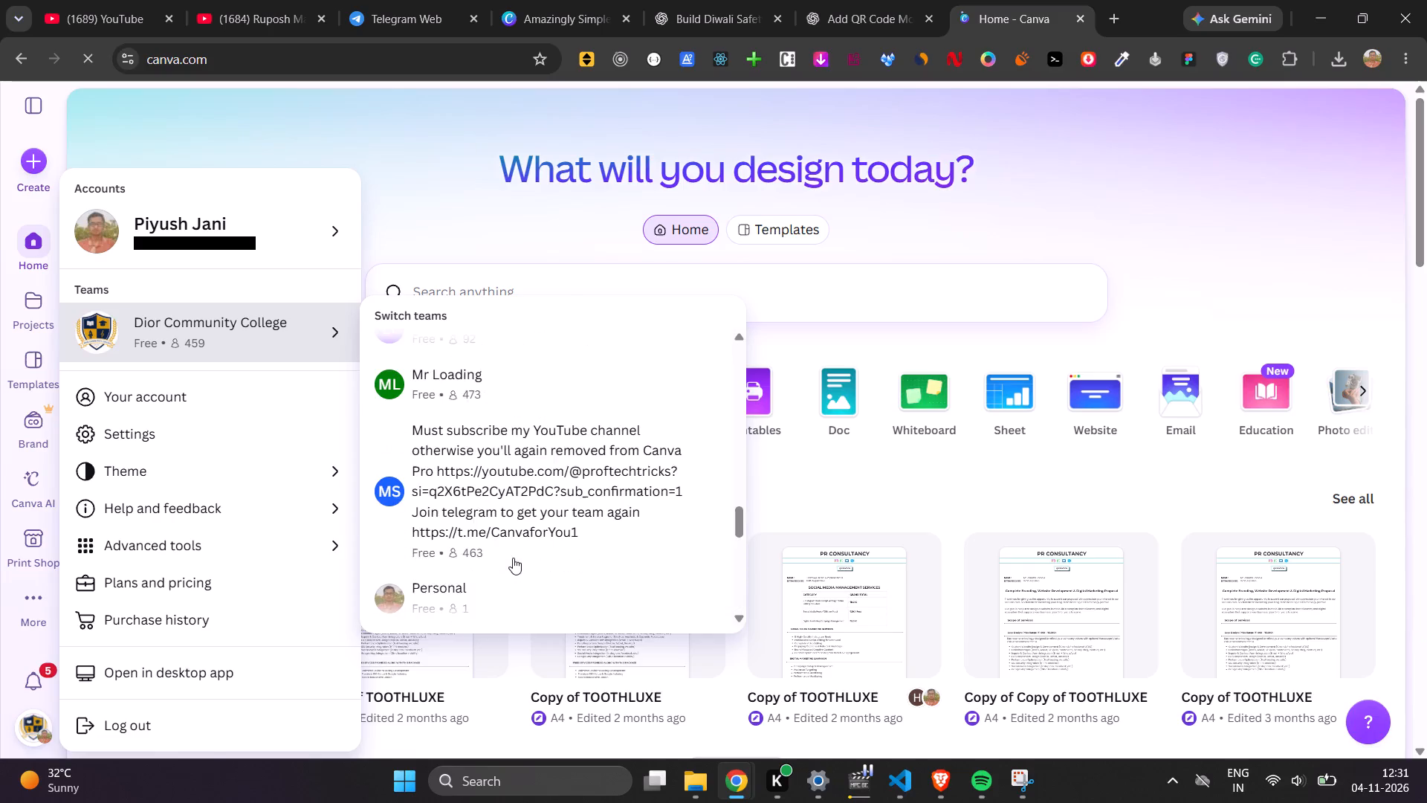
scroll(513, 558, "up", 18)
scroll(513, 558, "up", 10)
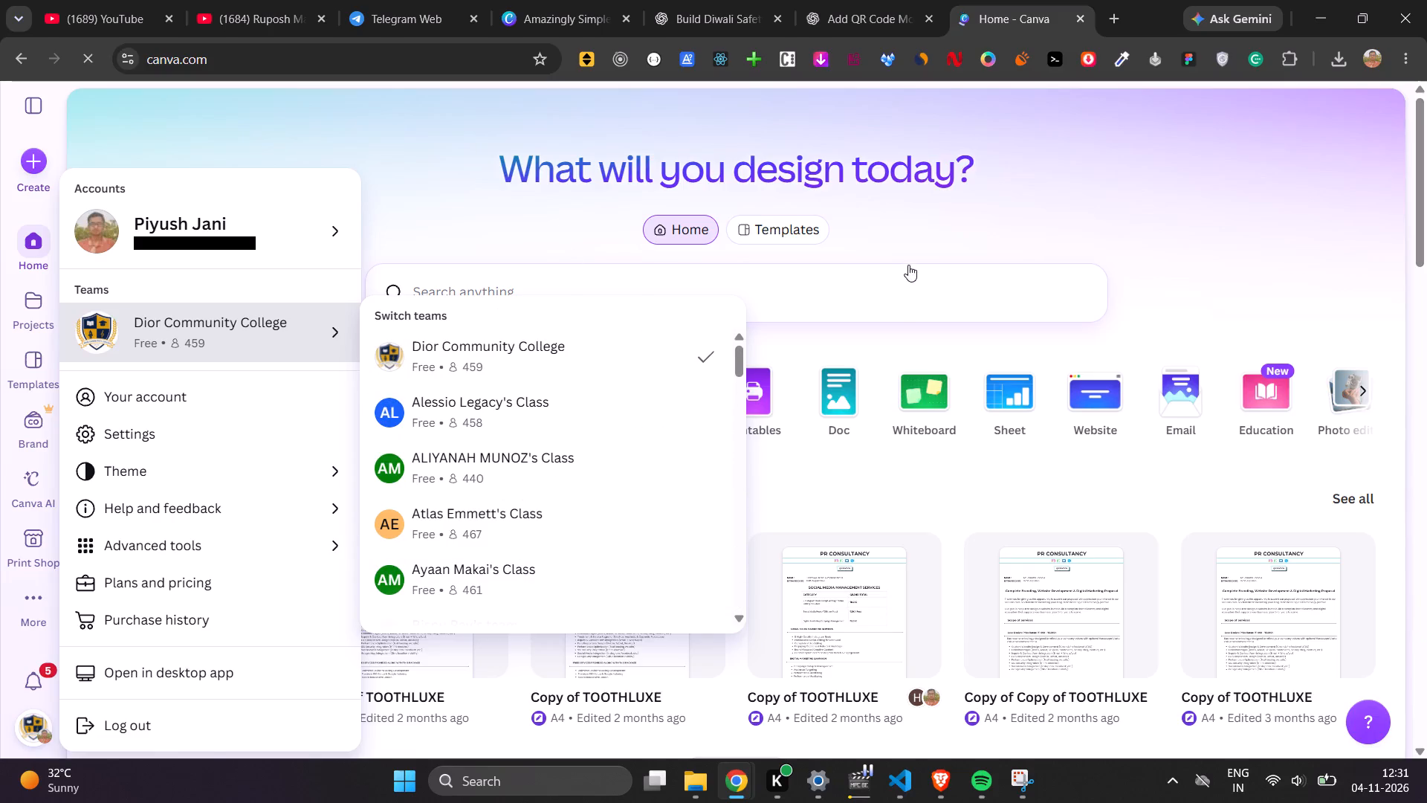
double_click(908, 265)
In the incognito Chrome window, look through BingoTingo's Best Social Media Platforms article to its Free Guide section, closing the overlay ad.
left_click(934, 780)
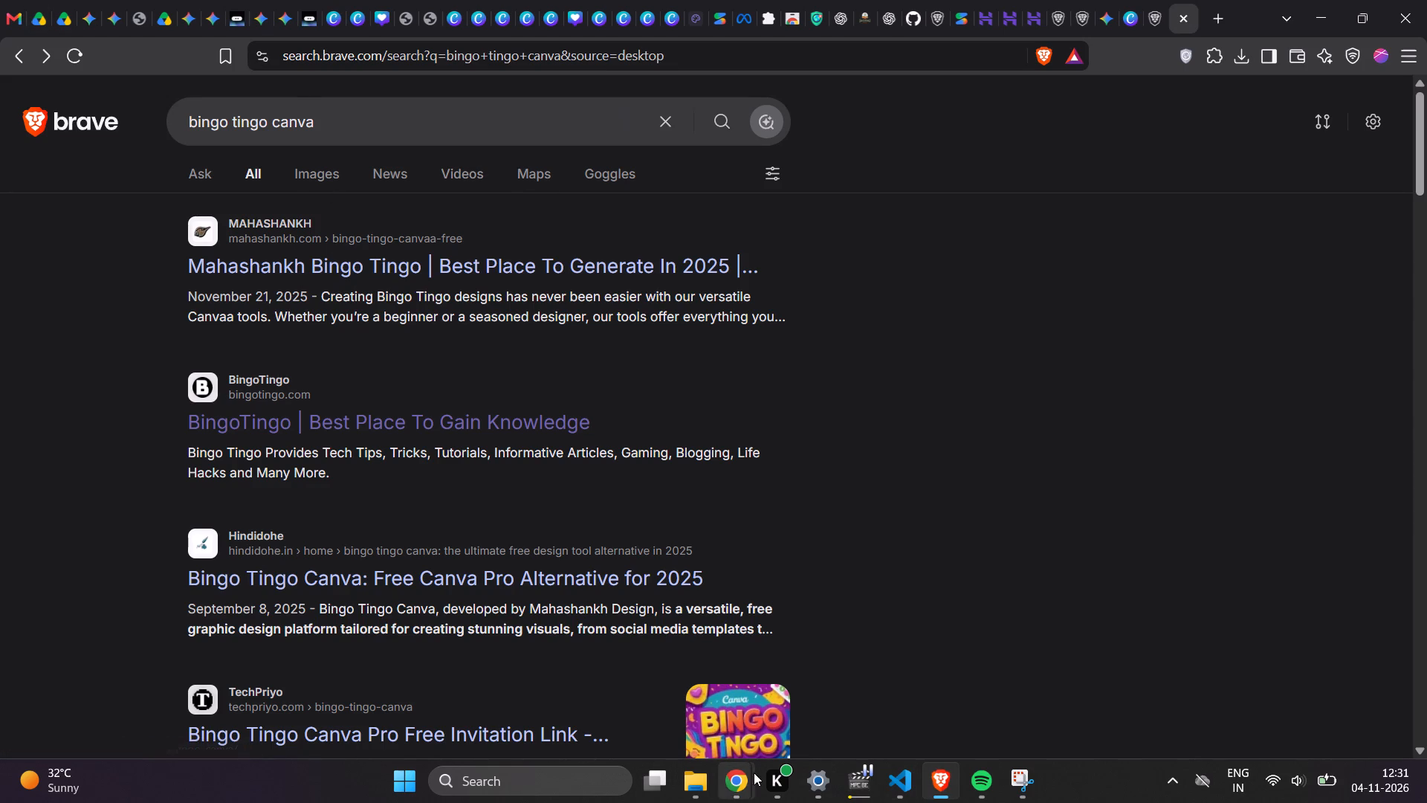
left_click(1026, 709)
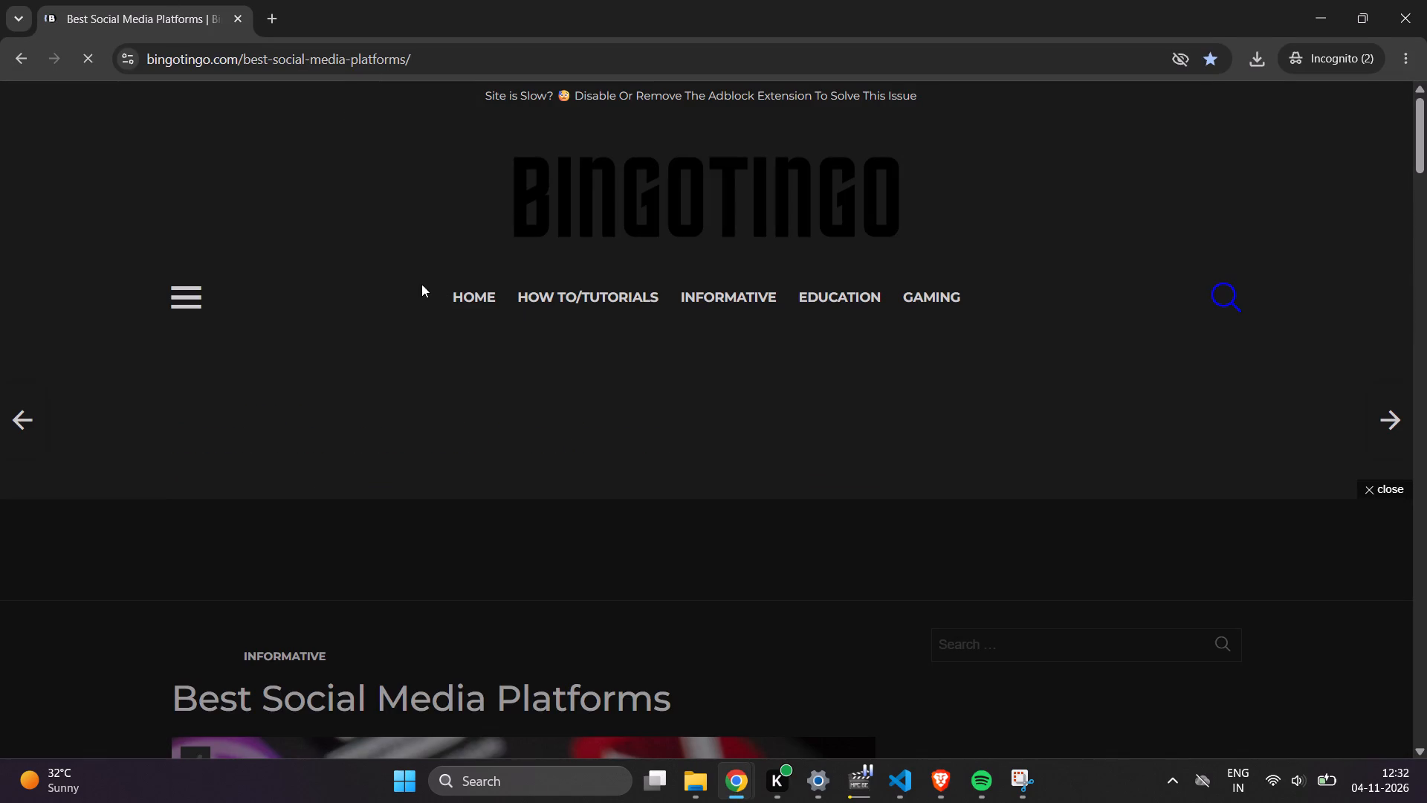
scroll(466, 473, "down", 12)
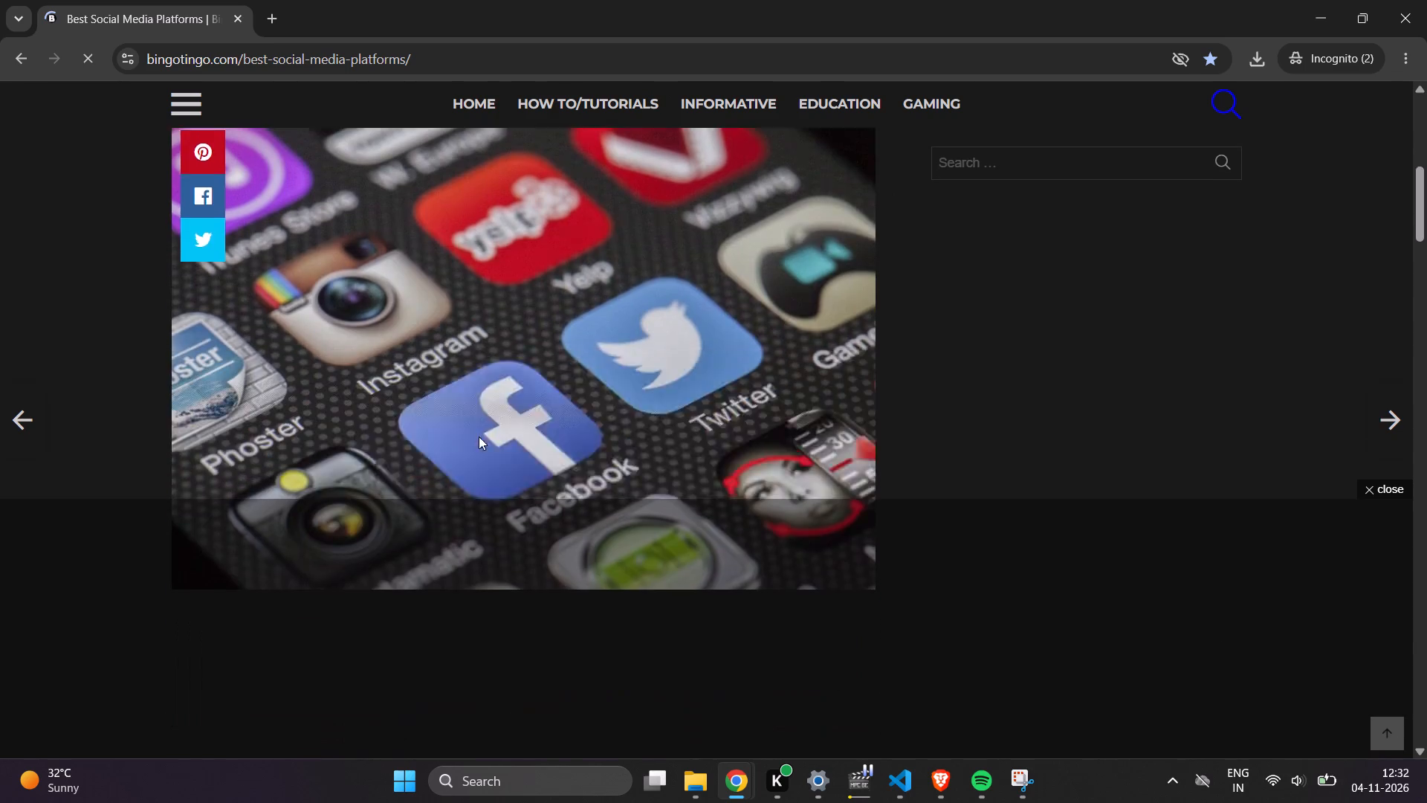
scroll(479, 435, "down", 6)
left_click(1382, 489)
scroll(540, 294, "down", 6)
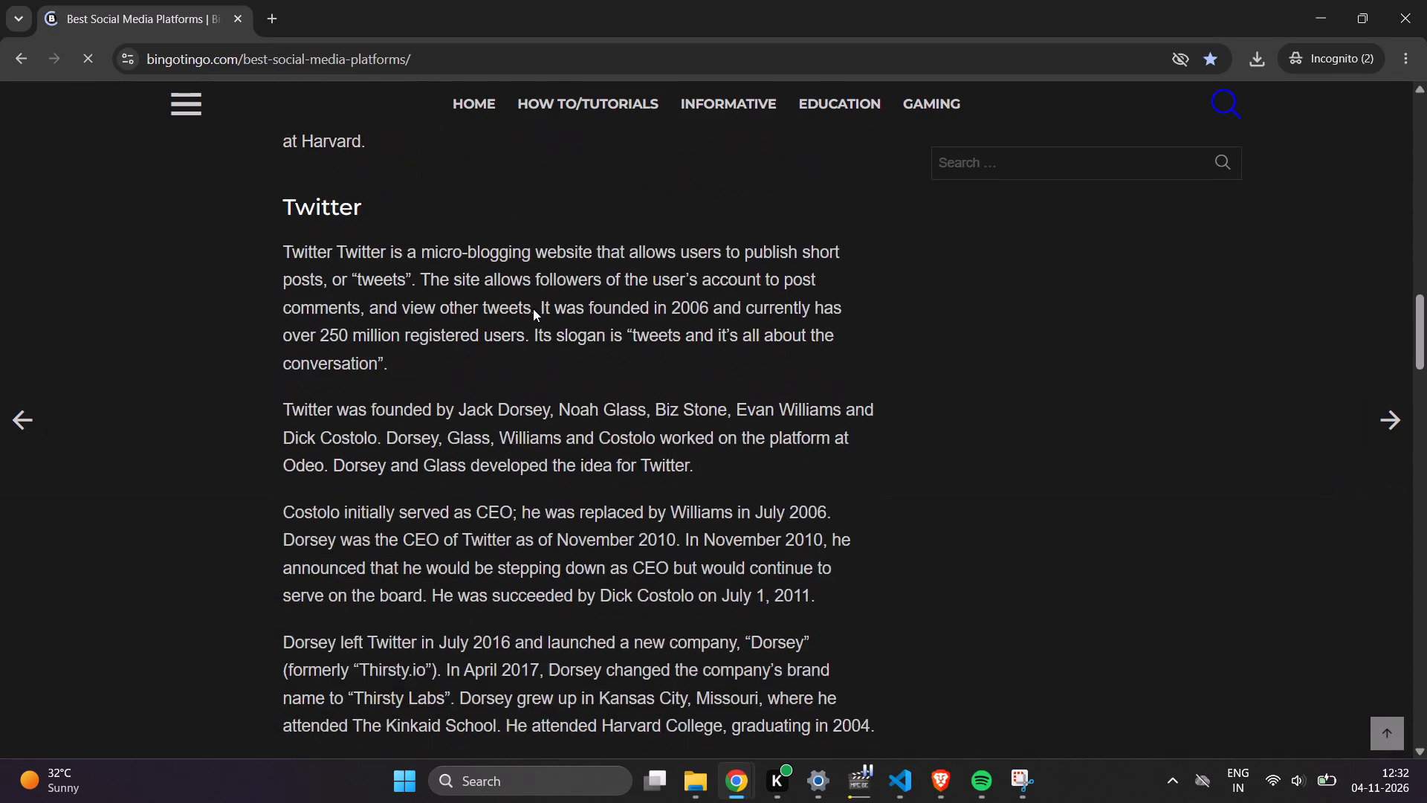
scroll(533, 309, "down", 19)
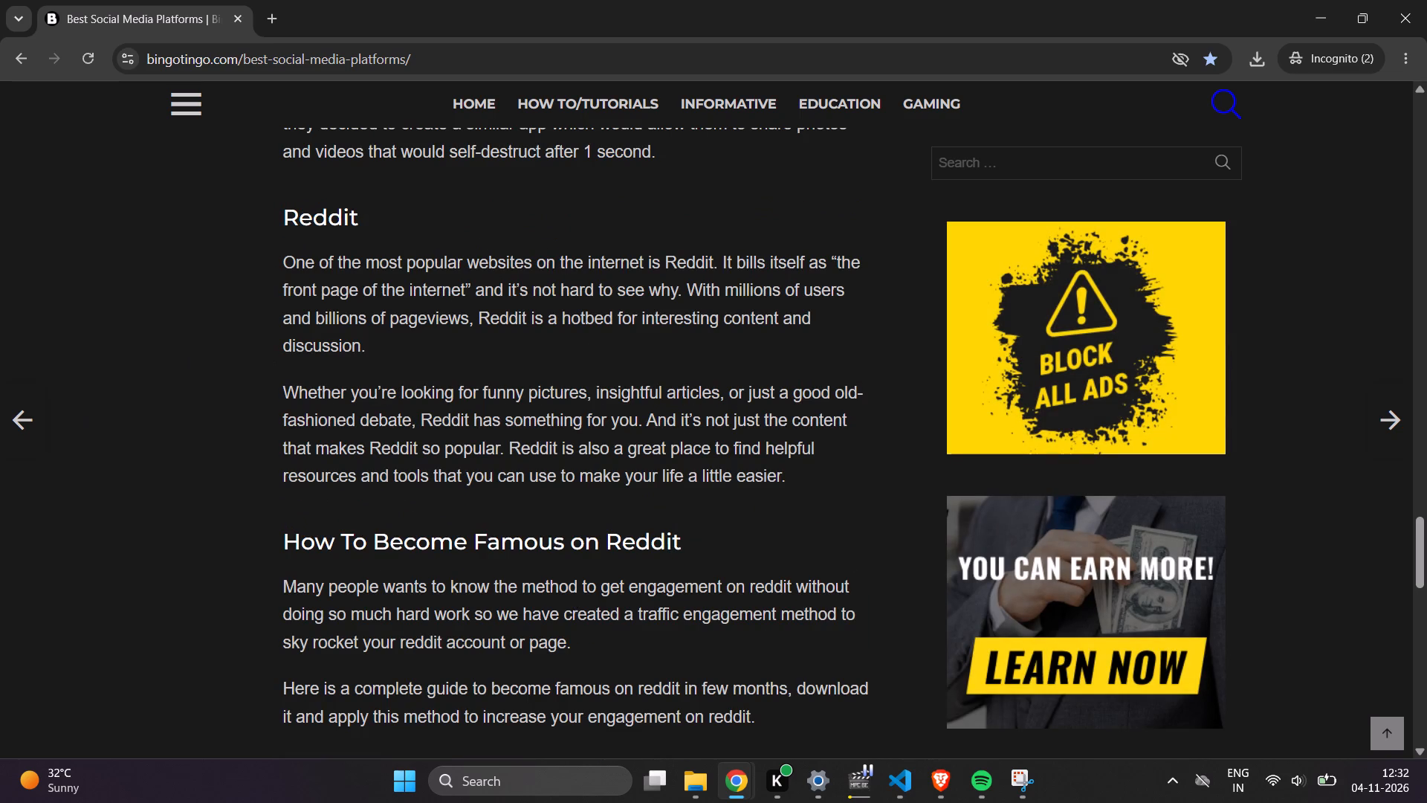
scroll(549, 477, "down", 7)
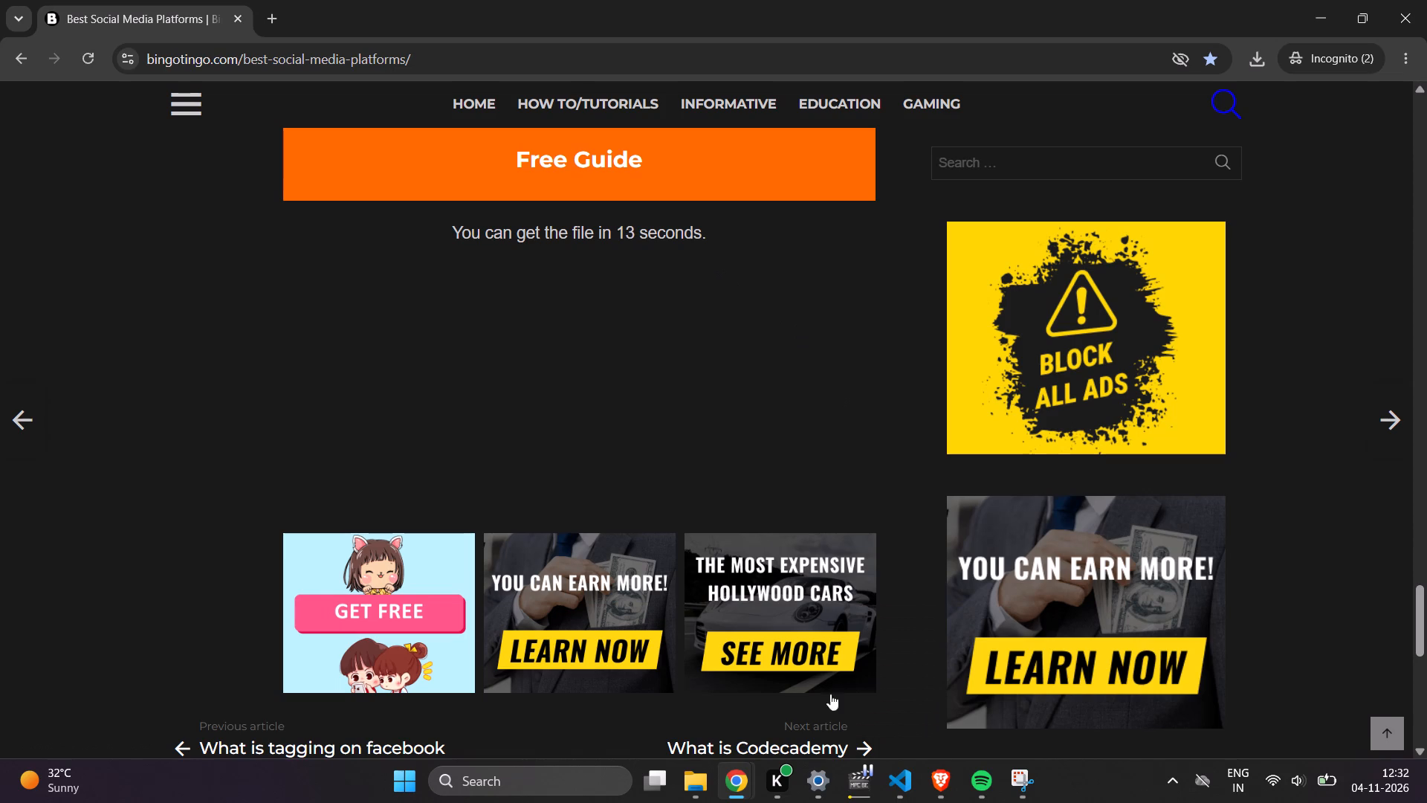
Return to the Canva home page in Brave, examine the account's available teams, and look through the home page's designs and templates.
left_click(943, 683)
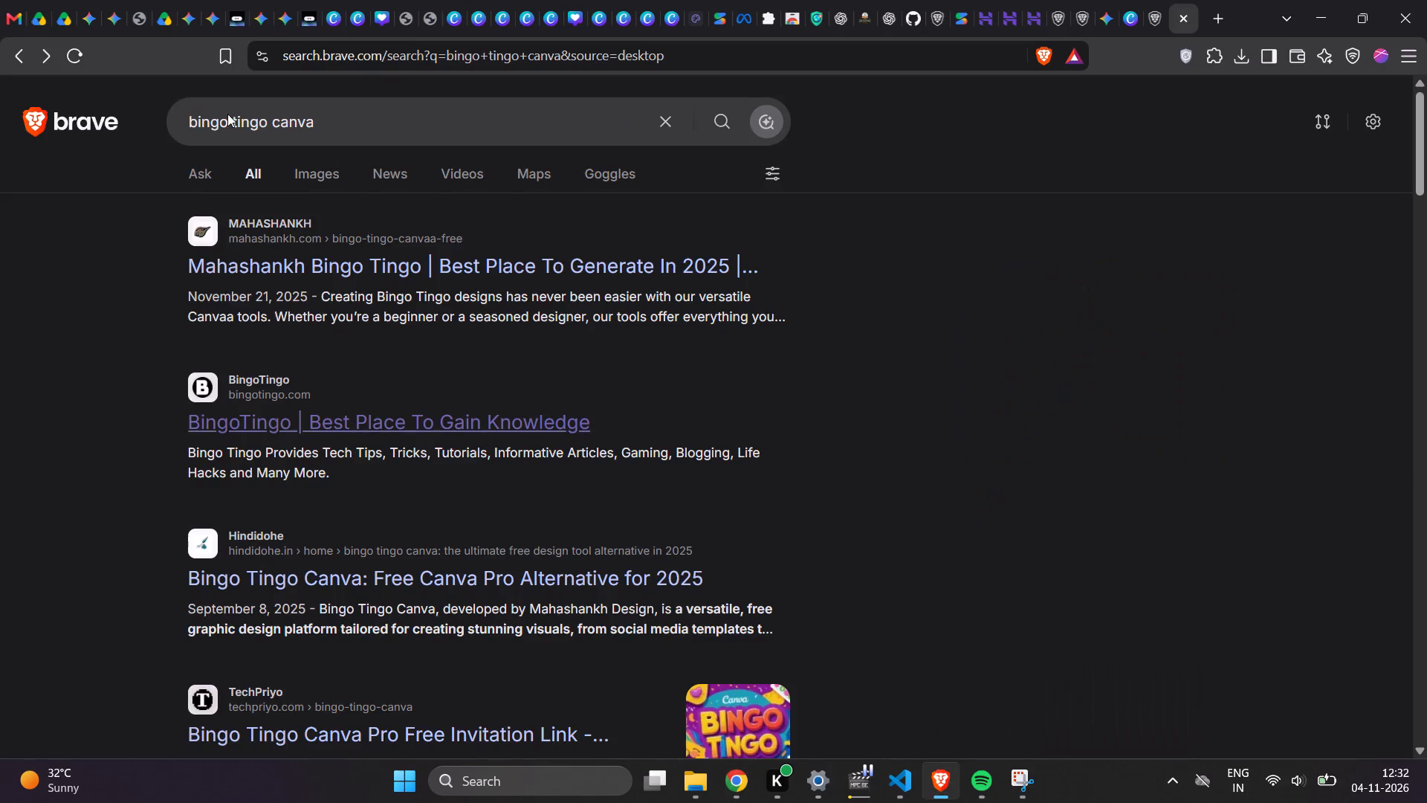
left_click(329, 0)
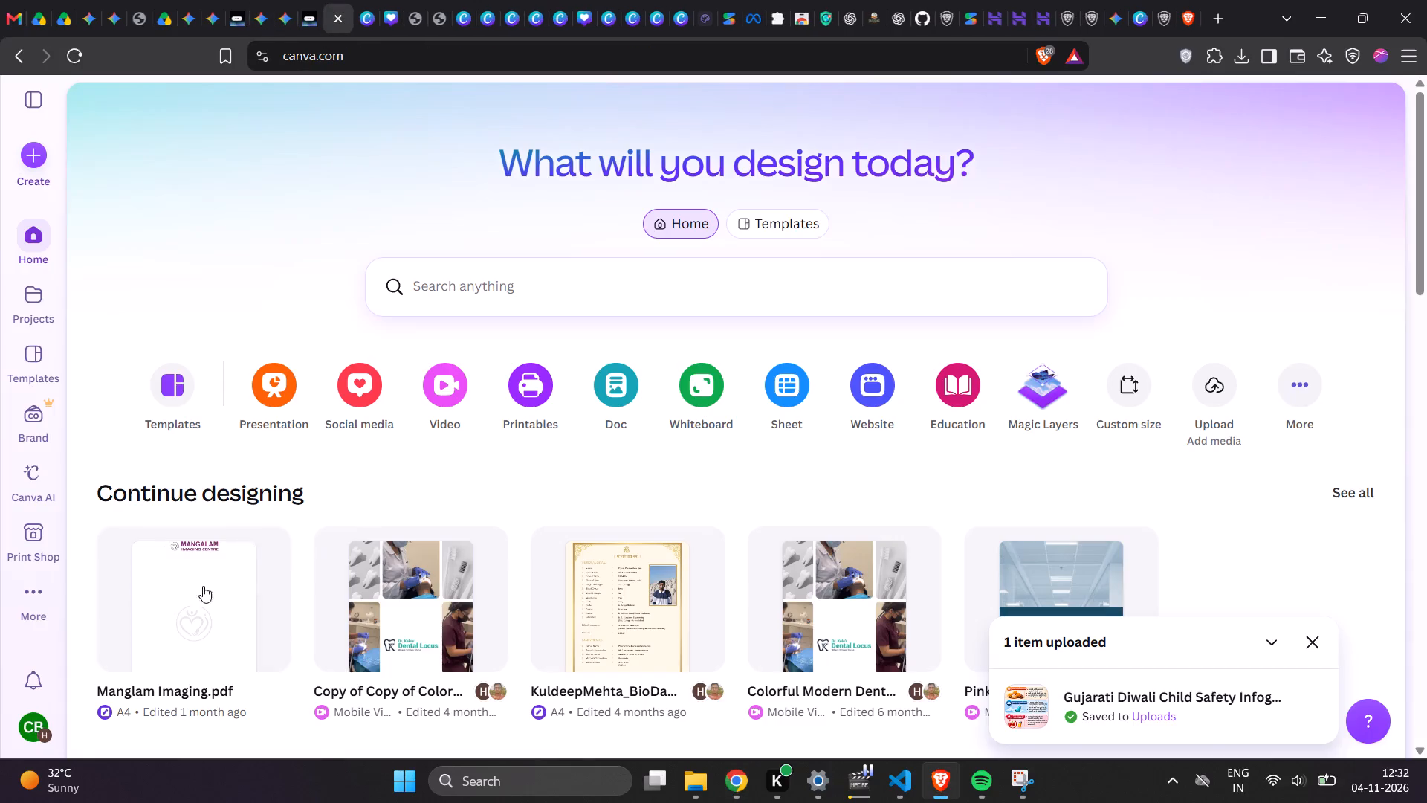
left_click(28, 735)
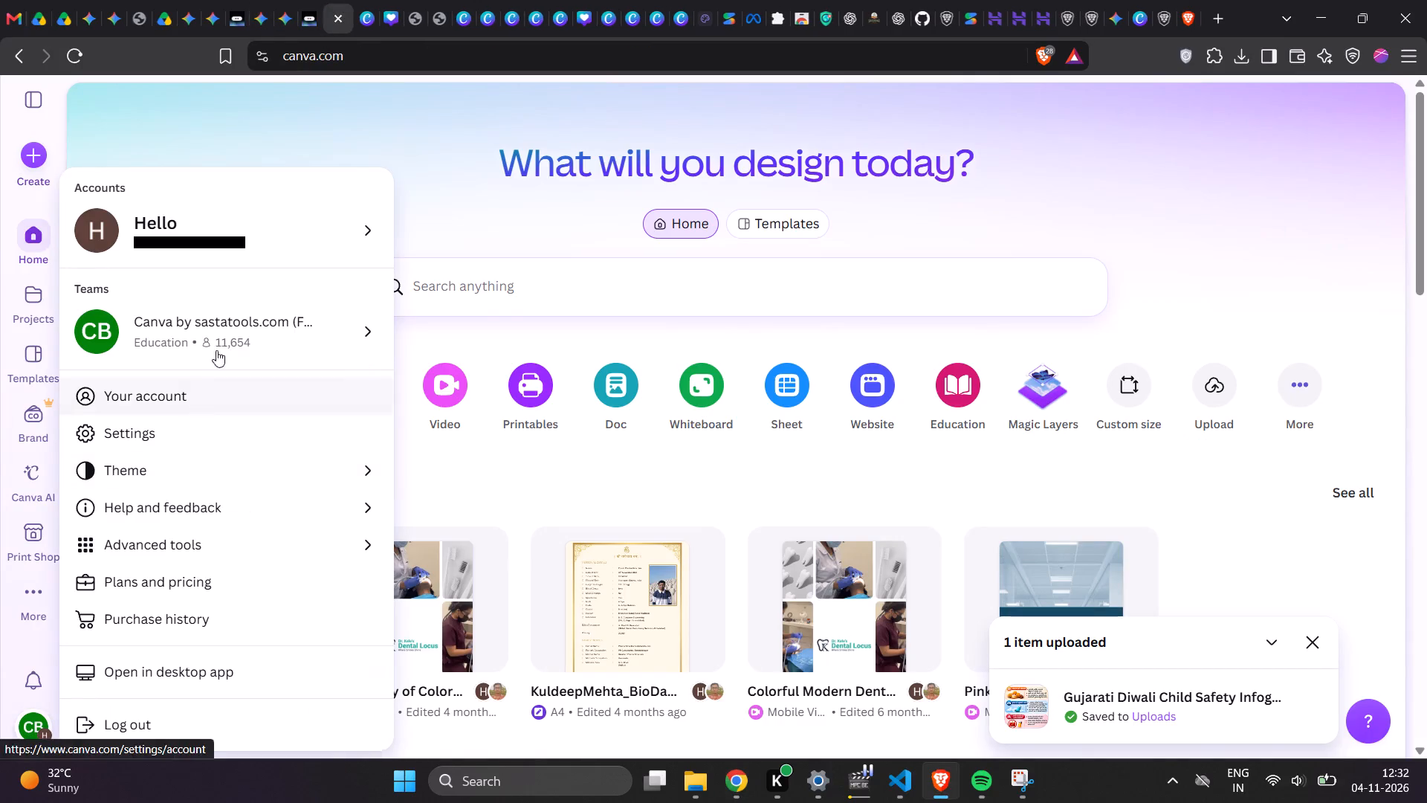
left_click(218, 341)
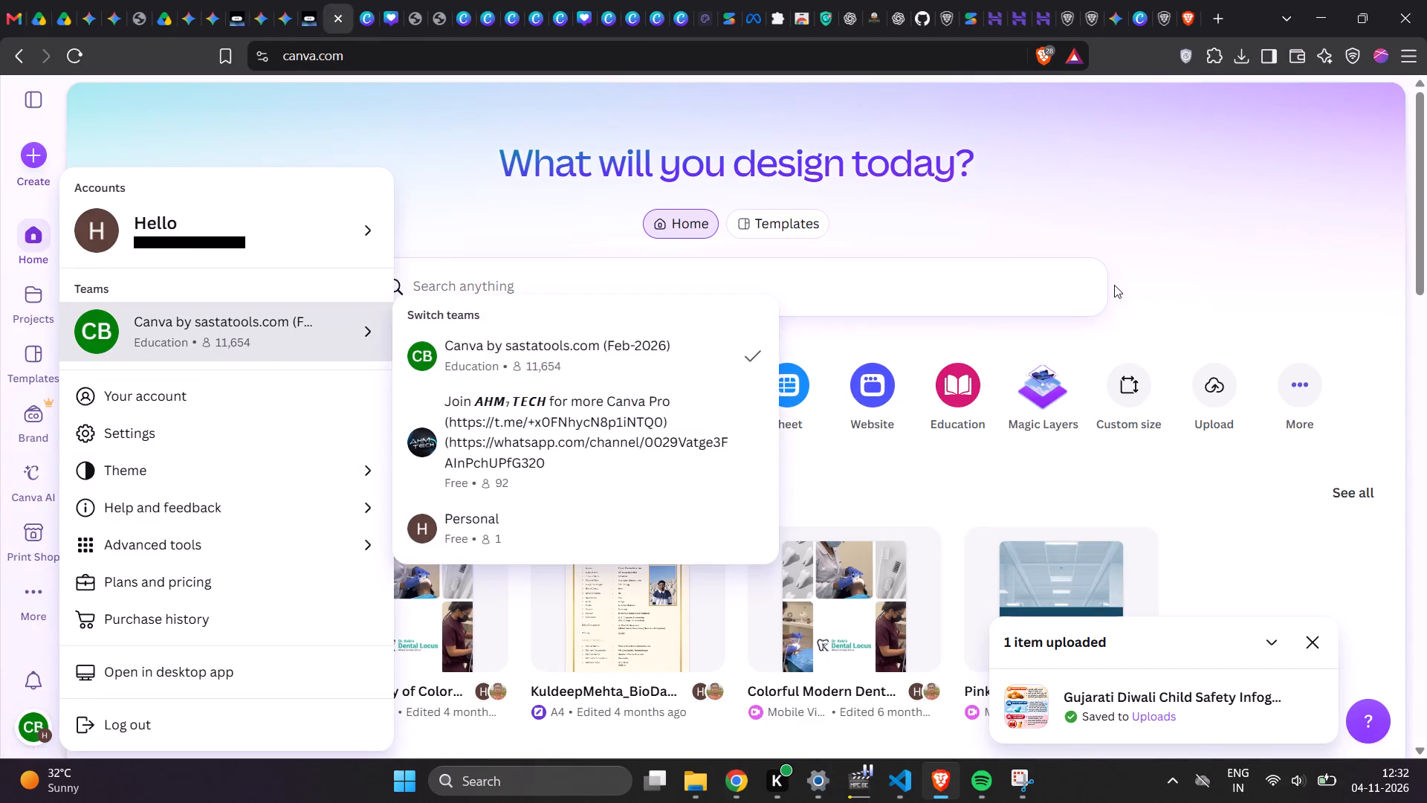
left_click(1167, 288)
scroll(771, 526, "down", 3)
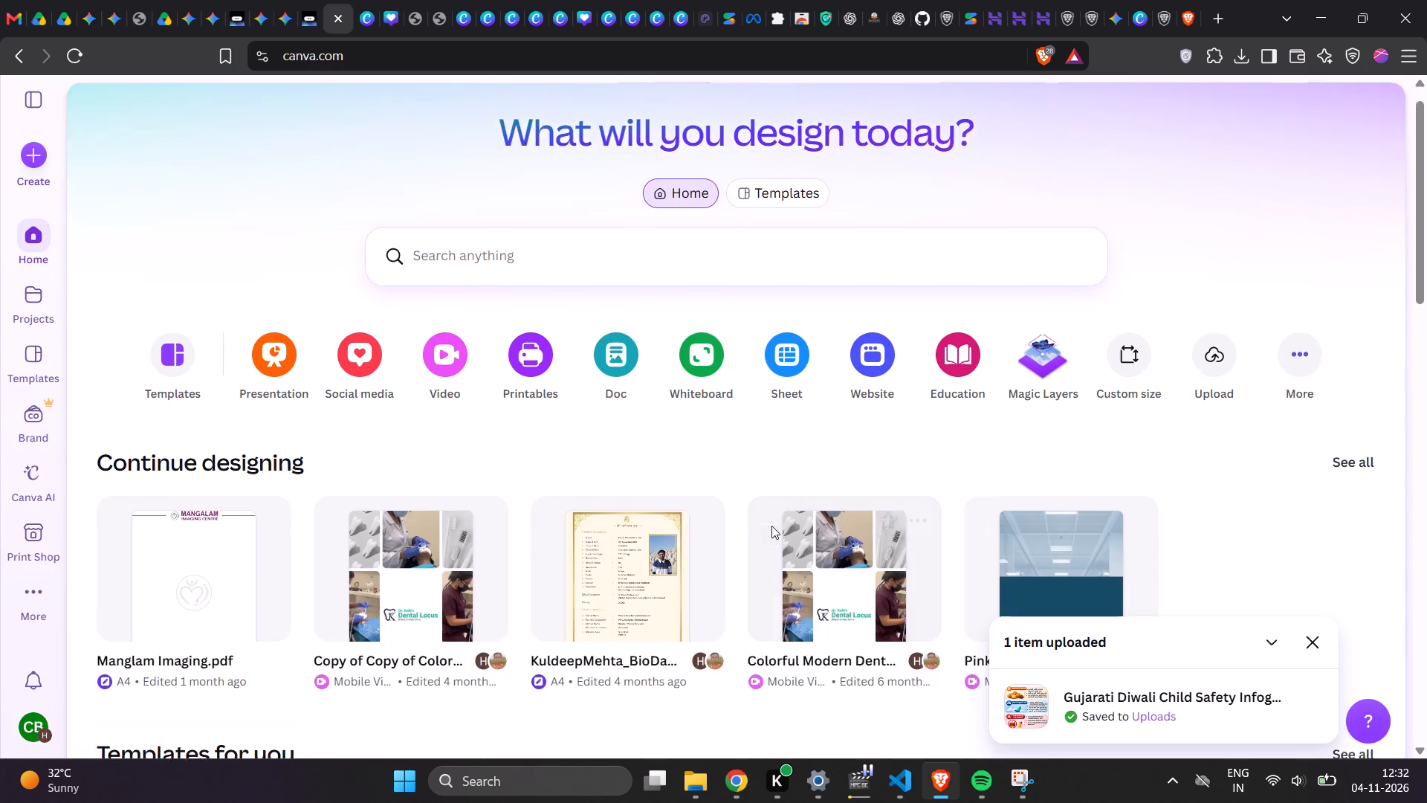
scroll(771, 526, "down", 3)
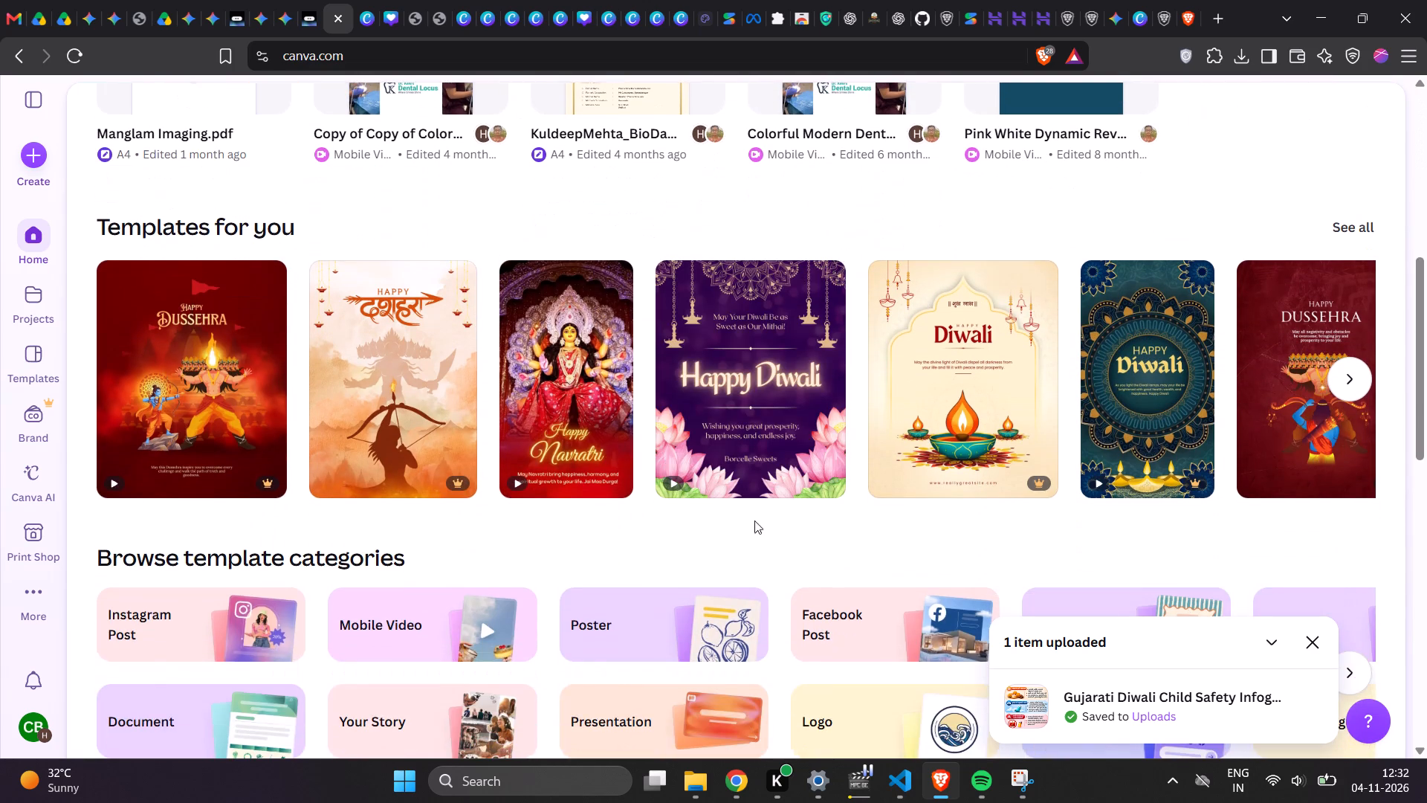
Preview the Orange Illustrated Dussehra Poster template, close its preview, and return to the top of the Canva home page.
double_click(468, 420)
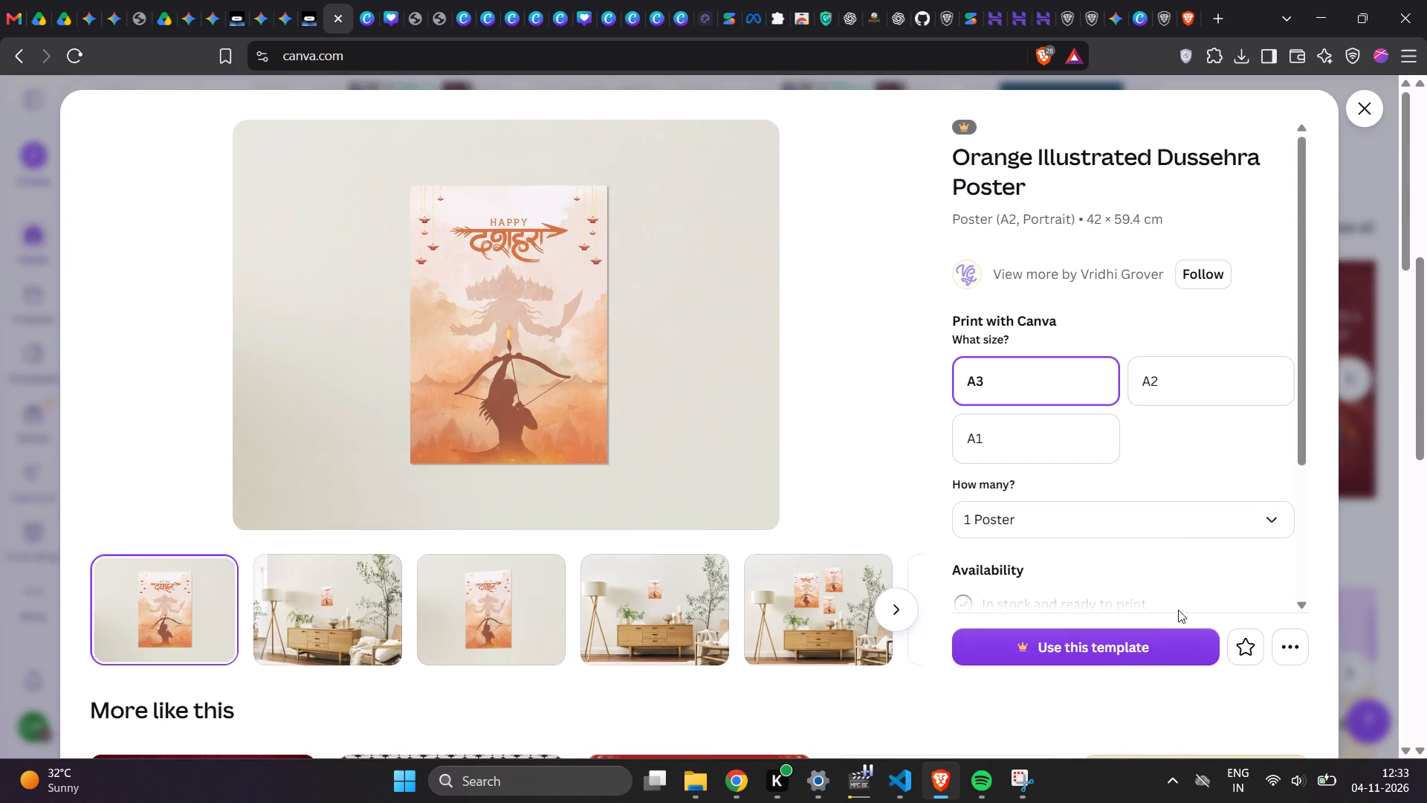
left_click(1356, 394)
scroll(759, 461, "up", 5)
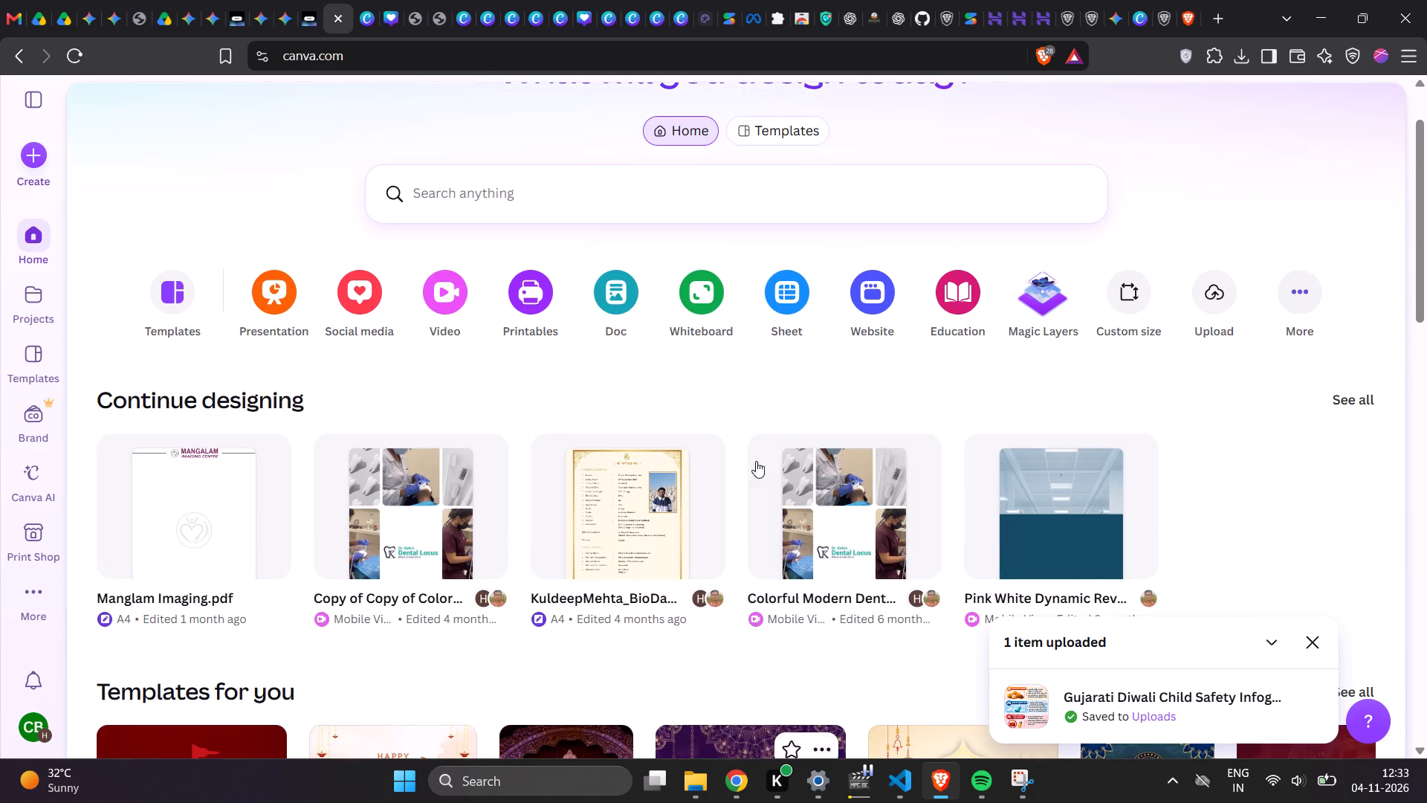
scroll(939, 377, "up", 5)
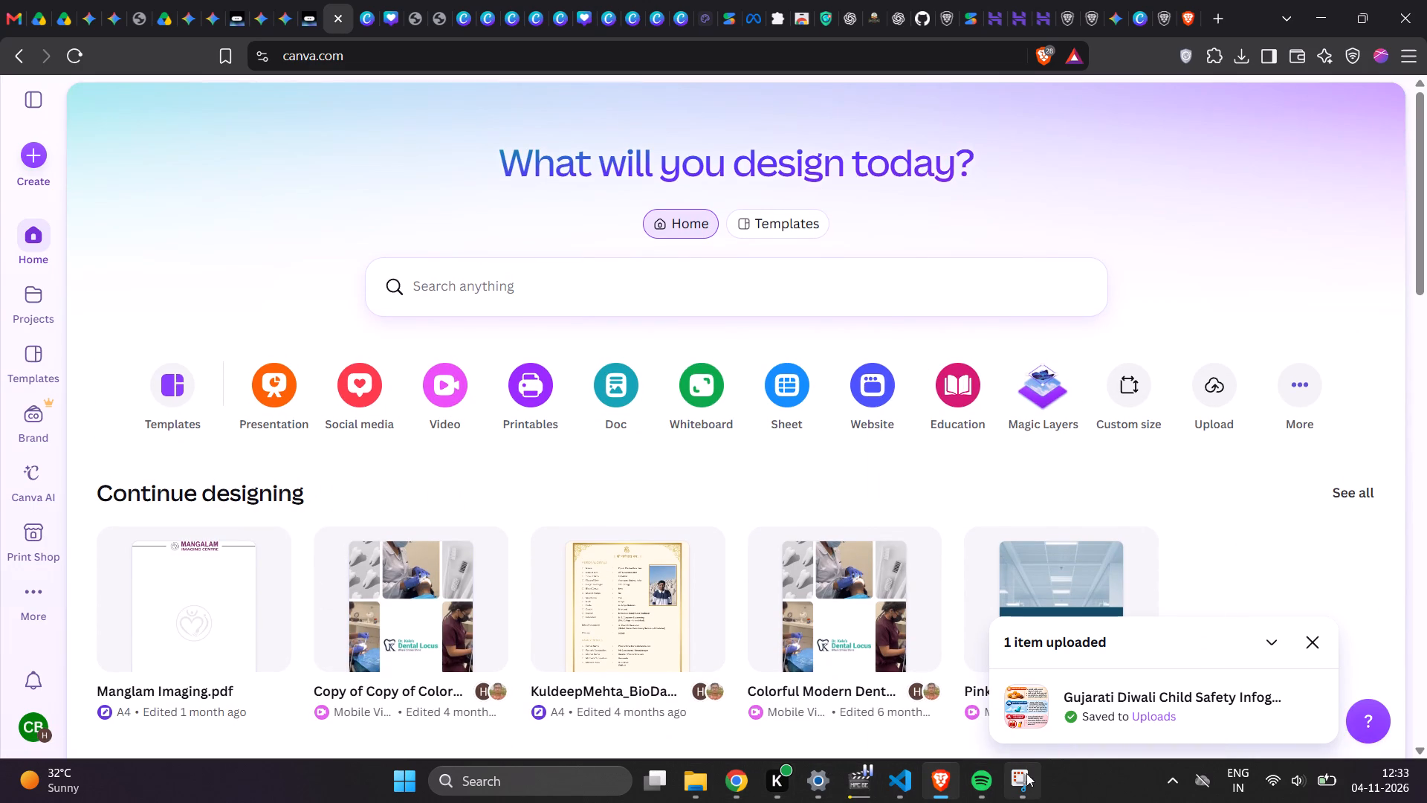
Close the open Snipping Tool window.
left_click(1081, 617)
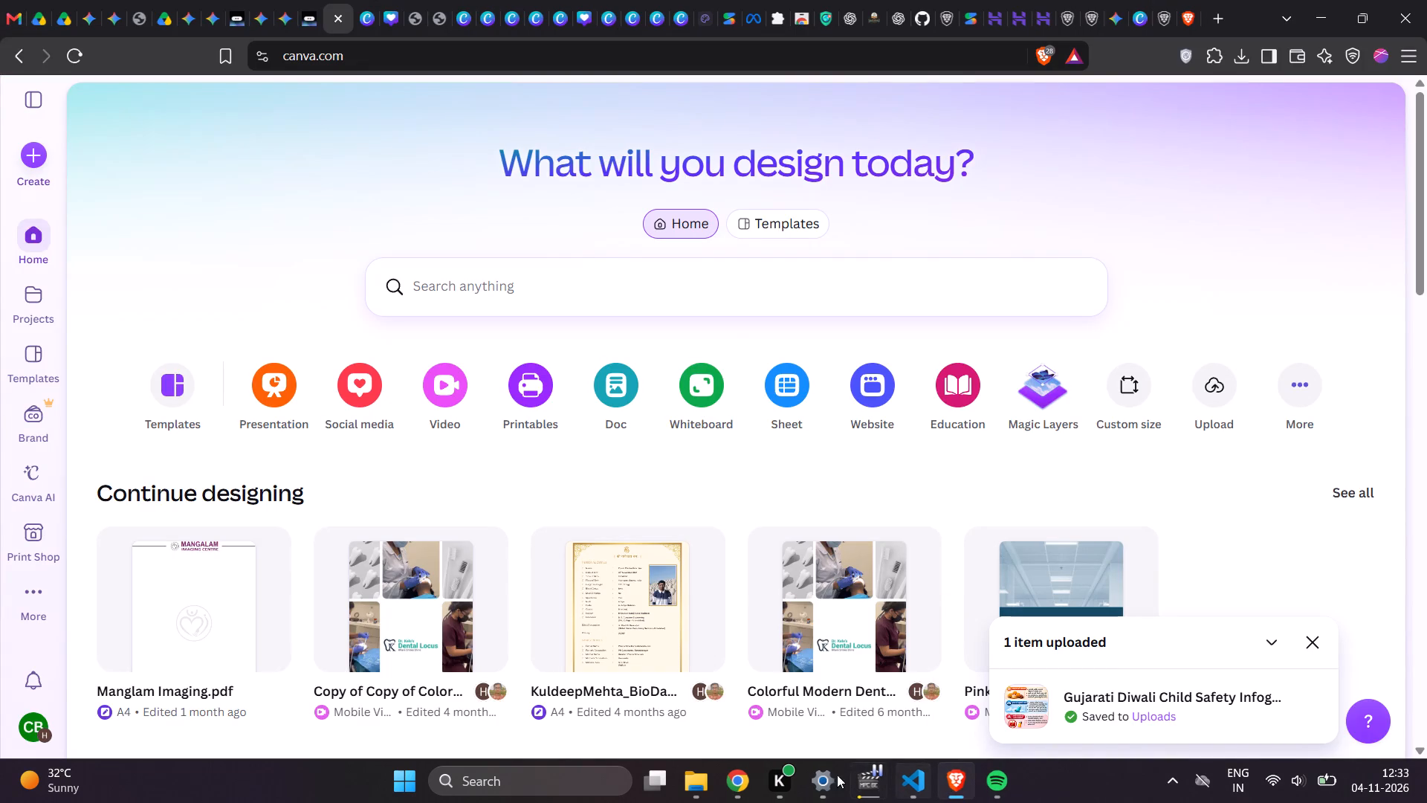
Switch to the incognito Chrome window and launch the BingoTingo article's Free Guide download three times, returning to the article between attempts.
left_click(1048, 719)
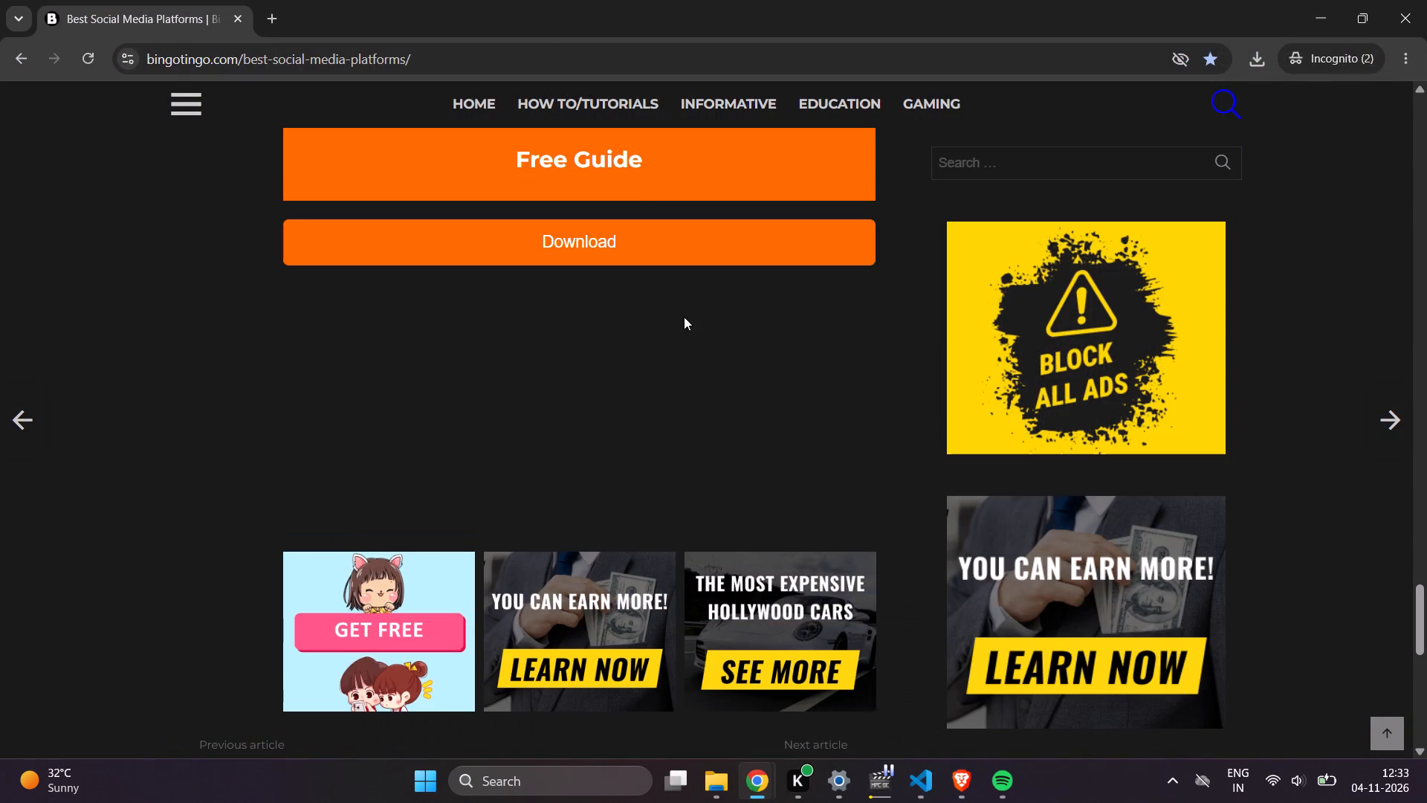
left_click(616, 255)
left_click(120, 0)
left_click(434, 17)
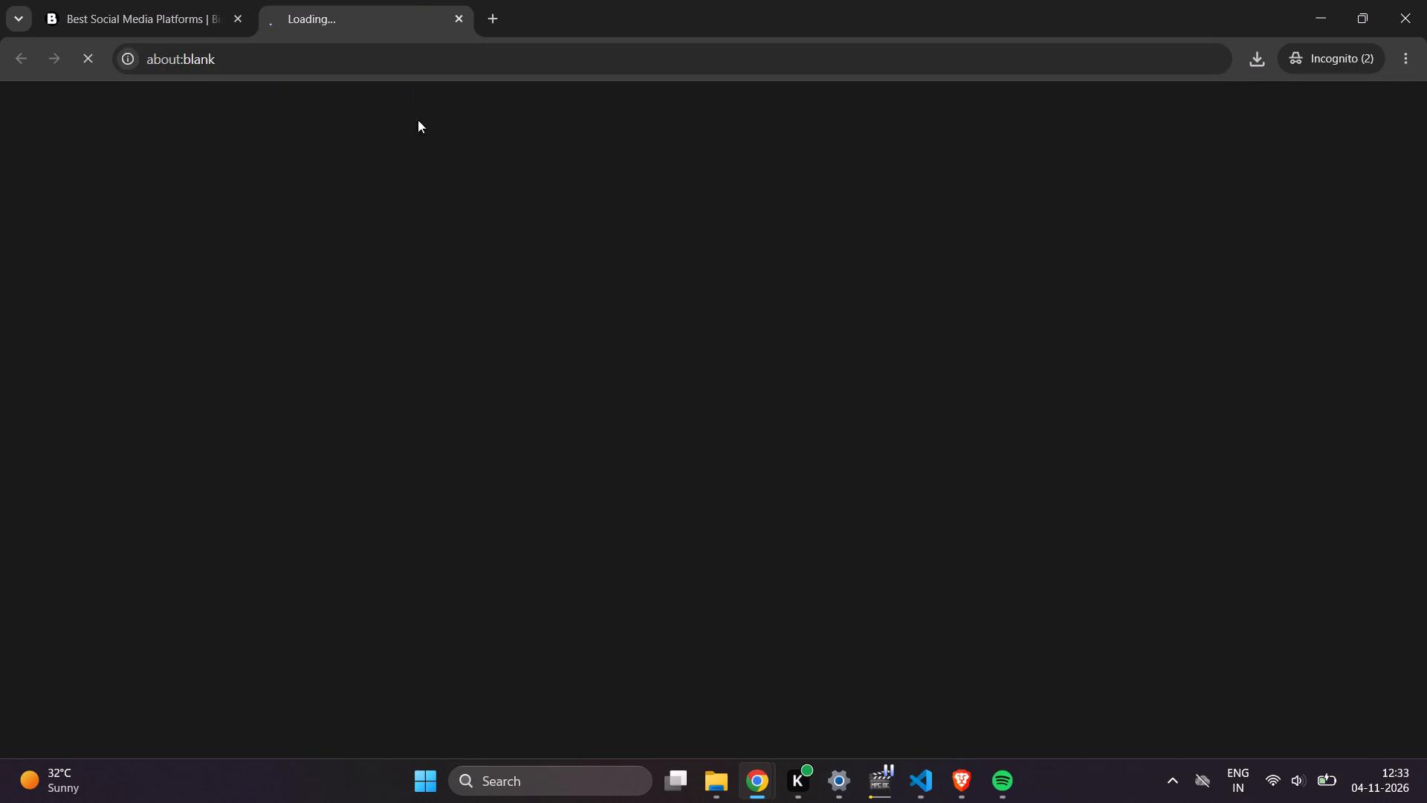
left_click(138, 0)
left_click(532, 241)
left_click(227, 0)
left_click(575, 236)
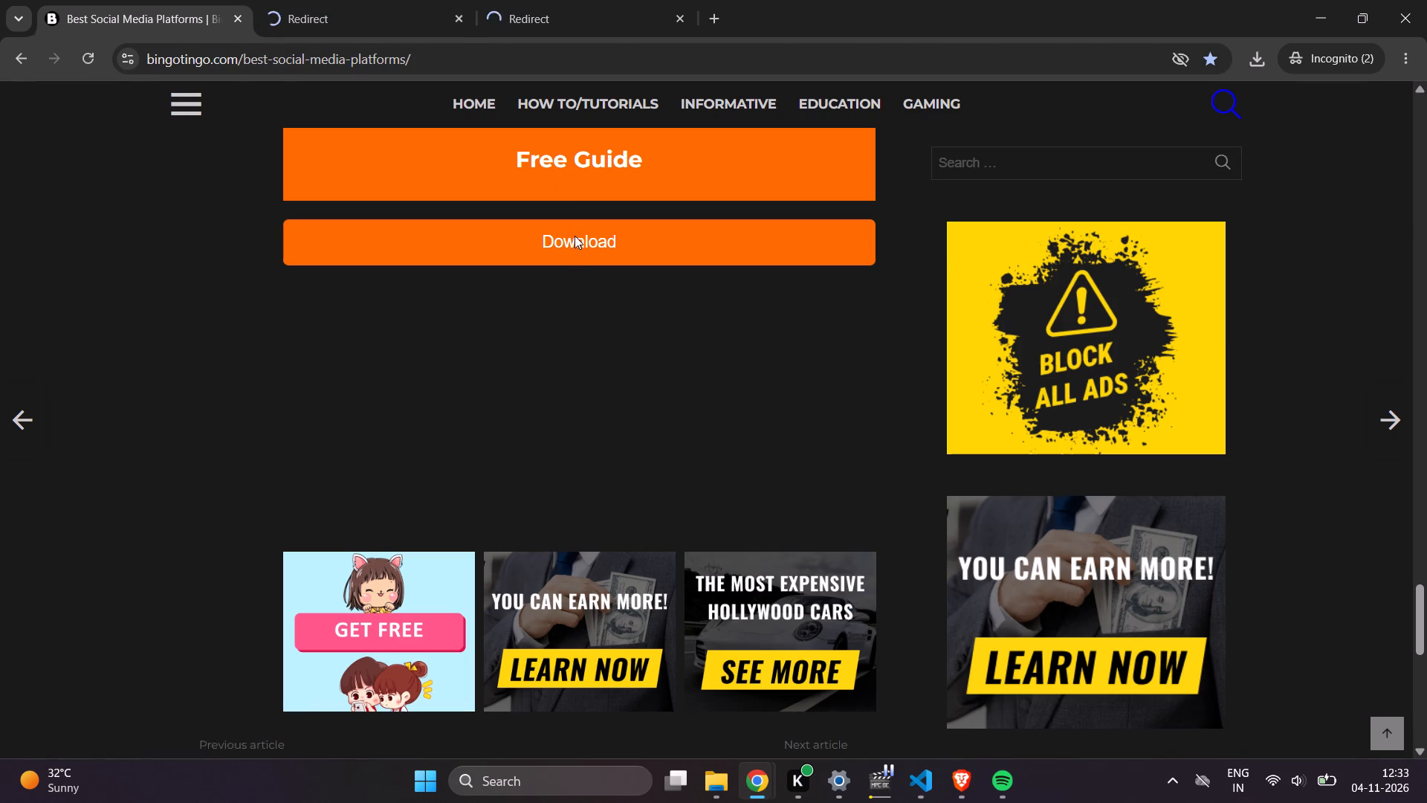
Copy the web address of the Madrid oni biozium page opened by the download.
left_click(463, 59)
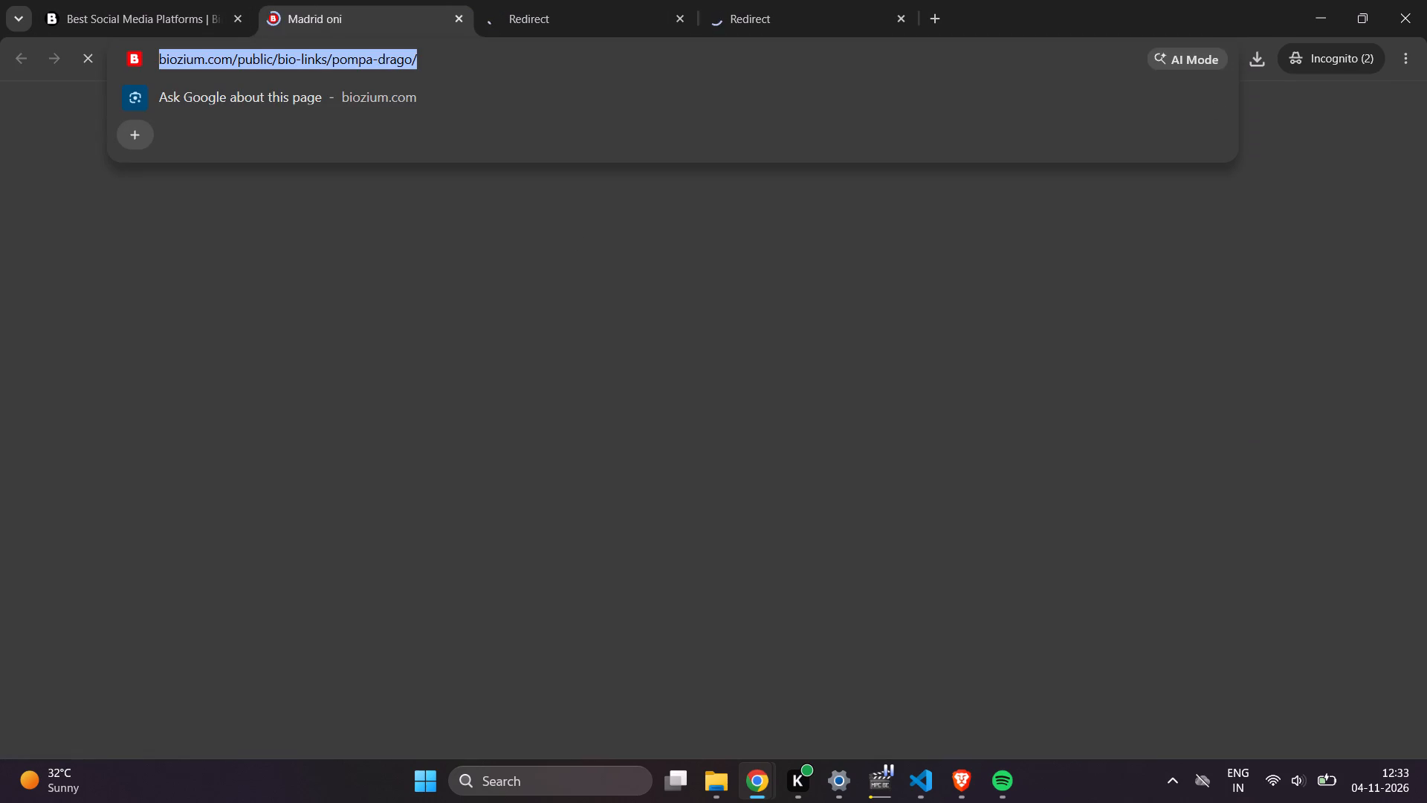
key("ctrl+c")
key("ctrl+c")
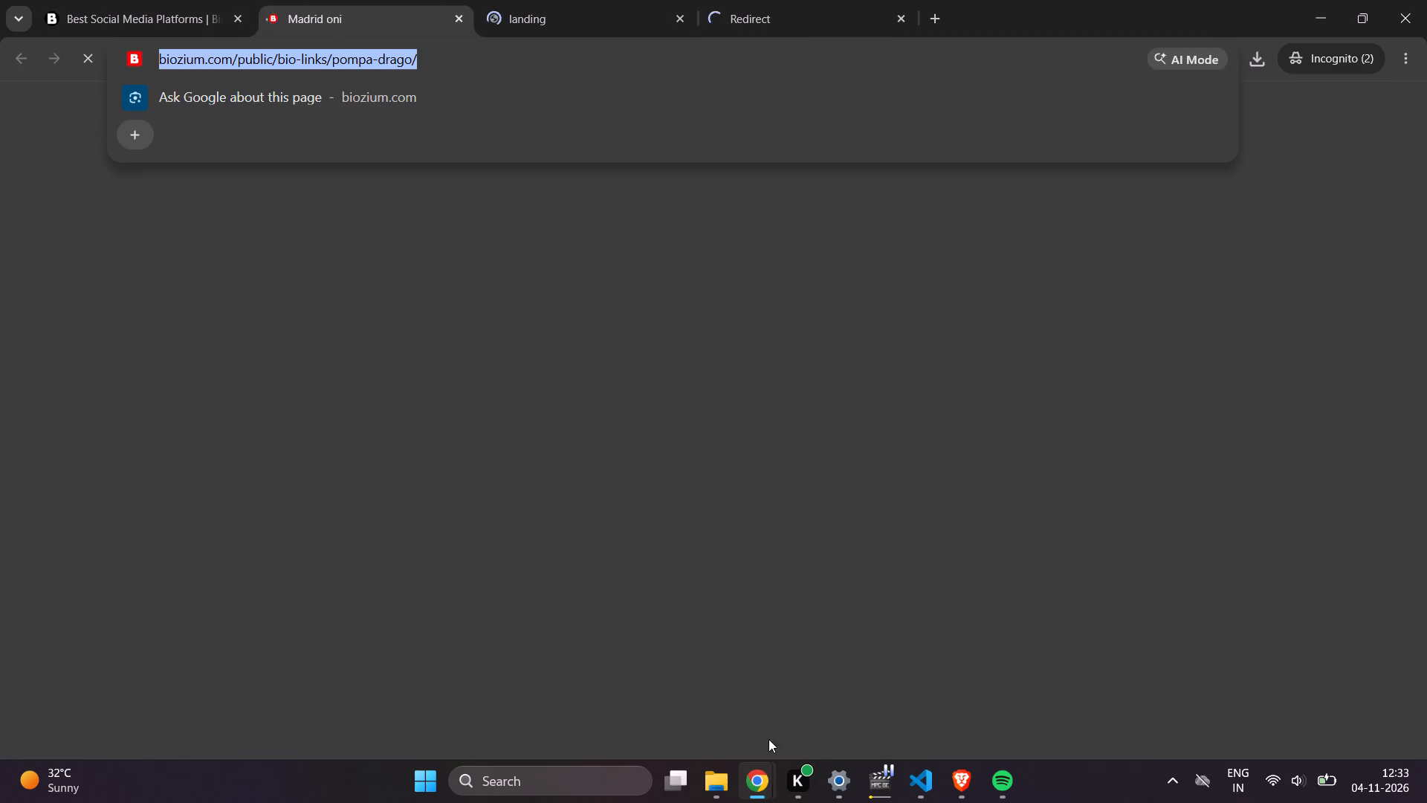
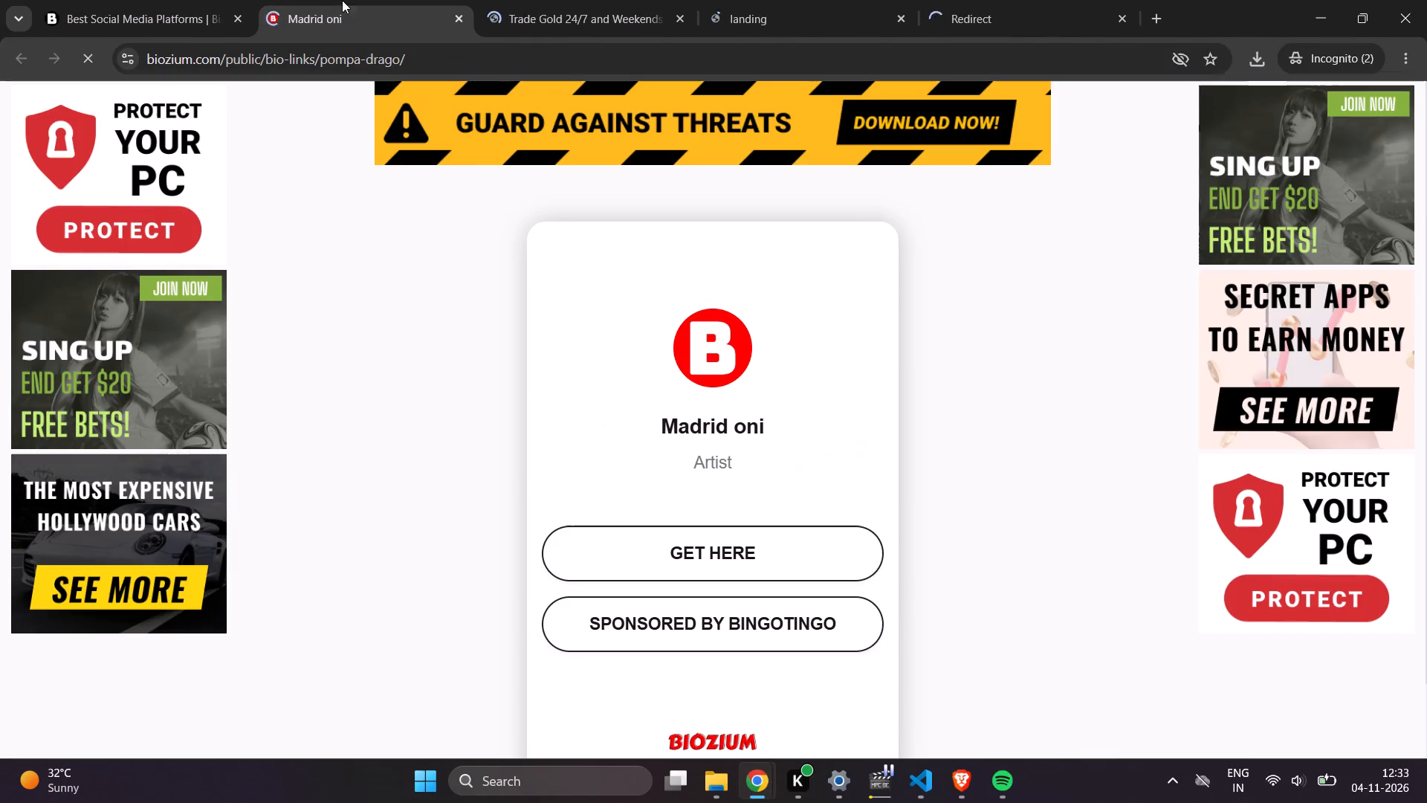
Follow the GET HERE link on the Madrid oni page and return to the incognito window.
left_click(690, 560)
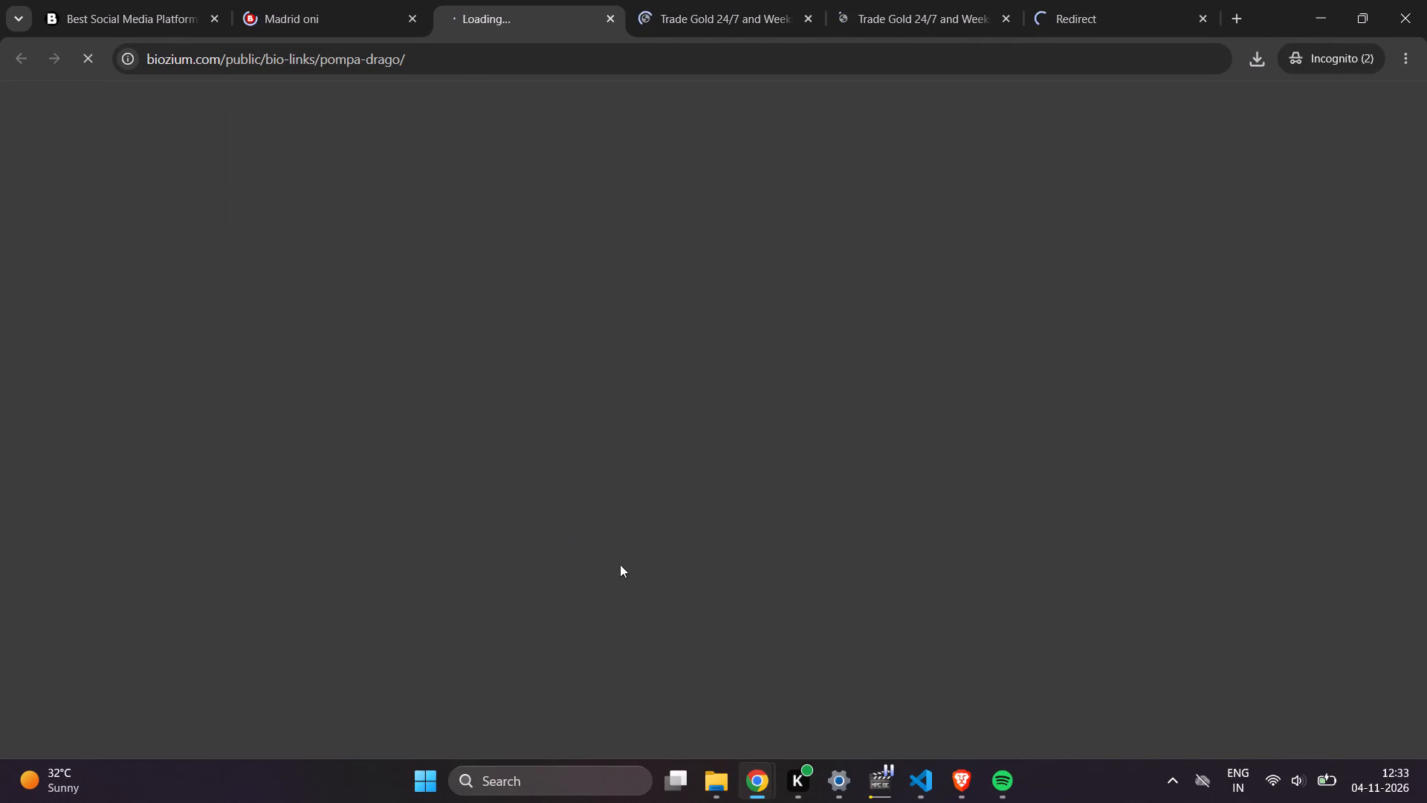
left_click(1051, 704)
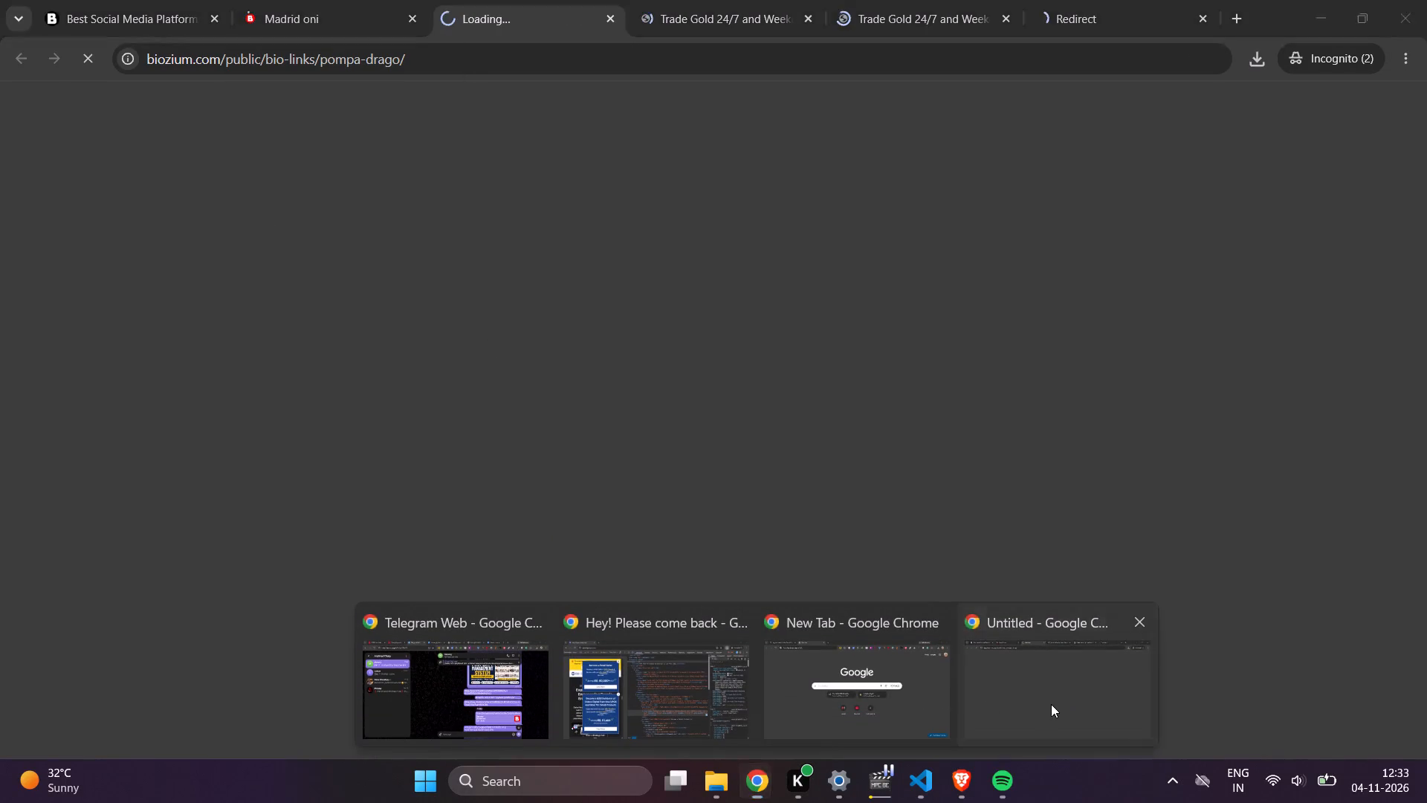
Search the web in a new tab for "free alternative of canva" and expand the AI overview.
left_click(1233, 10)
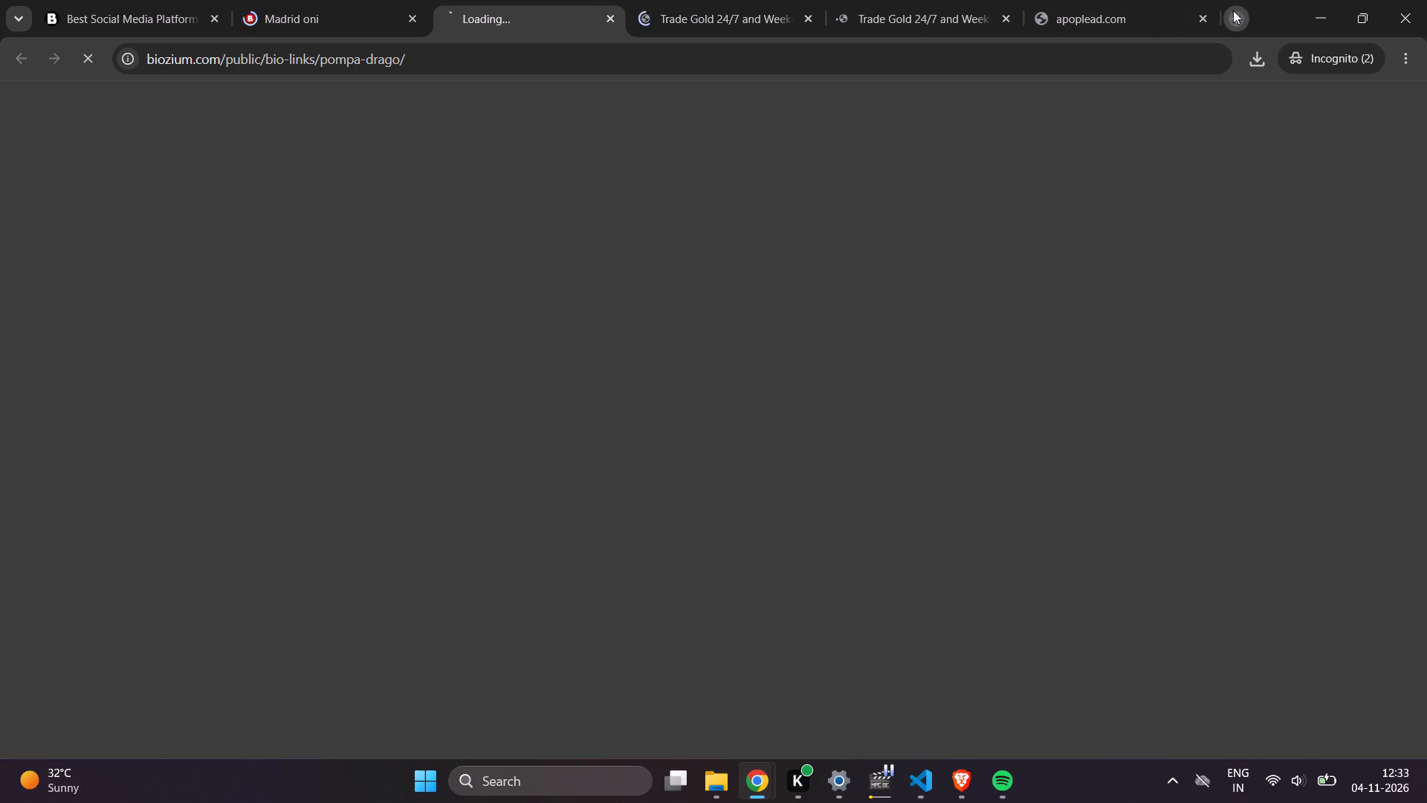
type("free alternative of ac")
key("BackSpace")
key("BackSpace")
type("canva")
key("Return")
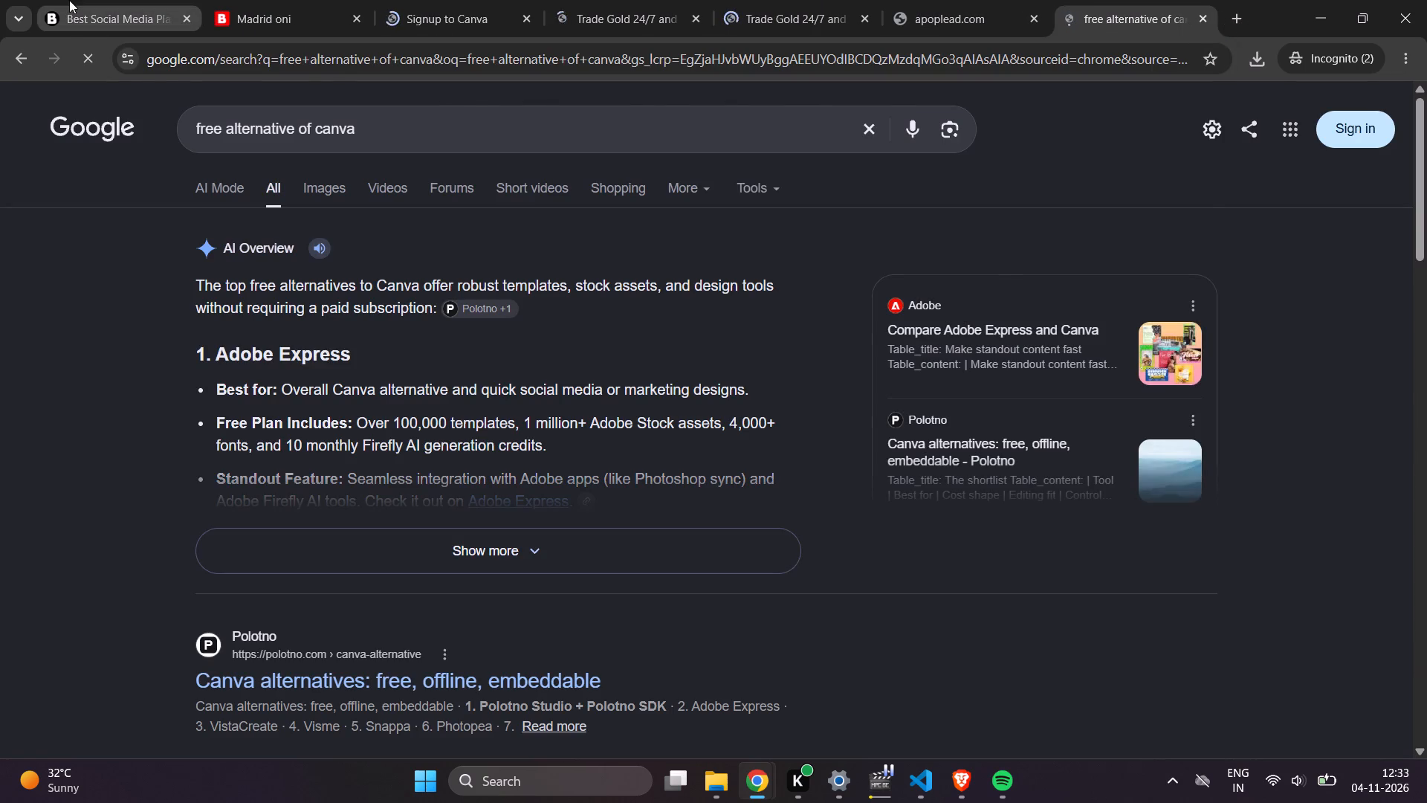
left_click(69, 0)
left_click(1244, 7)
left_click(1025, 0)
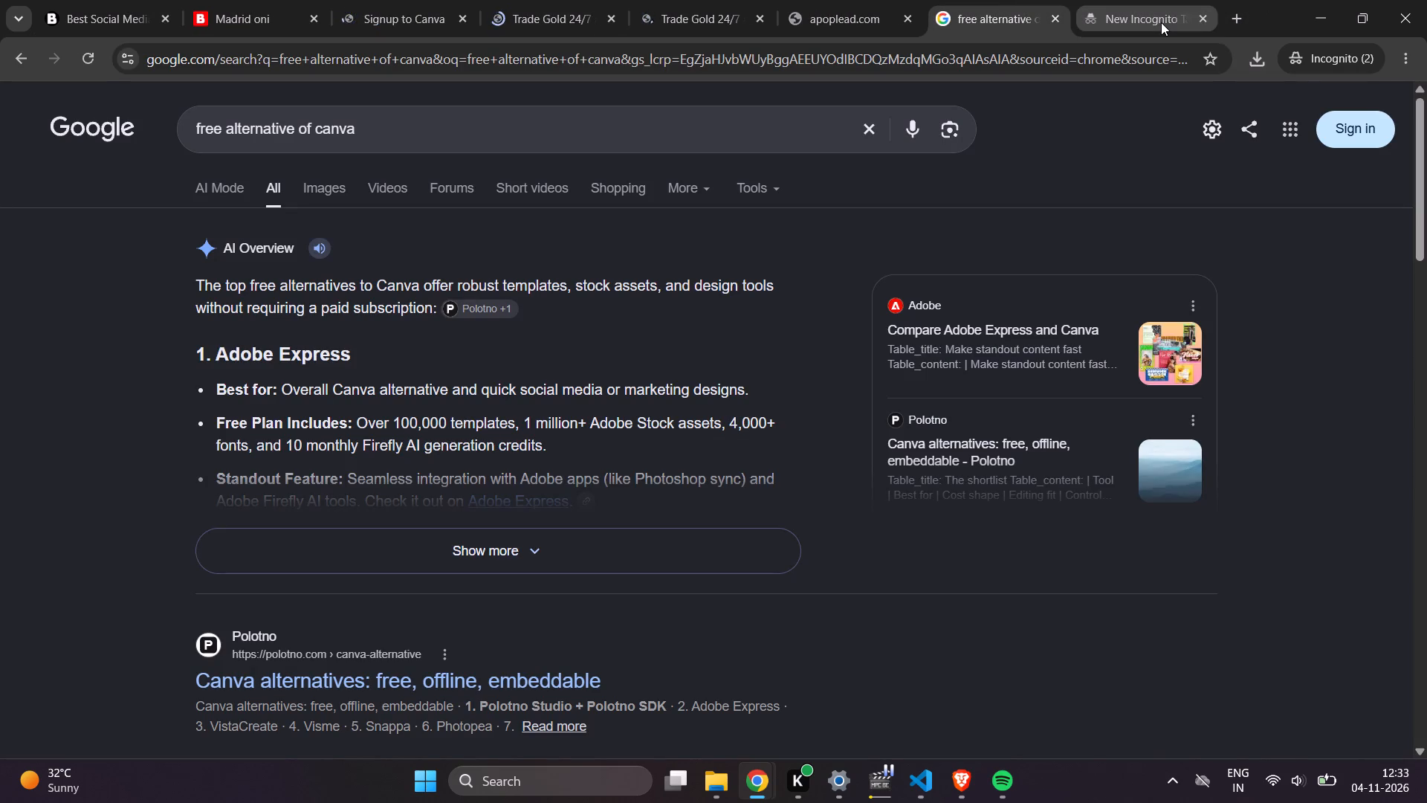
scroll(452, 486, "down", 1)
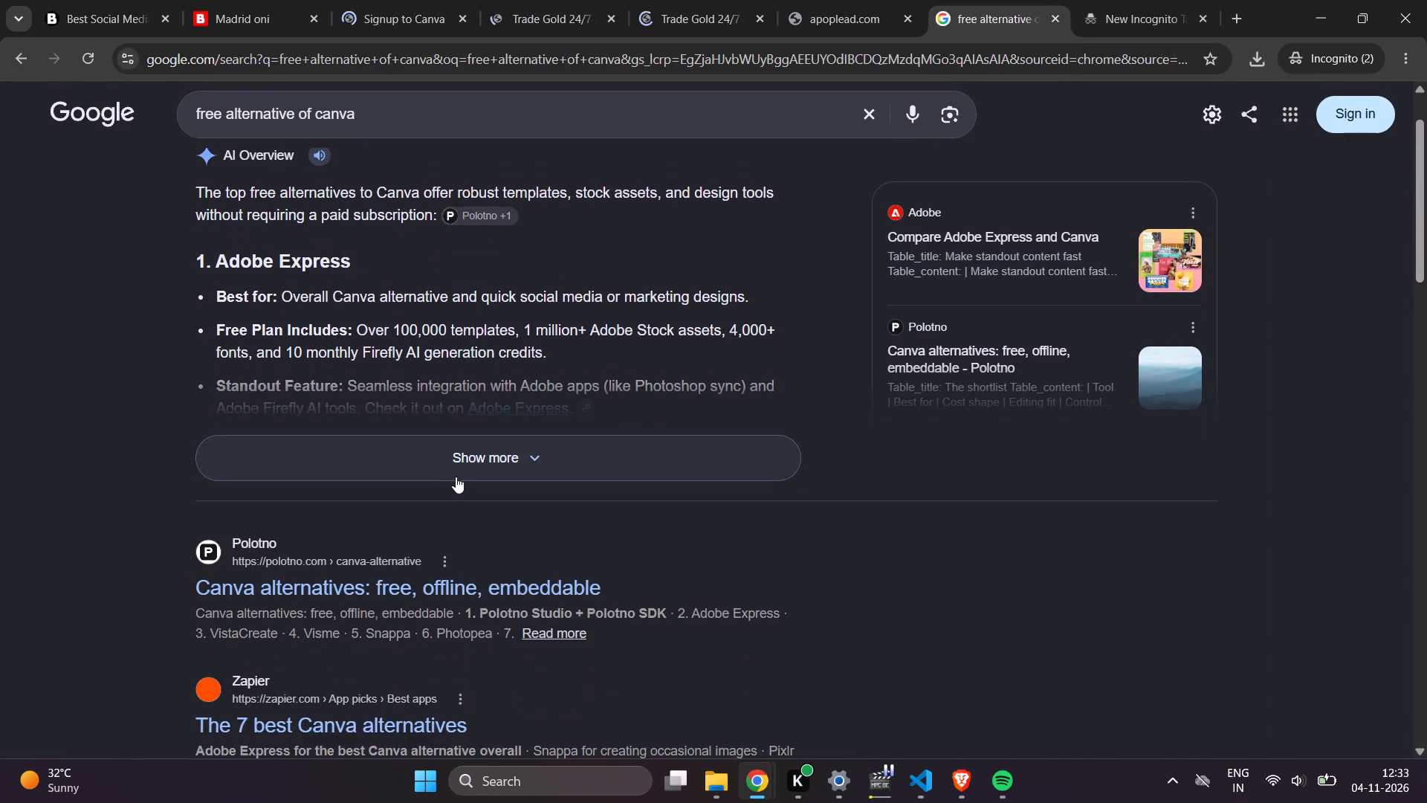
scroll(458, 477, "up", 2)
left_click(470, 537)
left_click(721, 448)
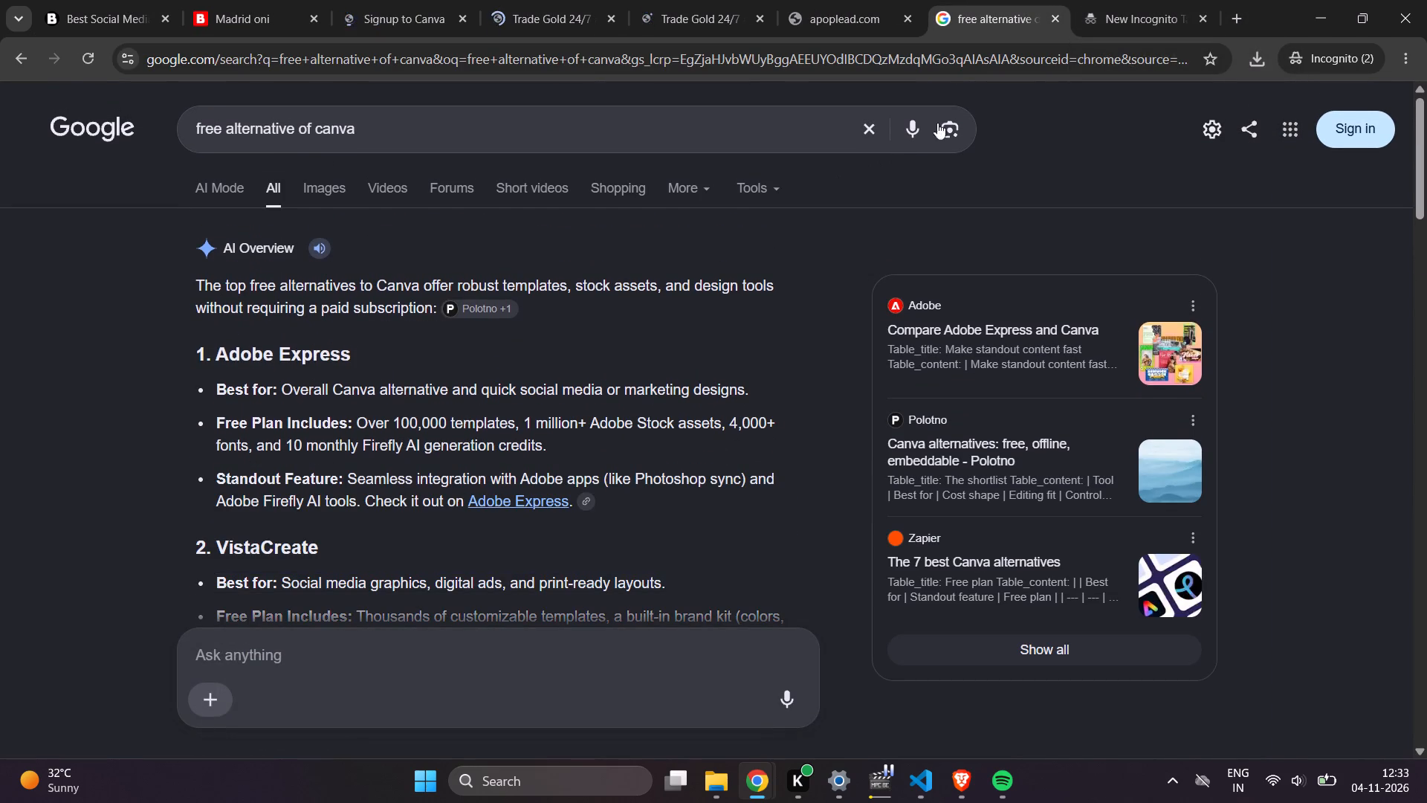
Search the web in a separate tab for "background color remover".
left_click(1101, 7)
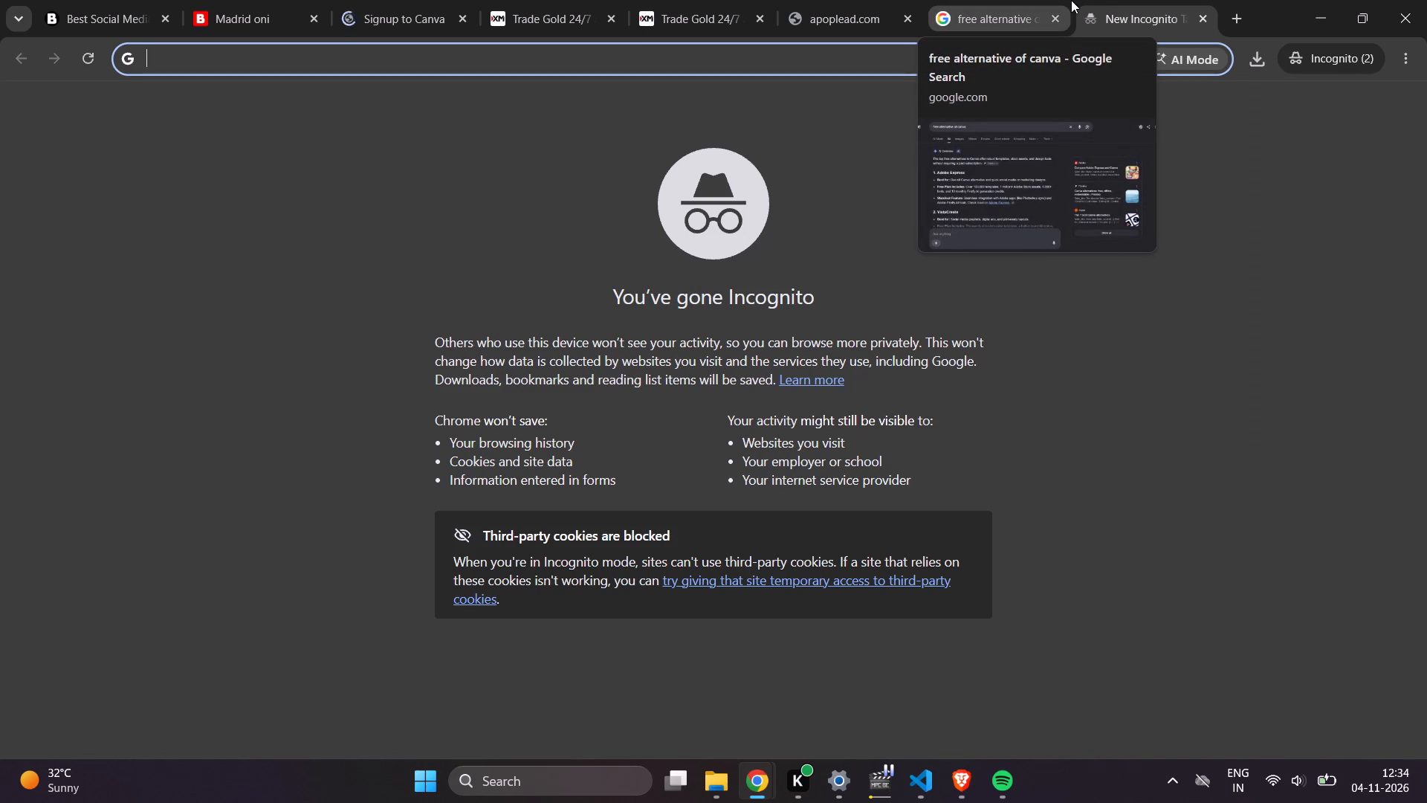
type("background color remover")
key("Return")
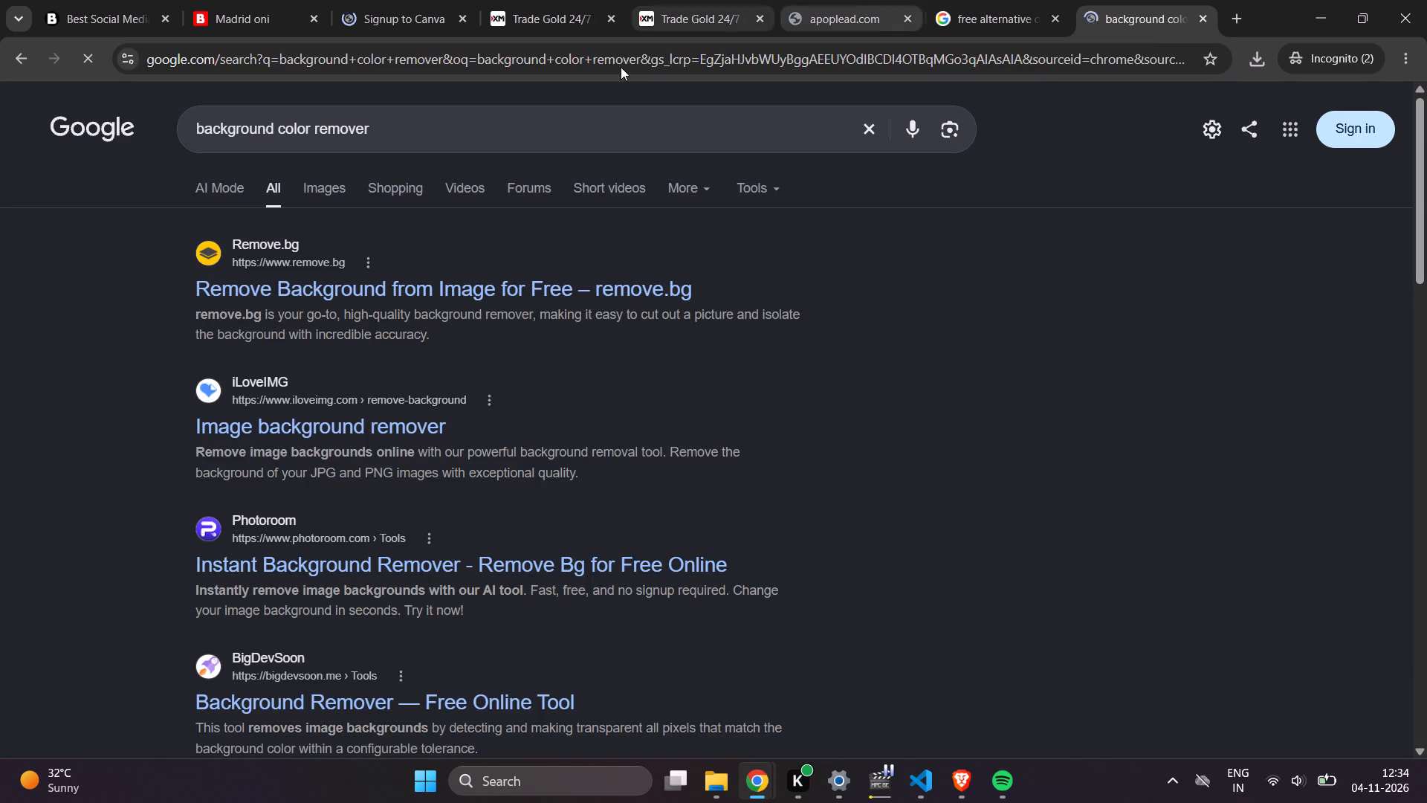
left_click(1224, 6)
key("g")
key("e")
key("m")
key("o")
type("in")
key("BackSpace")
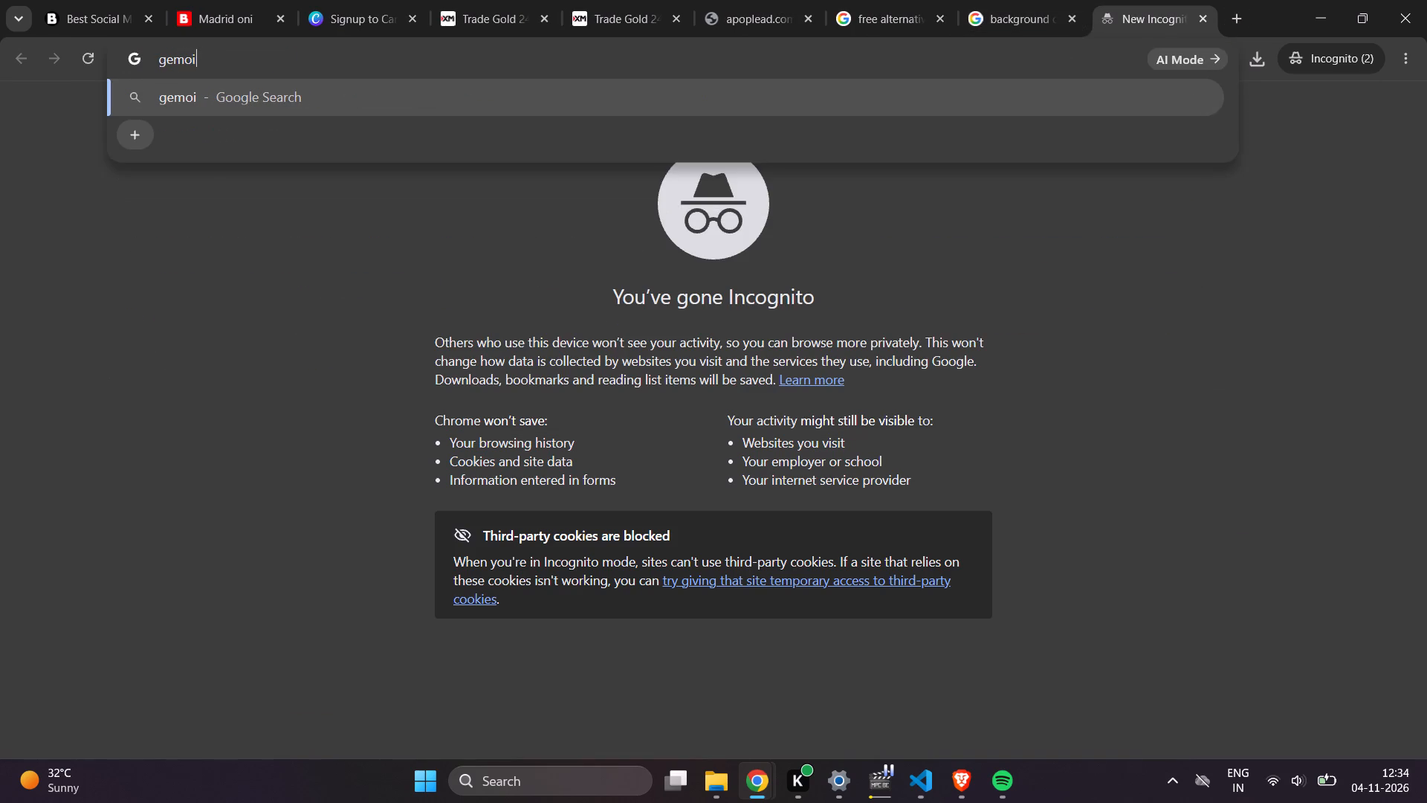
key("BackSpace")
key("BackSpace")
type("ini")
key("space")
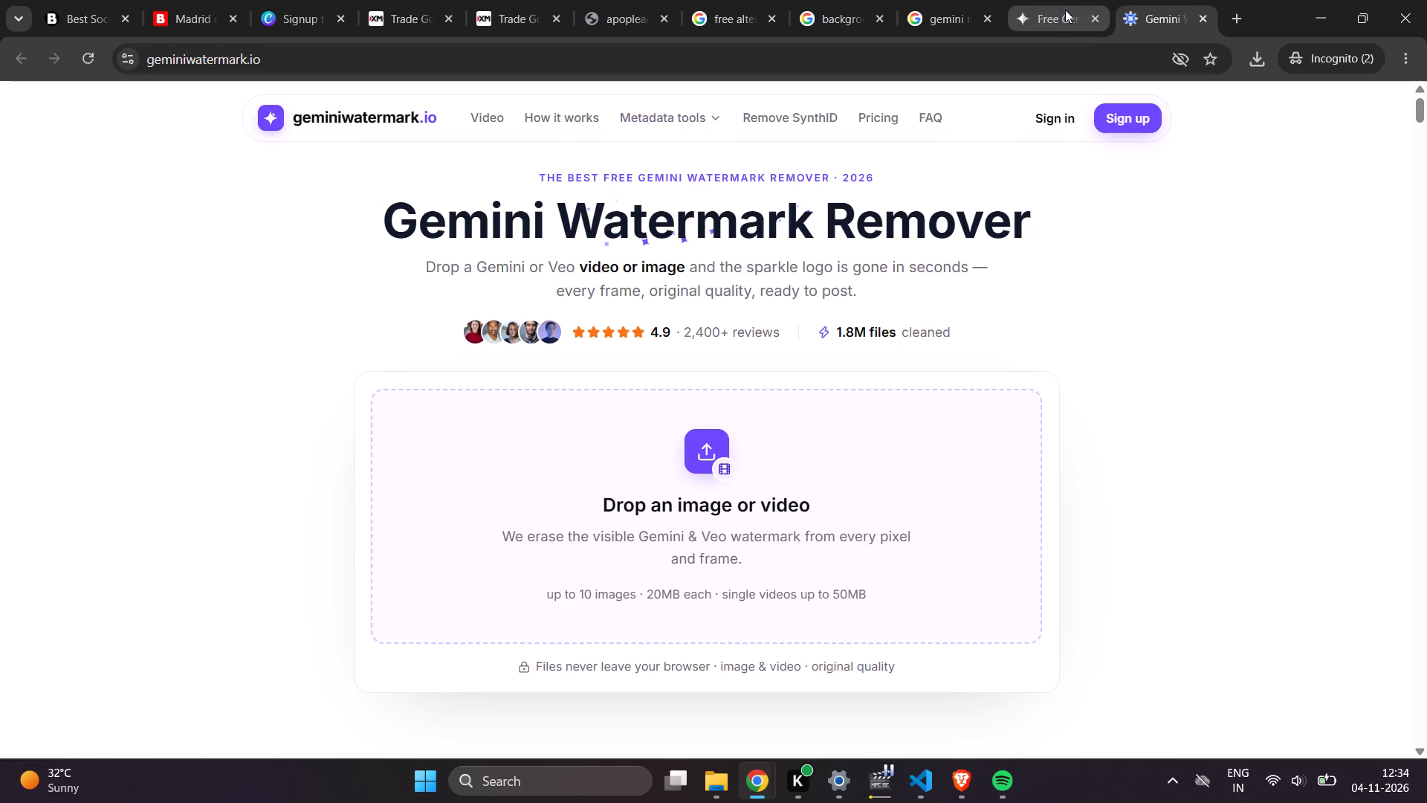
Open Photoroom's Instant Background Remover in a new tab from the background color remover search results.
left_click(931, 0)
left_click(826, 0)
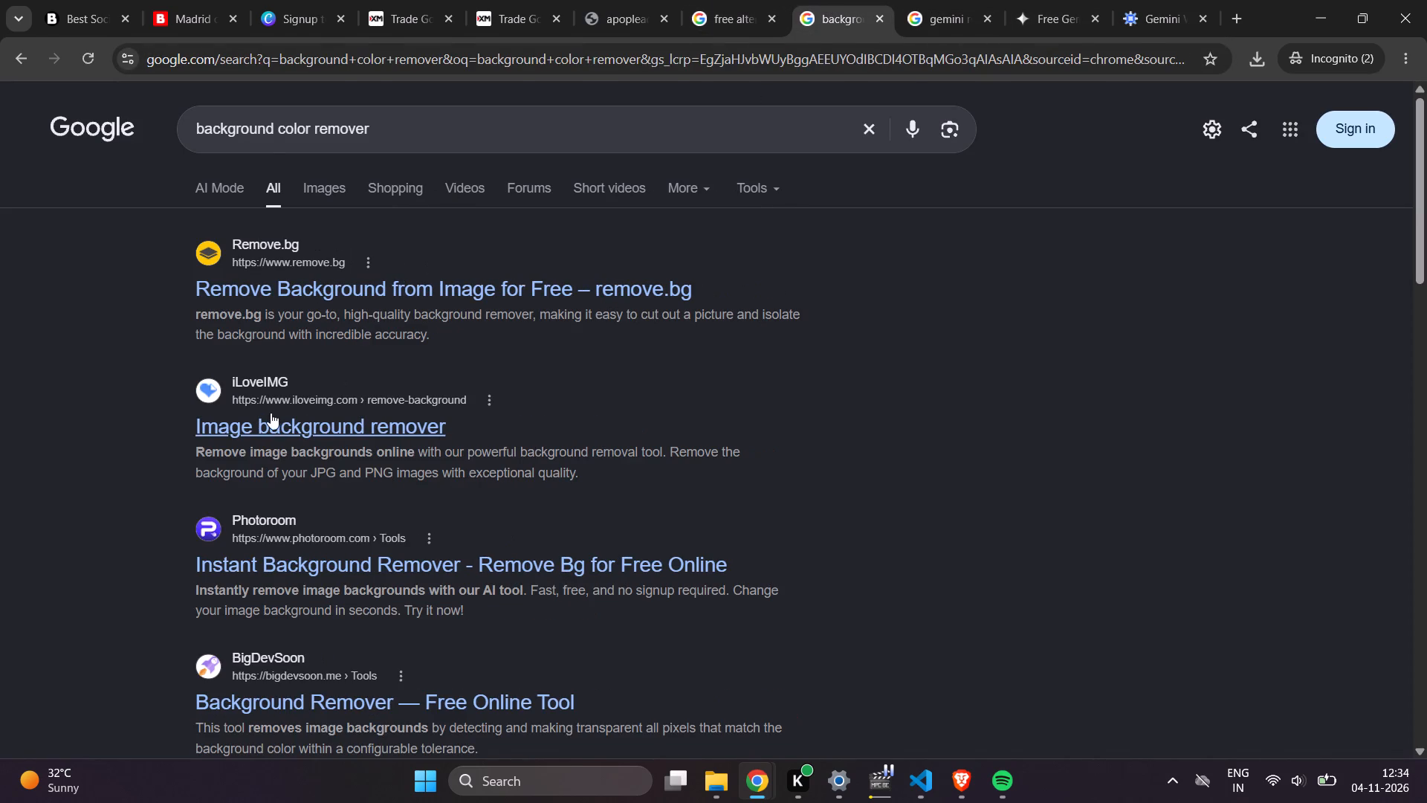
right_click(374, 562)
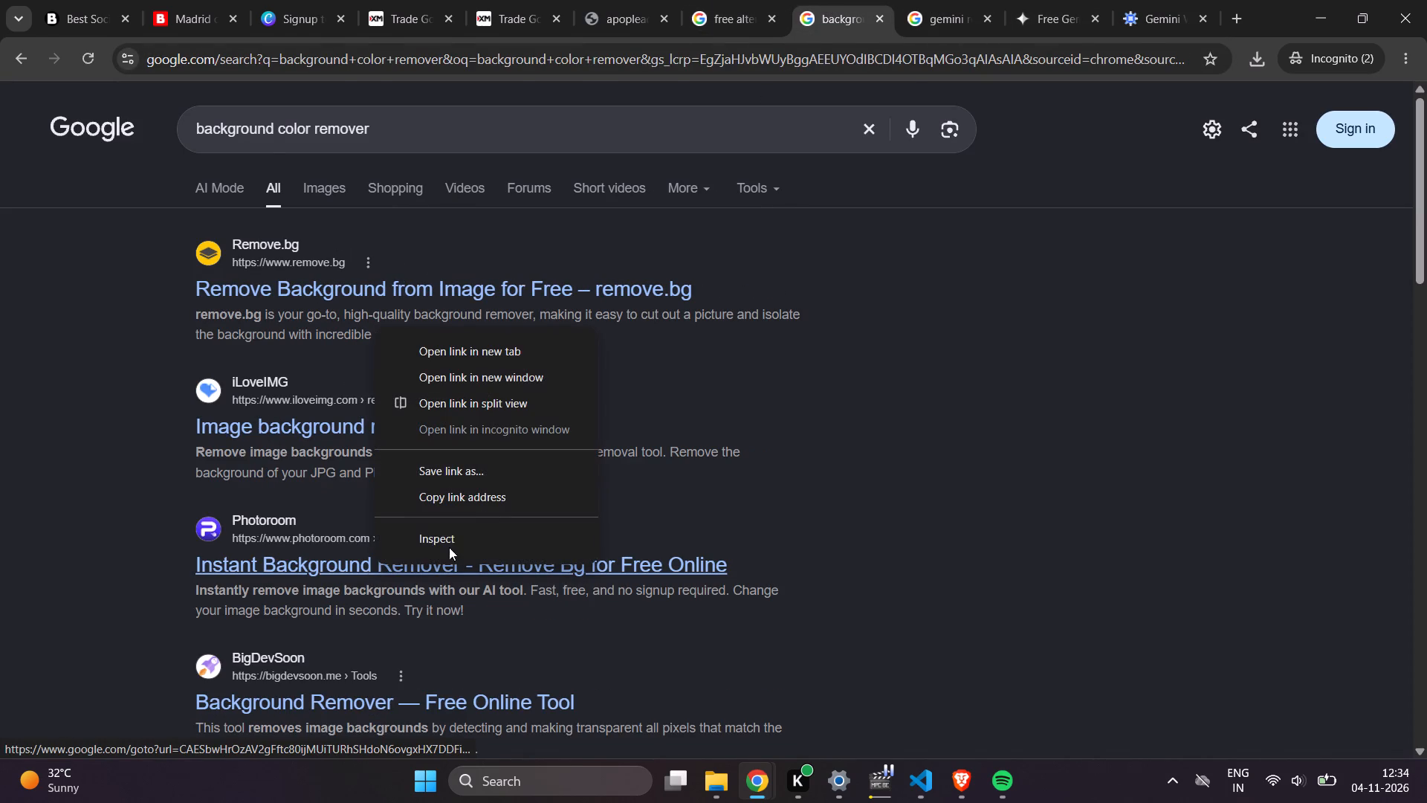
left_click(467, 346)
left_click(890, 0)
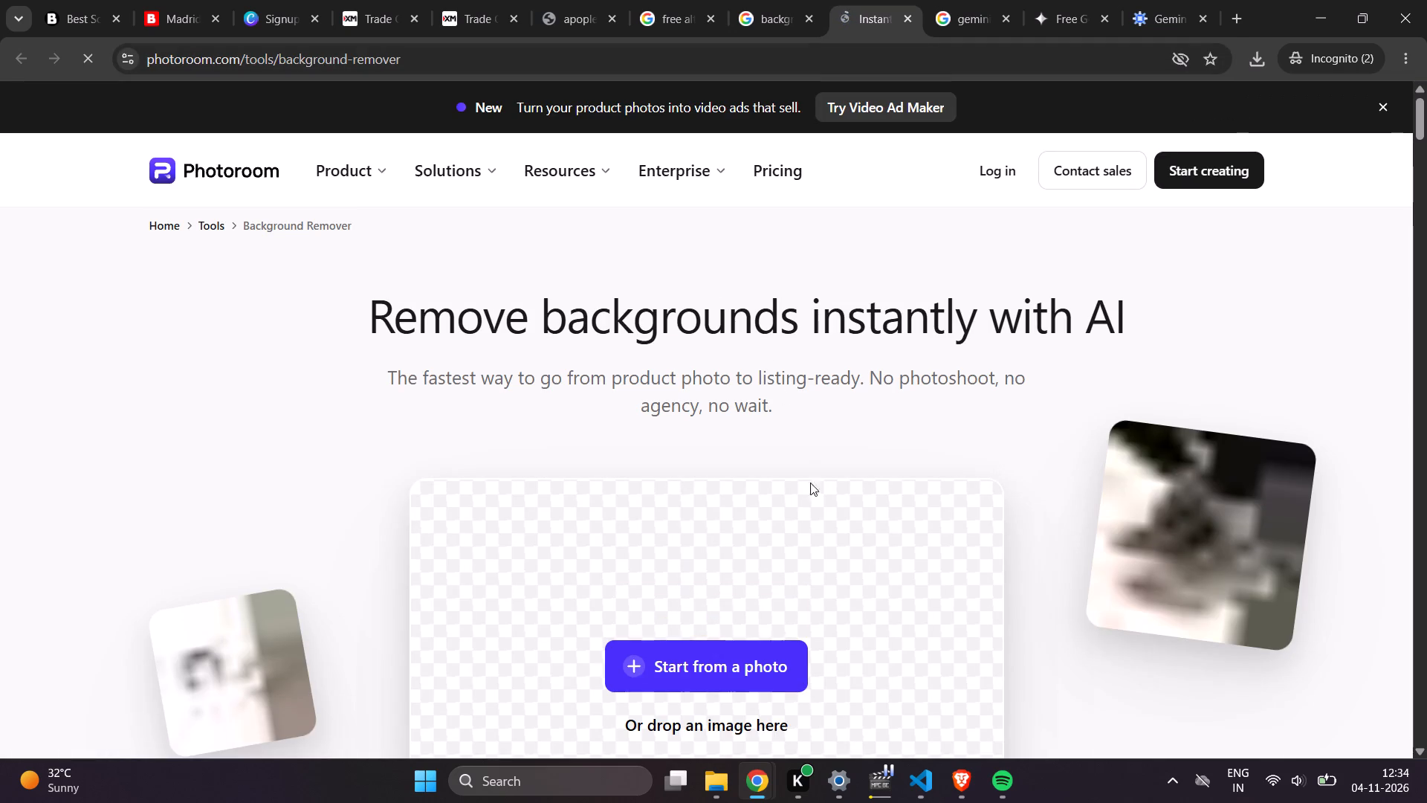
Start an image upload in Photoroom and point it at the RIVA folder on New Volume (E:), using the path copied from File Explorer.
left_click(757, 660)
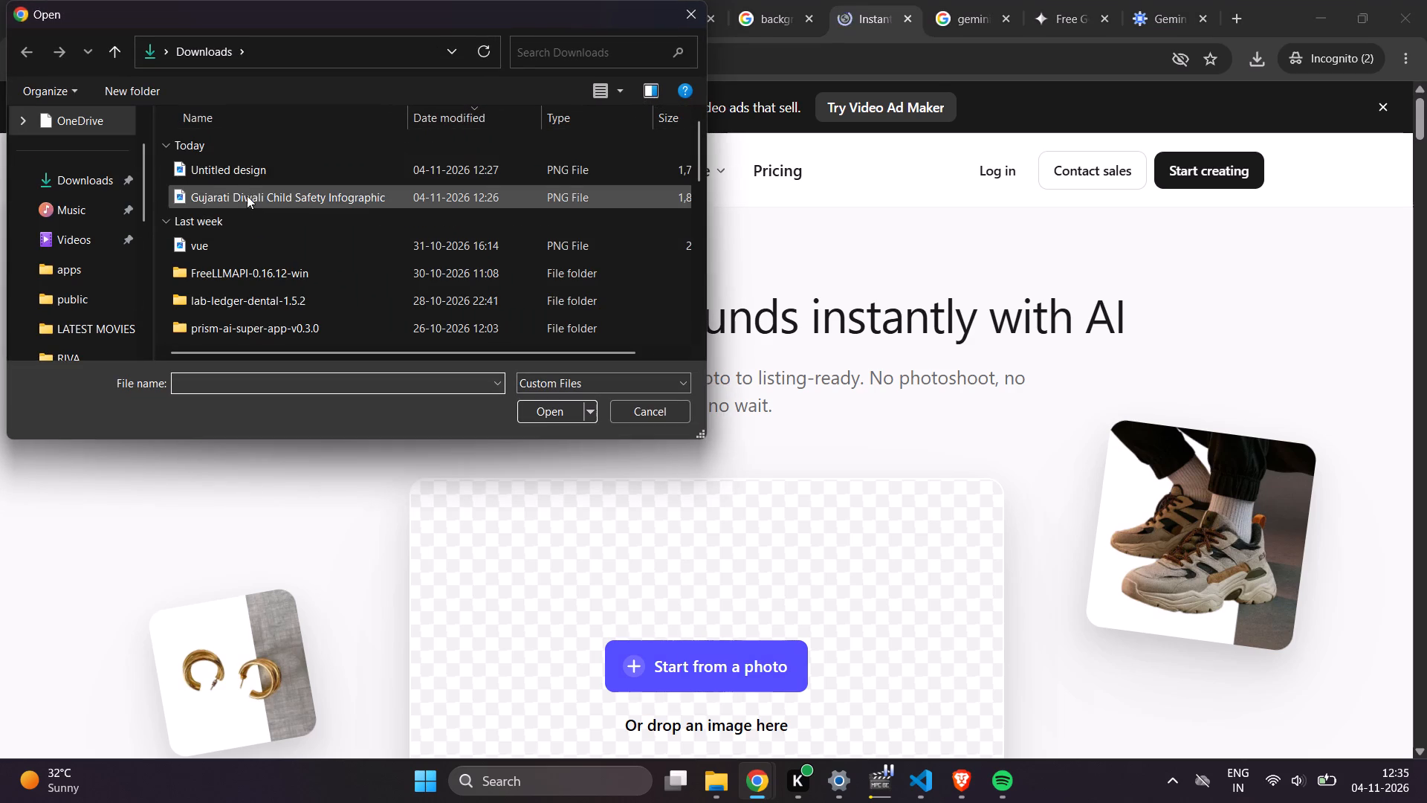
left_click(240, 169)
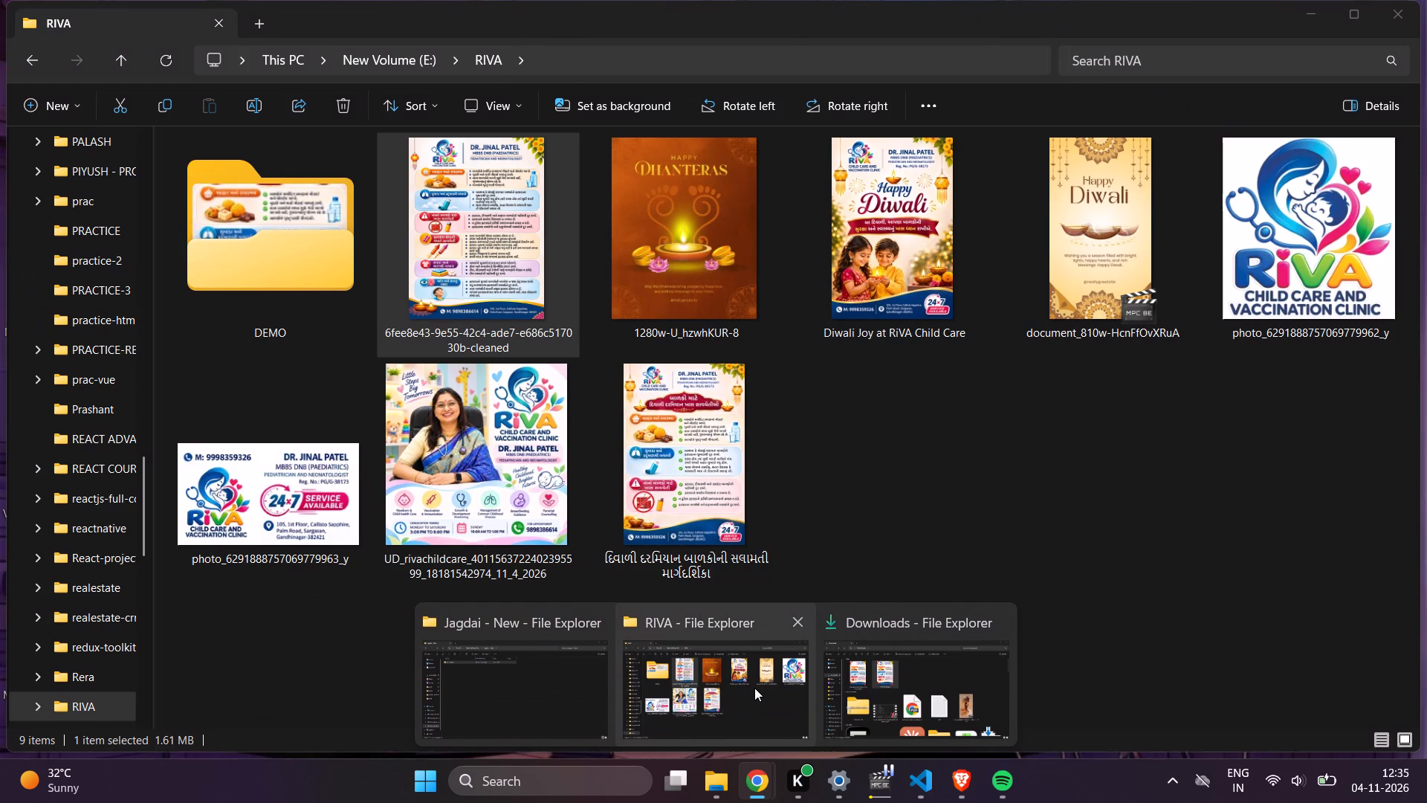
left_click(754, 688)
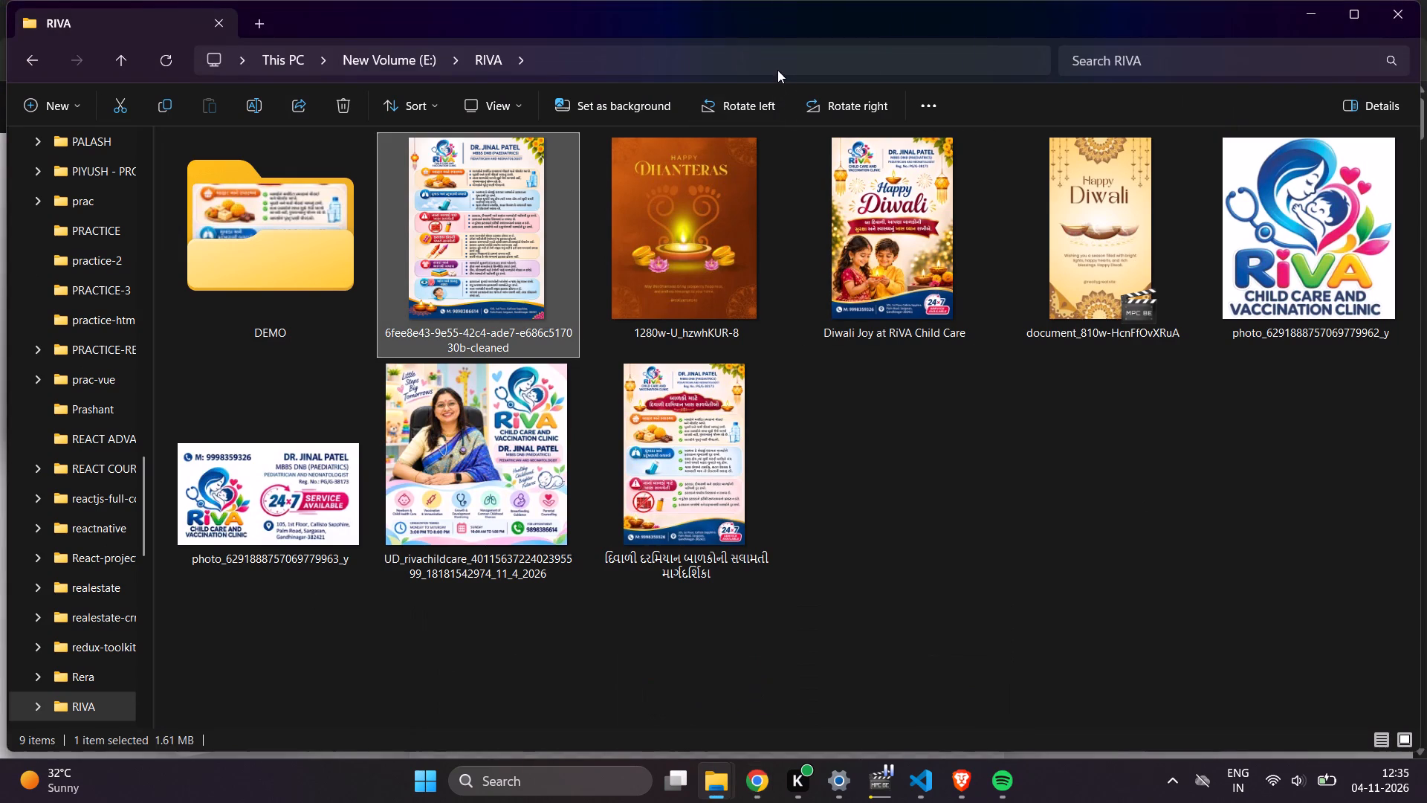
left_click(777, 70)
key("ctrl+c")
left_click(964, 775)
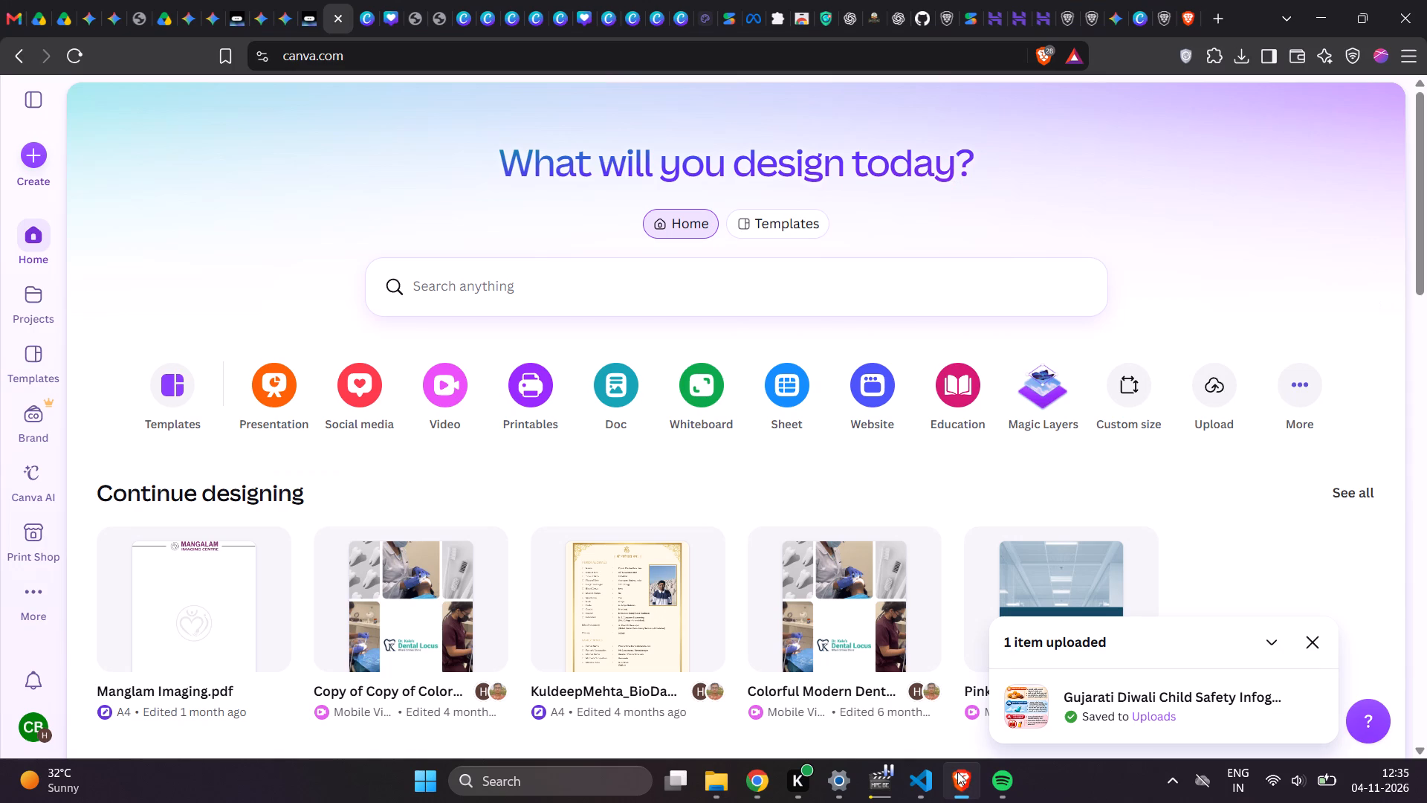
left_click(747, 777)
left_click(1020, 706)
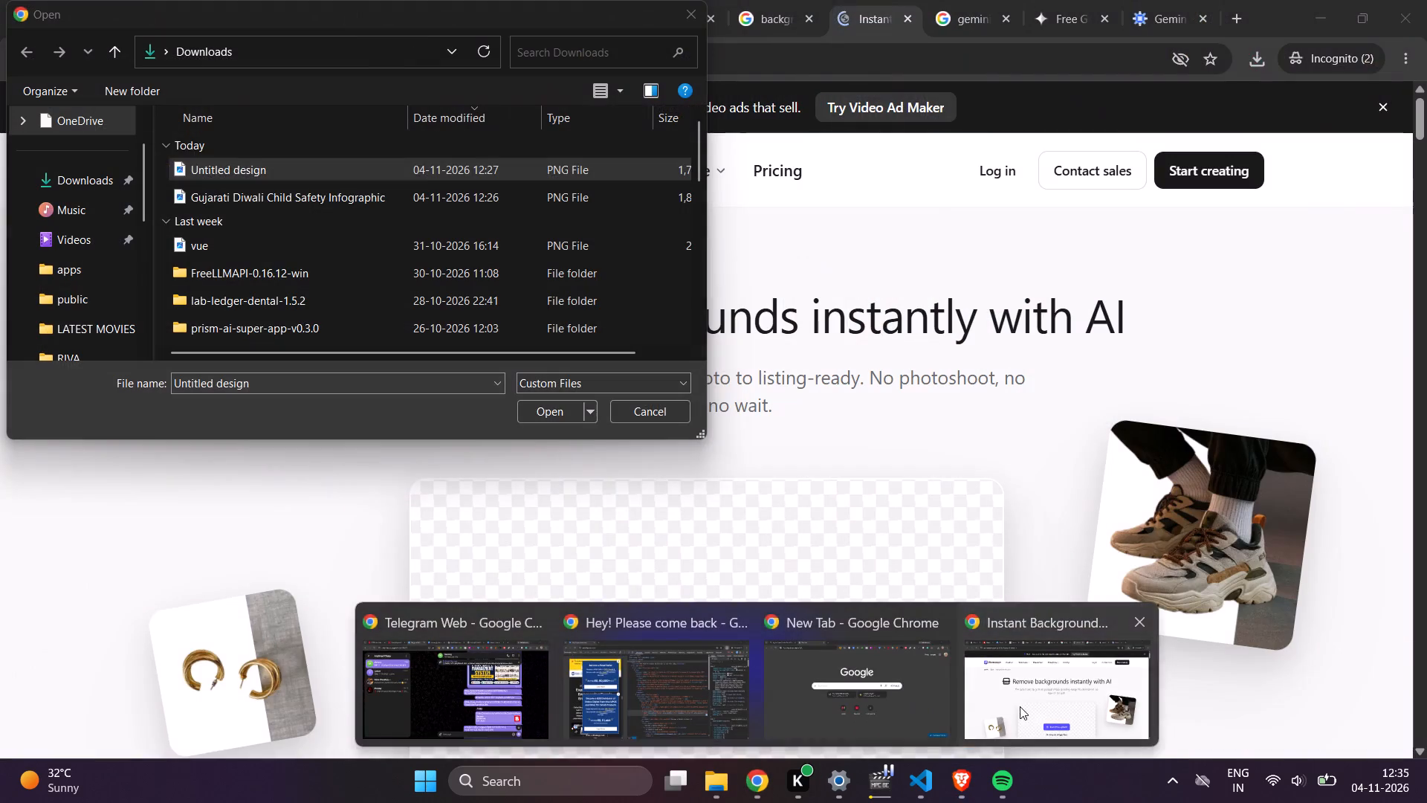
left_click(362, 52)
key("ctrl+v")
key("Return")
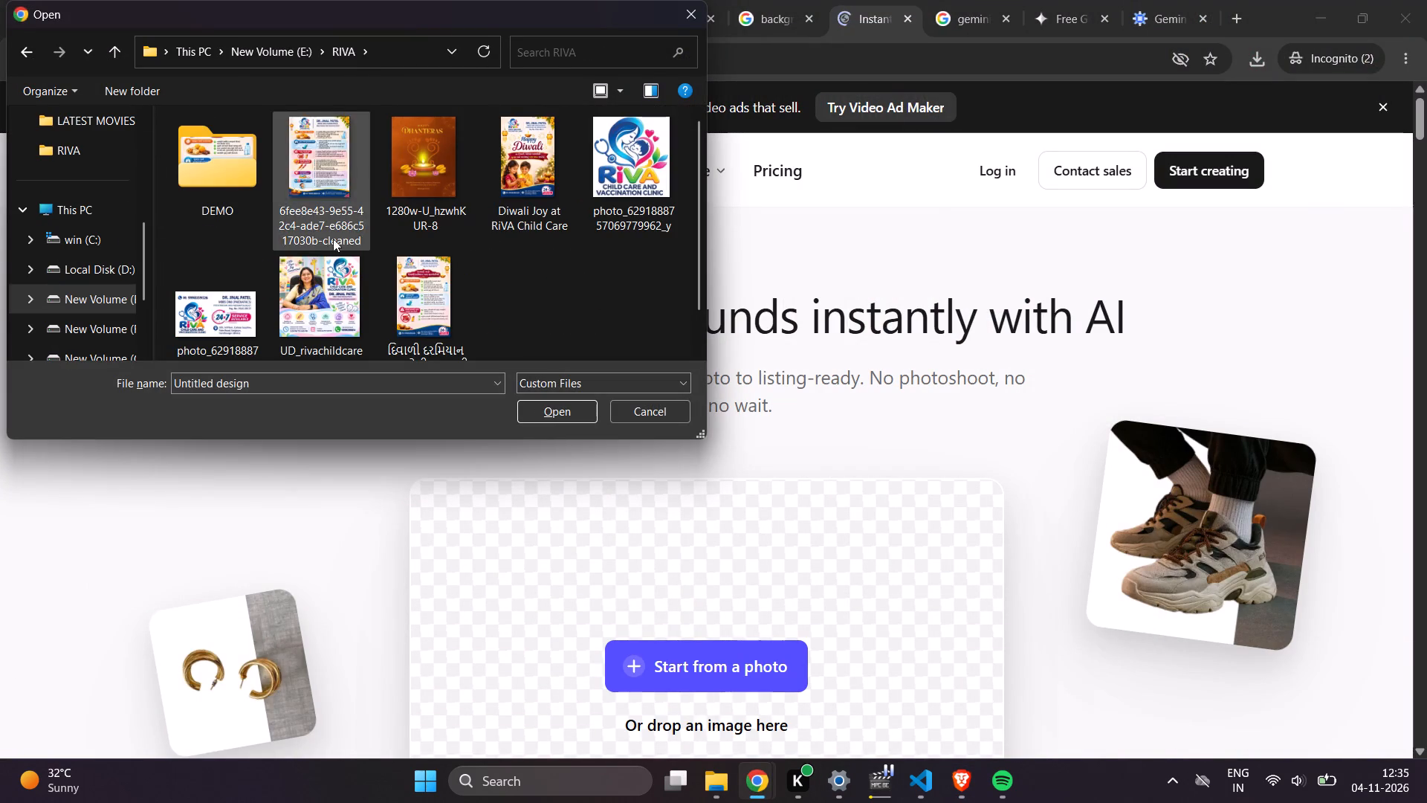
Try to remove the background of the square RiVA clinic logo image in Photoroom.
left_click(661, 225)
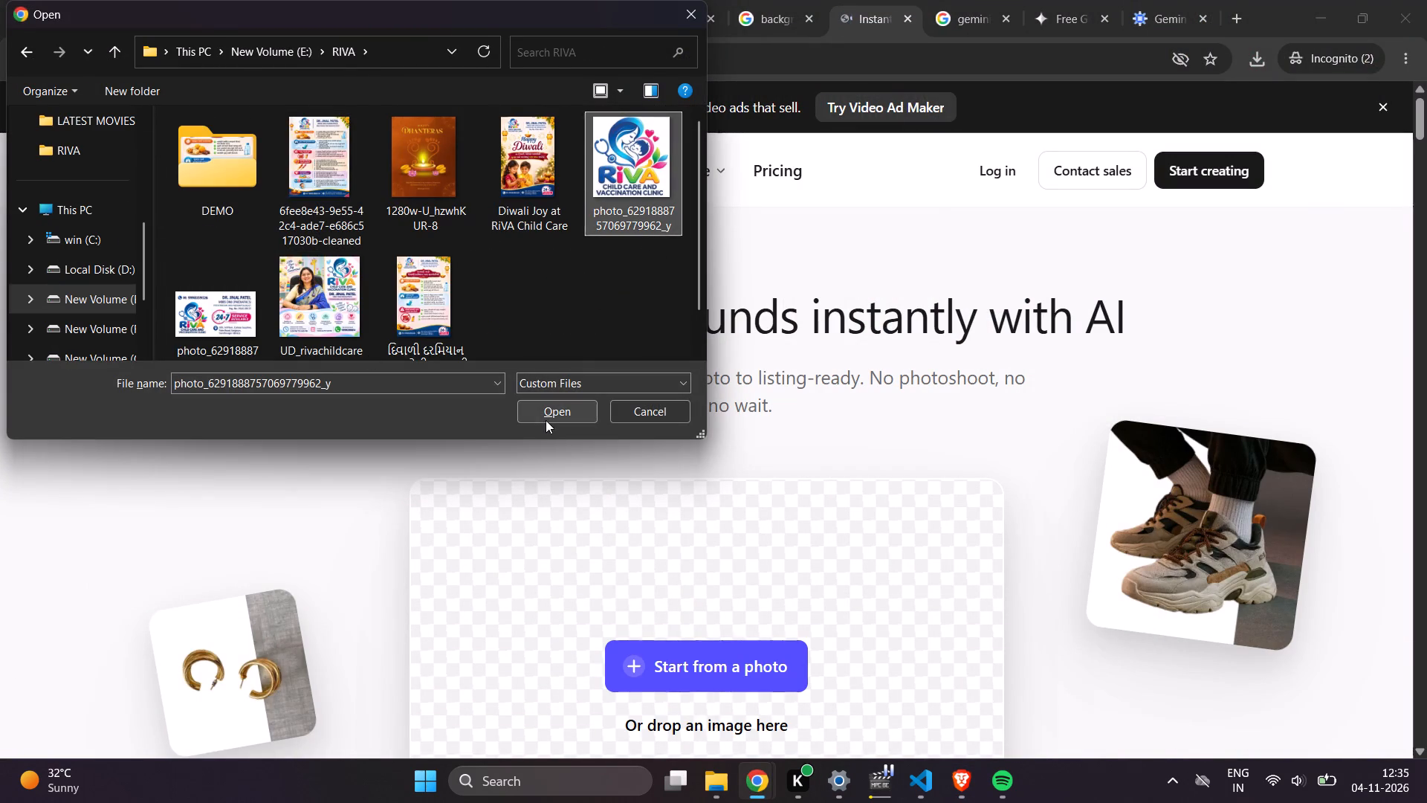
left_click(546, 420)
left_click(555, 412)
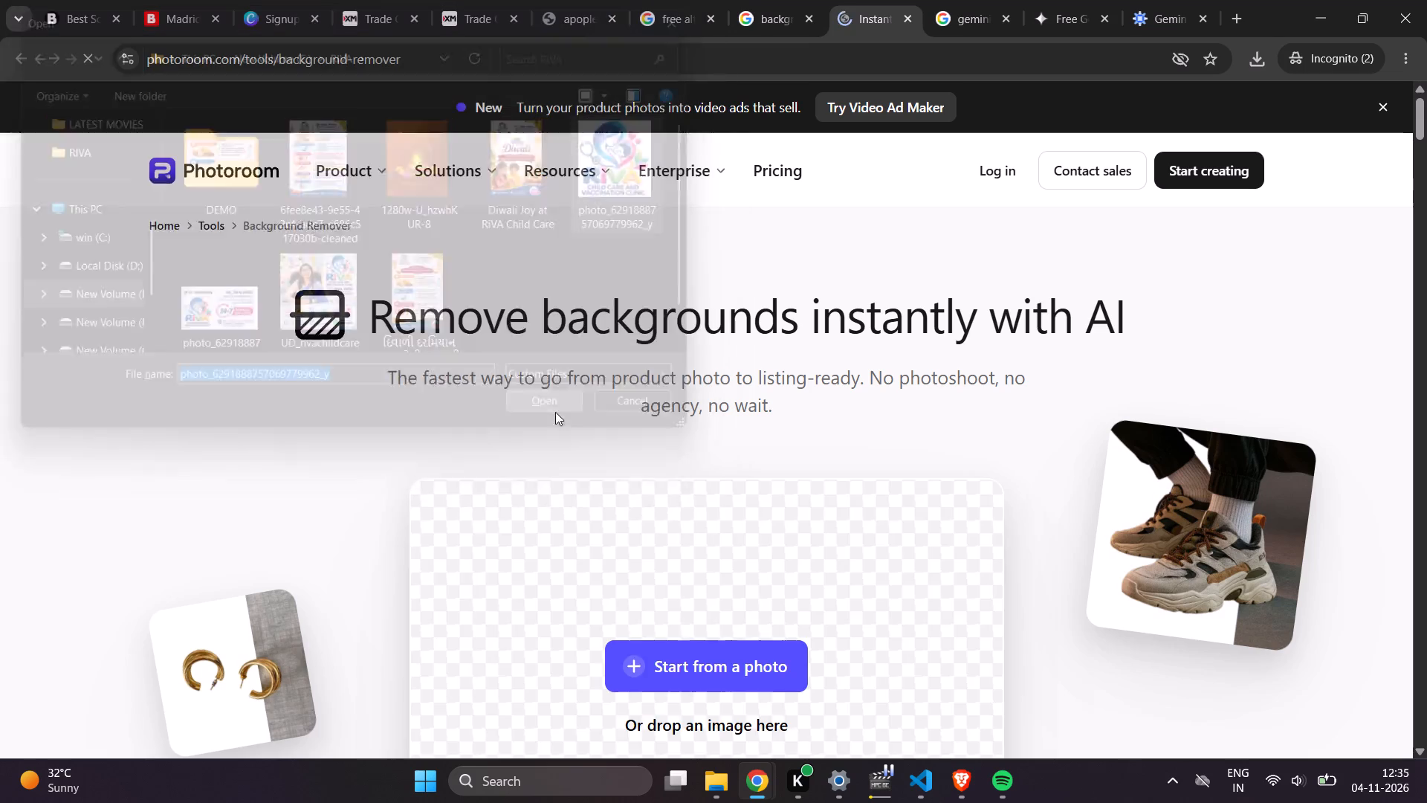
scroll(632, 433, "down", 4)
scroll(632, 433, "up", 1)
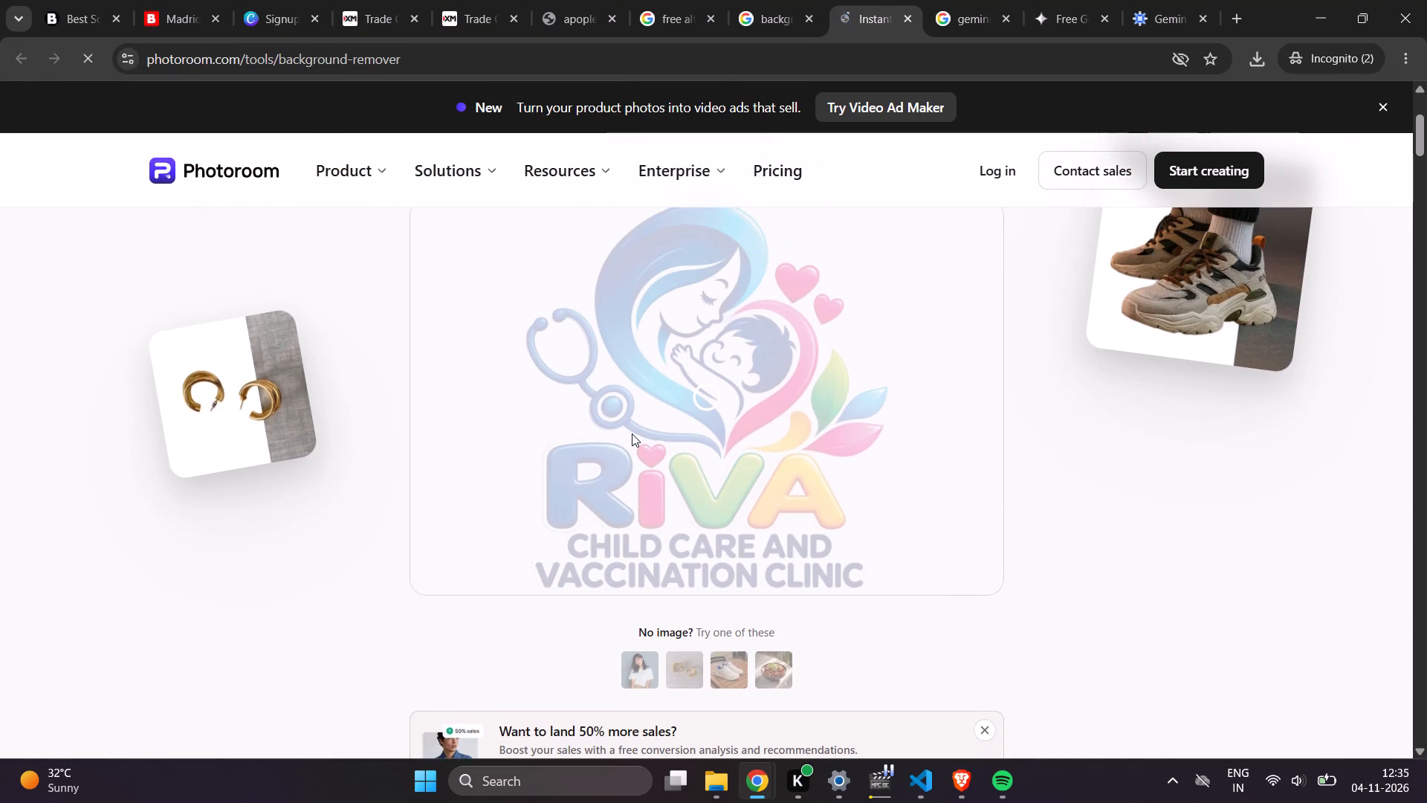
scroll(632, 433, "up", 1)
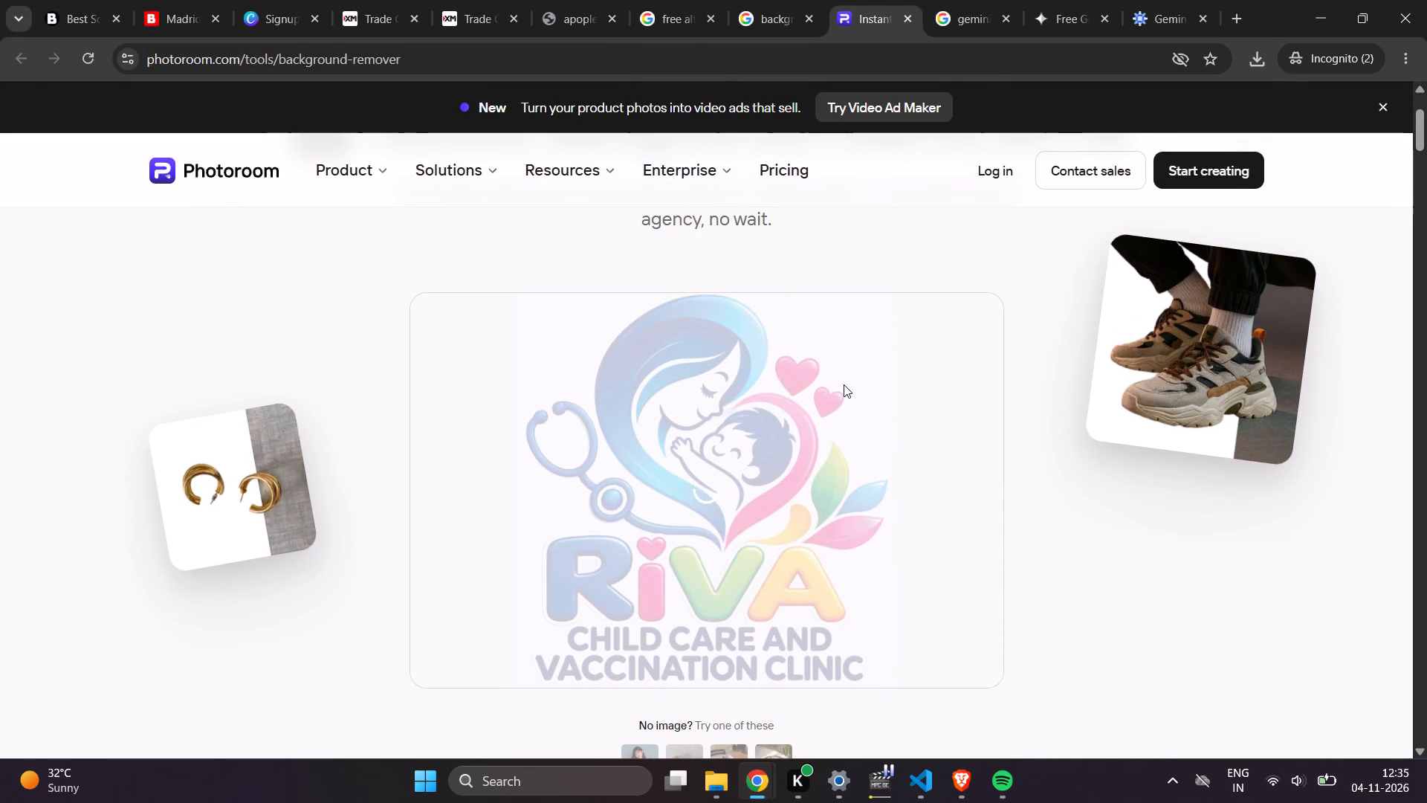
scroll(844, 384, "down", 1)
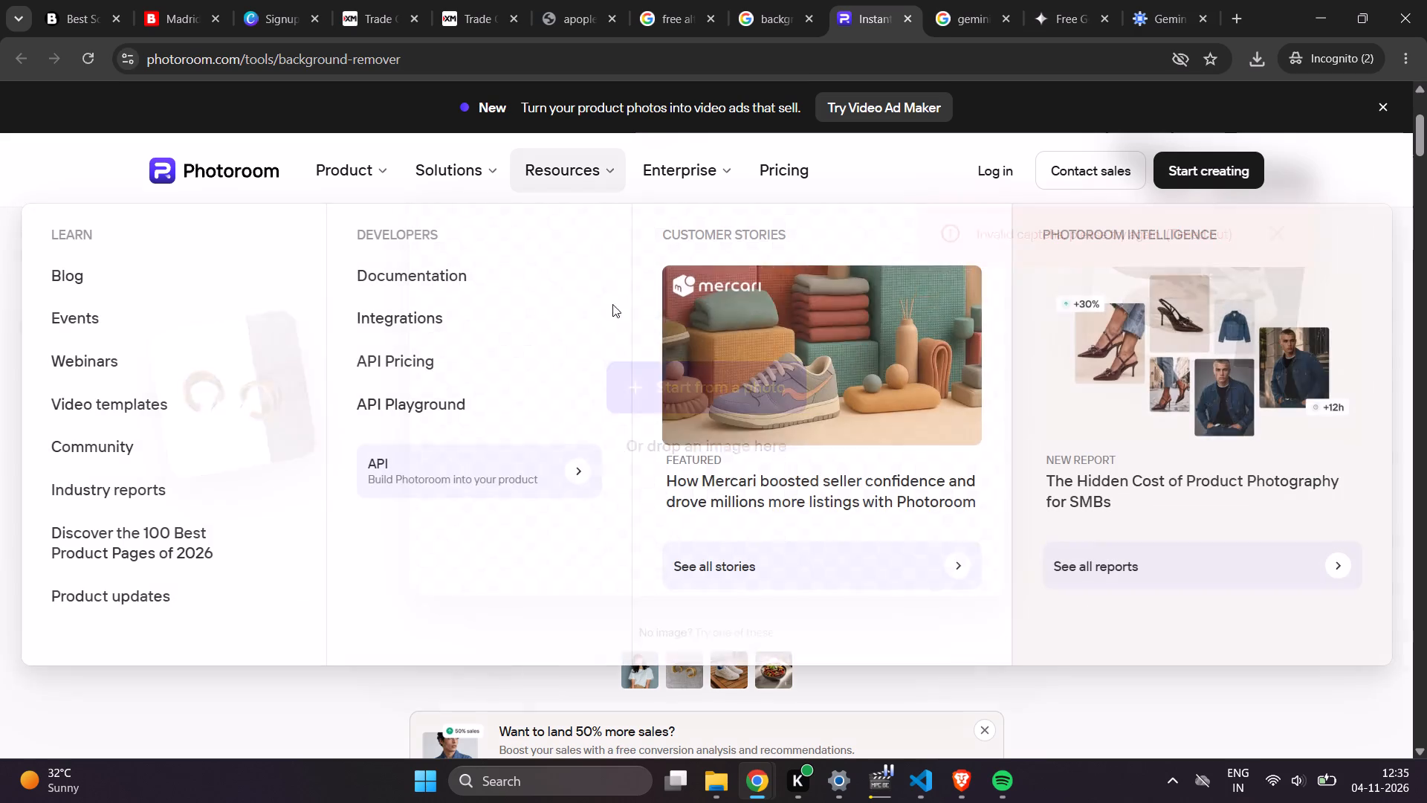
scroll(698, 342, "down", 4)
Open BigDevSoon's Background Remover in a new tab from the background color remover search results.
left_click(764, 0)
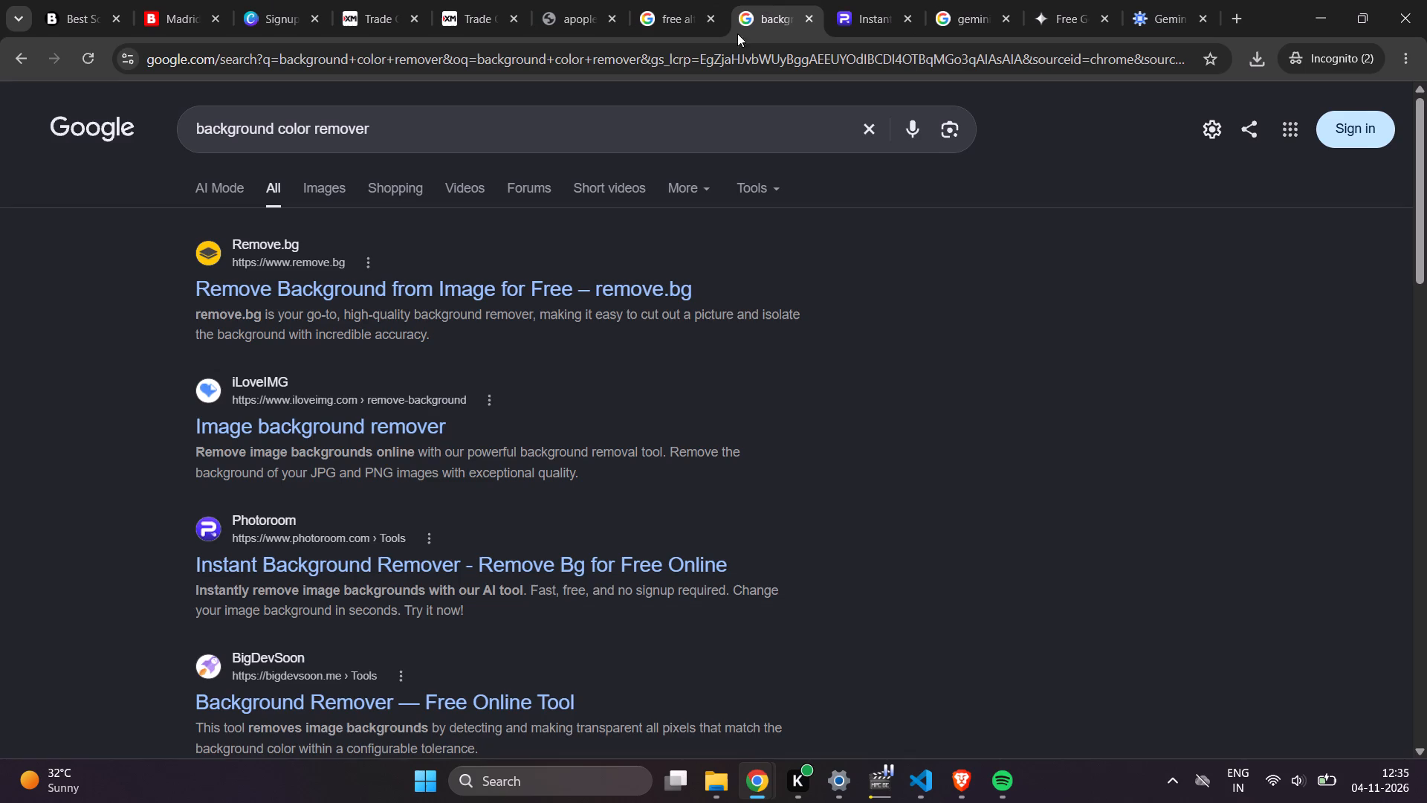
scroll(440, 471, "down", 2)
right_click(384, 503)
left_click(430, 526)
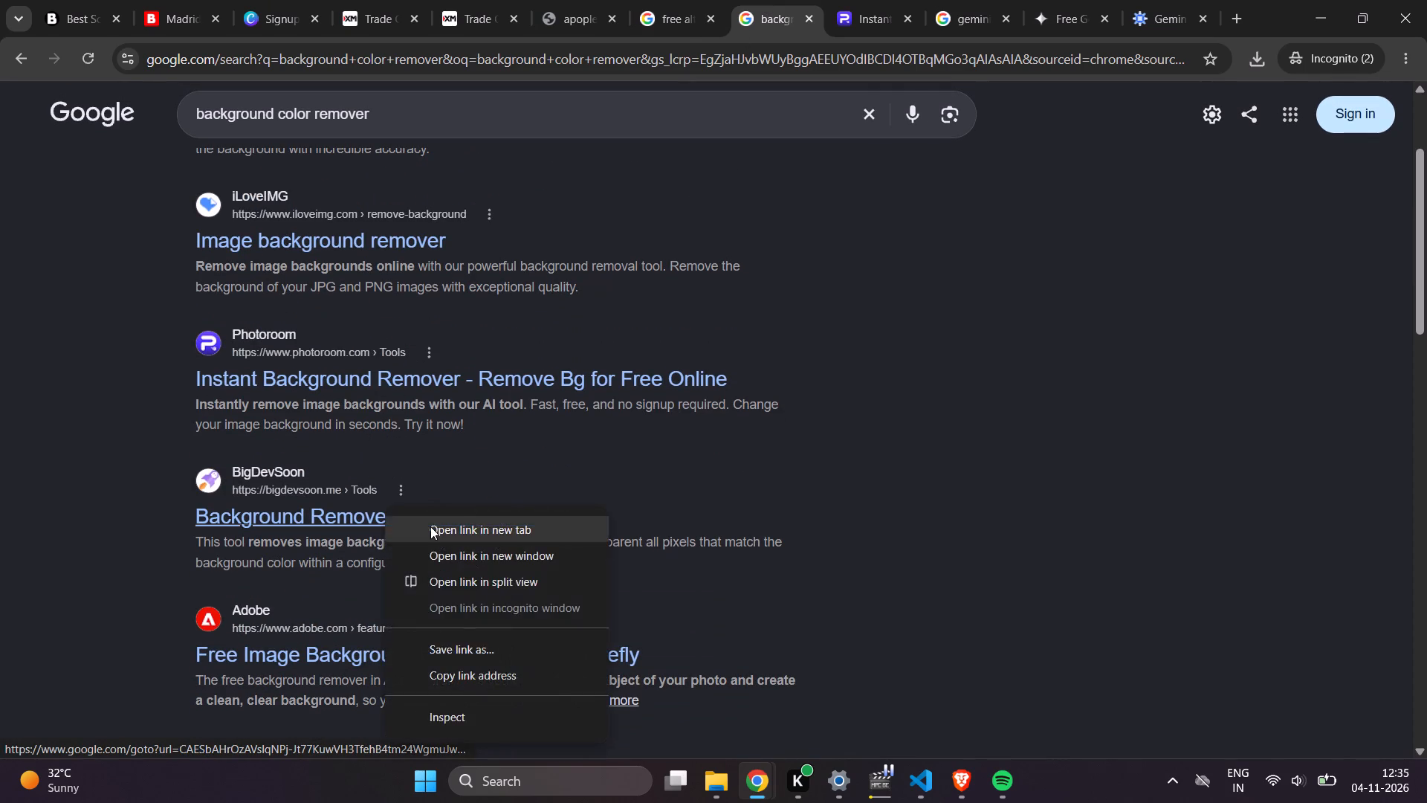
scroll(418, 525, "down", 2)
left_click(873, 0)
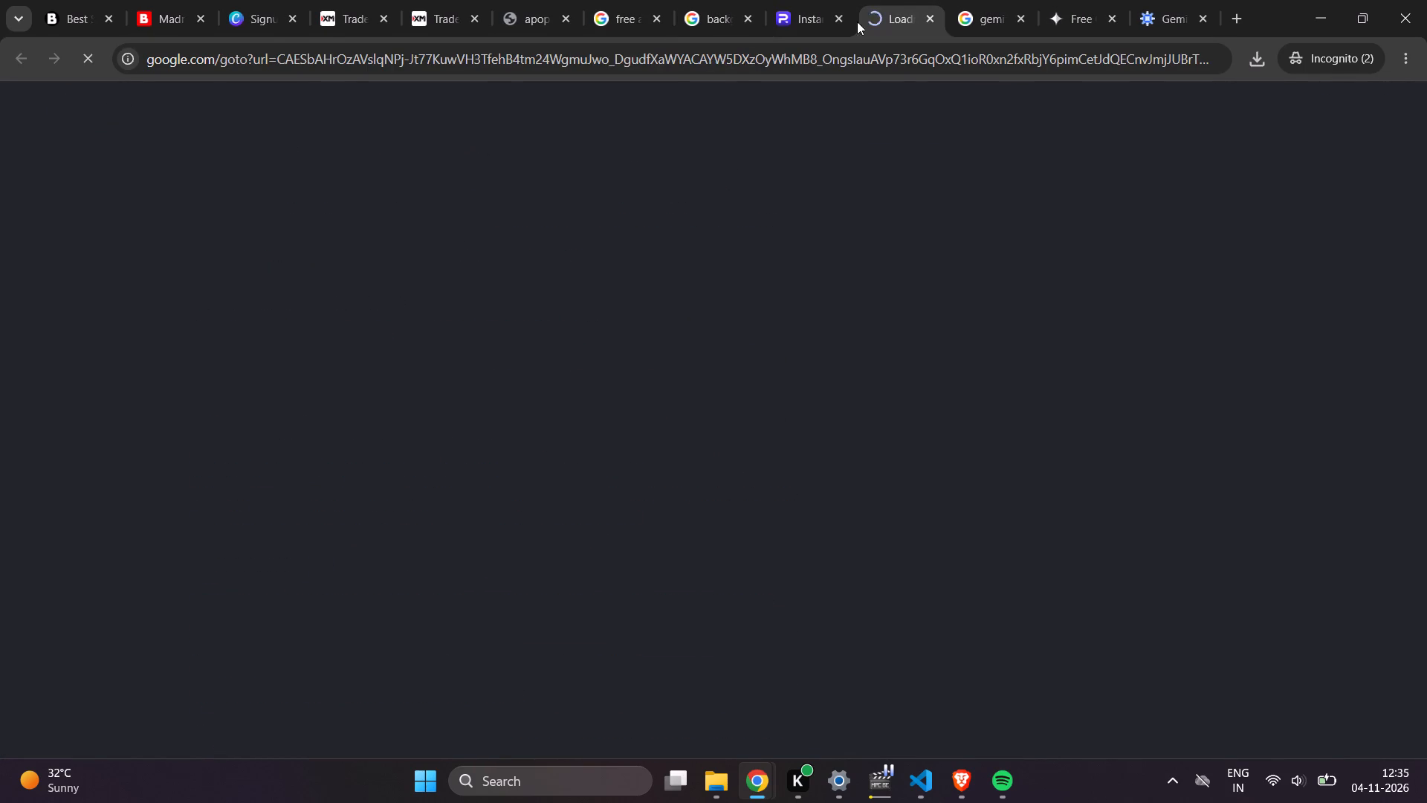
left_click(793, 0)
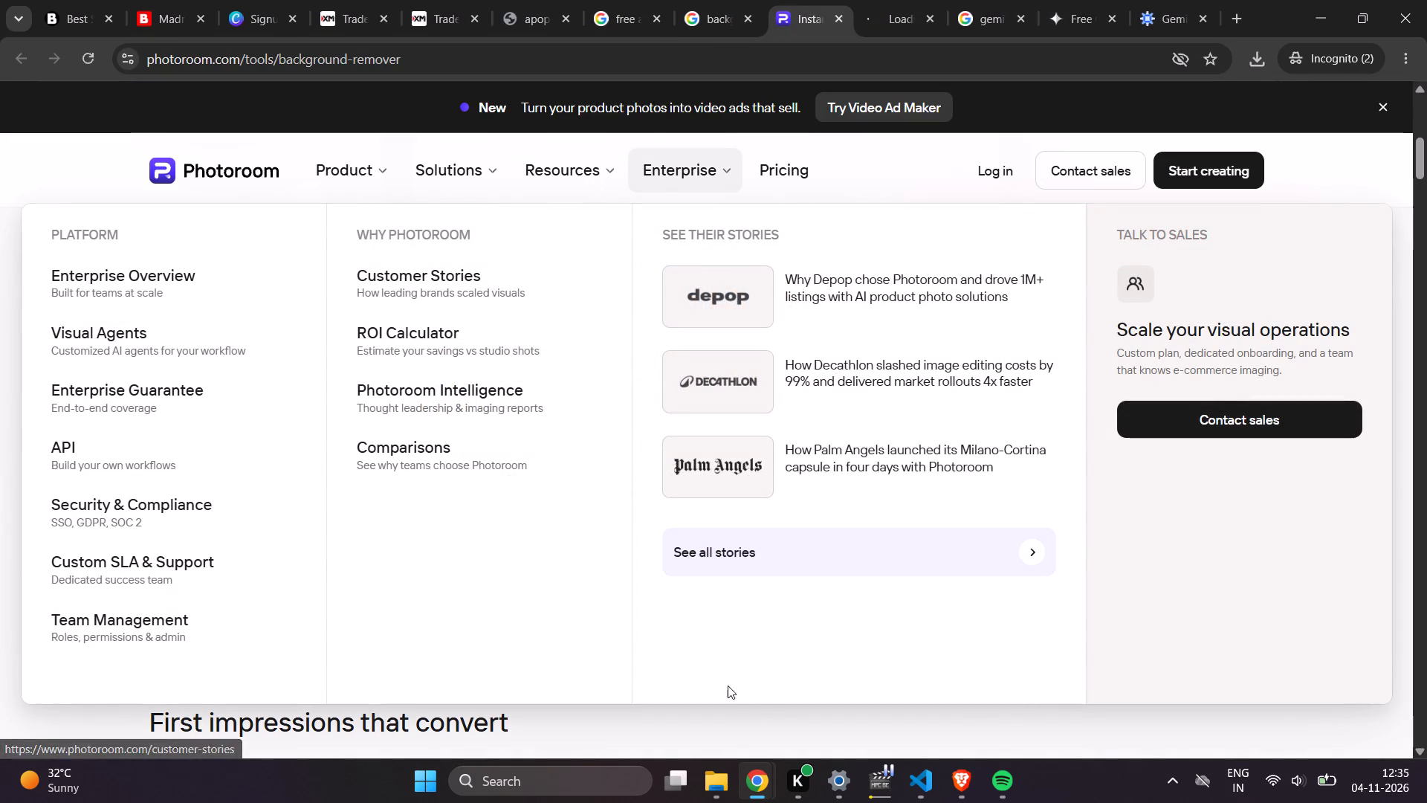
left_click(887, 0)
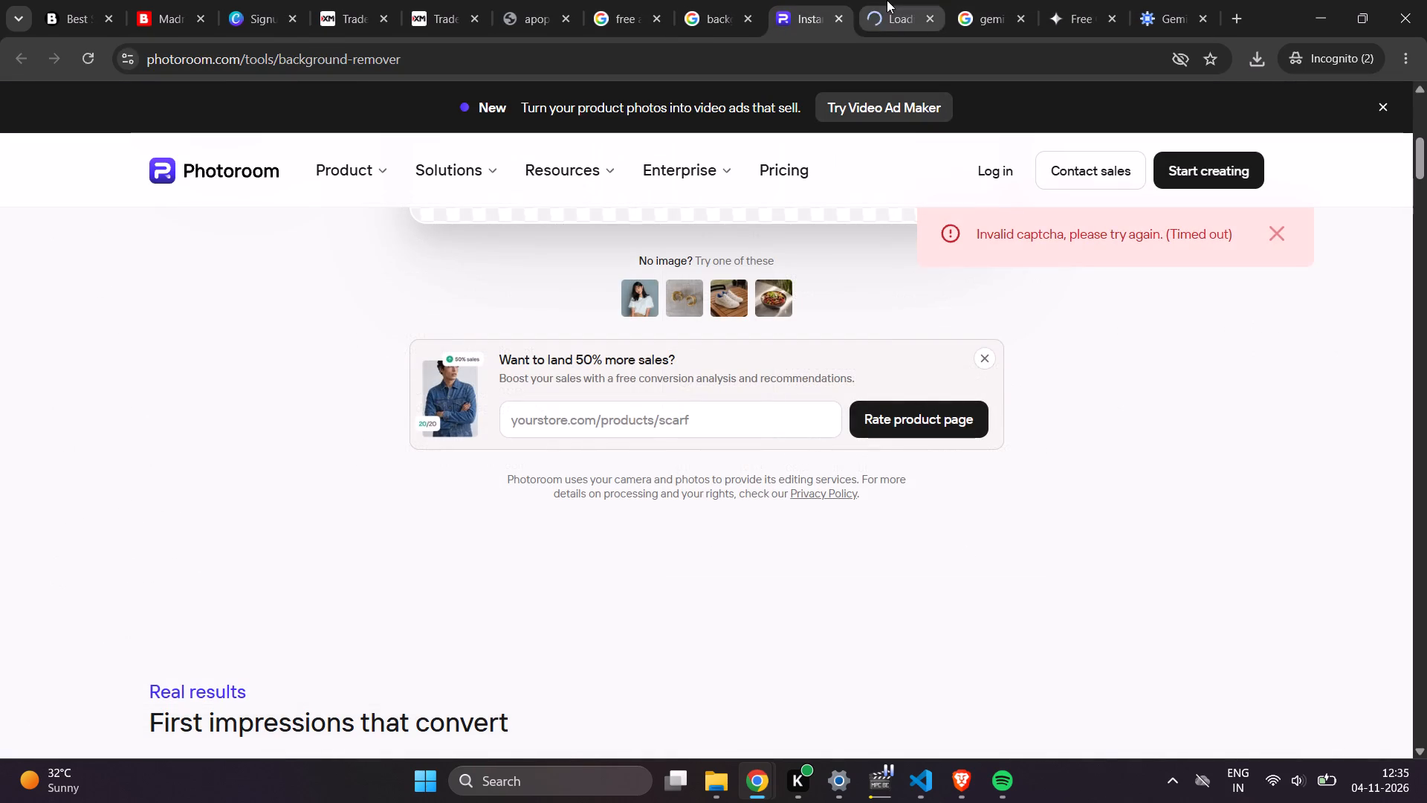
Open iLoveIMG's Image background remover in a new tab from the same search results.
left_click(679, 0)
scroll(595, 512, "up", 7)
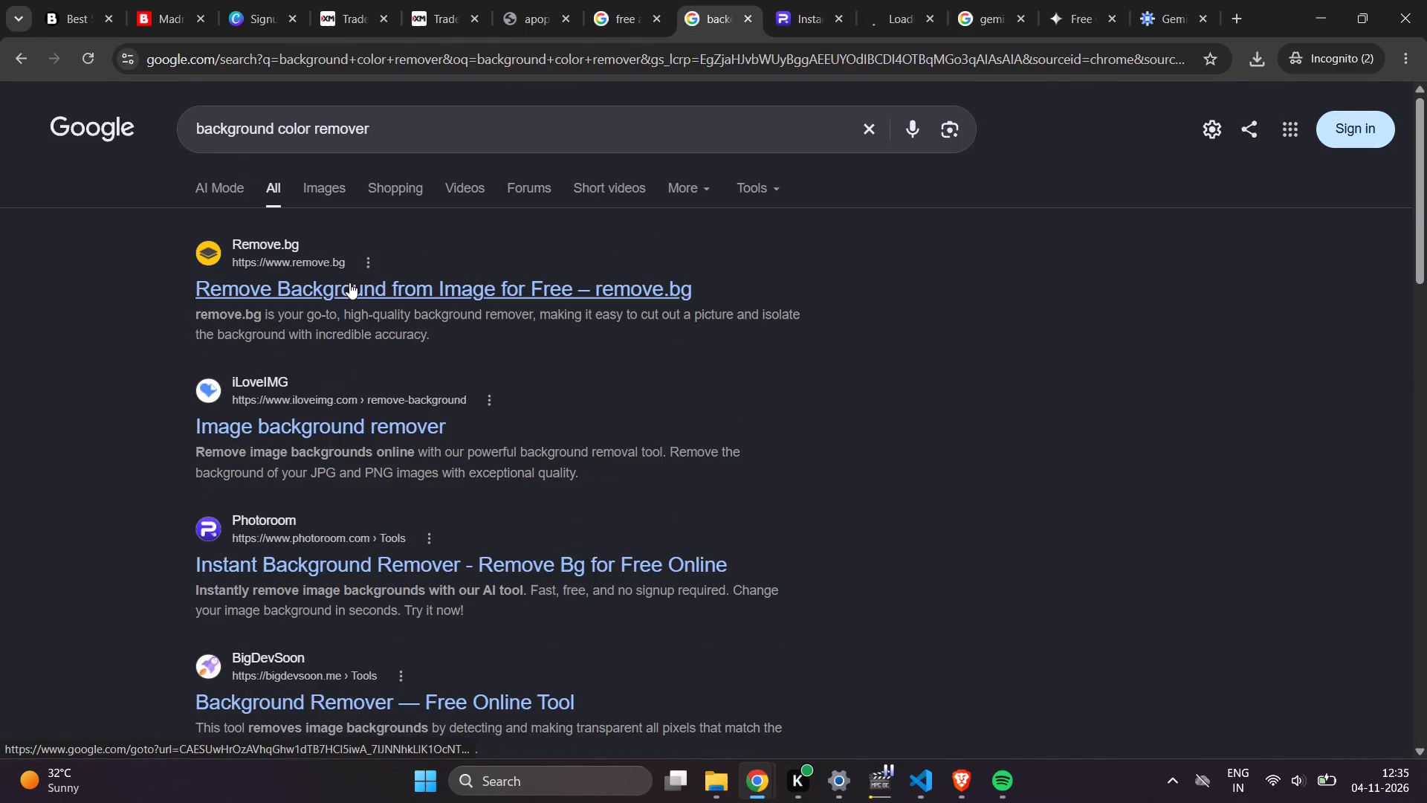
right_click(357, 418)
left_click(398, 448)
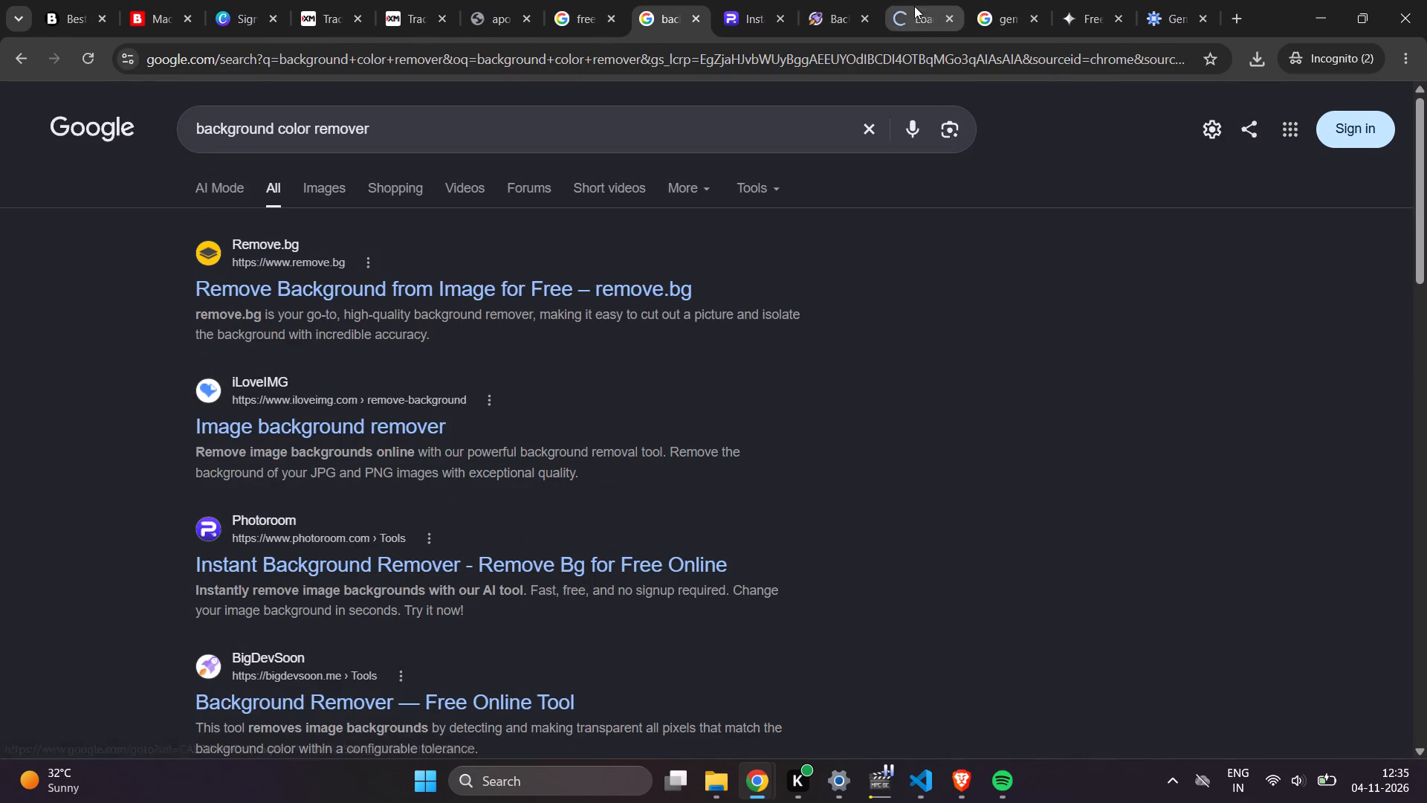
Upload the square RiVA clinic logo image from the RIVA folder to BigDevSoon's Background Remover.
left_click(812, 0)
key("ctrl+v")
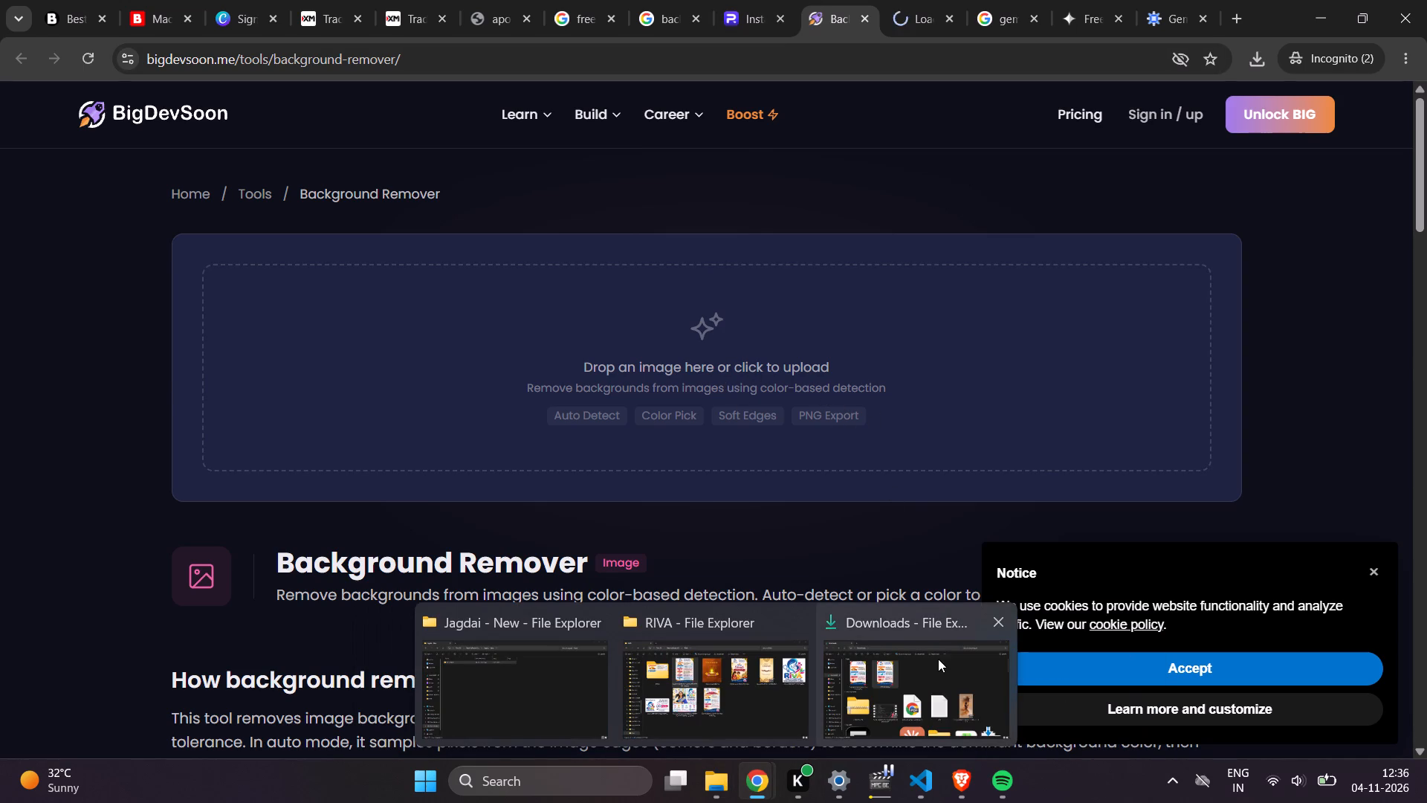
left_click(758, 266)
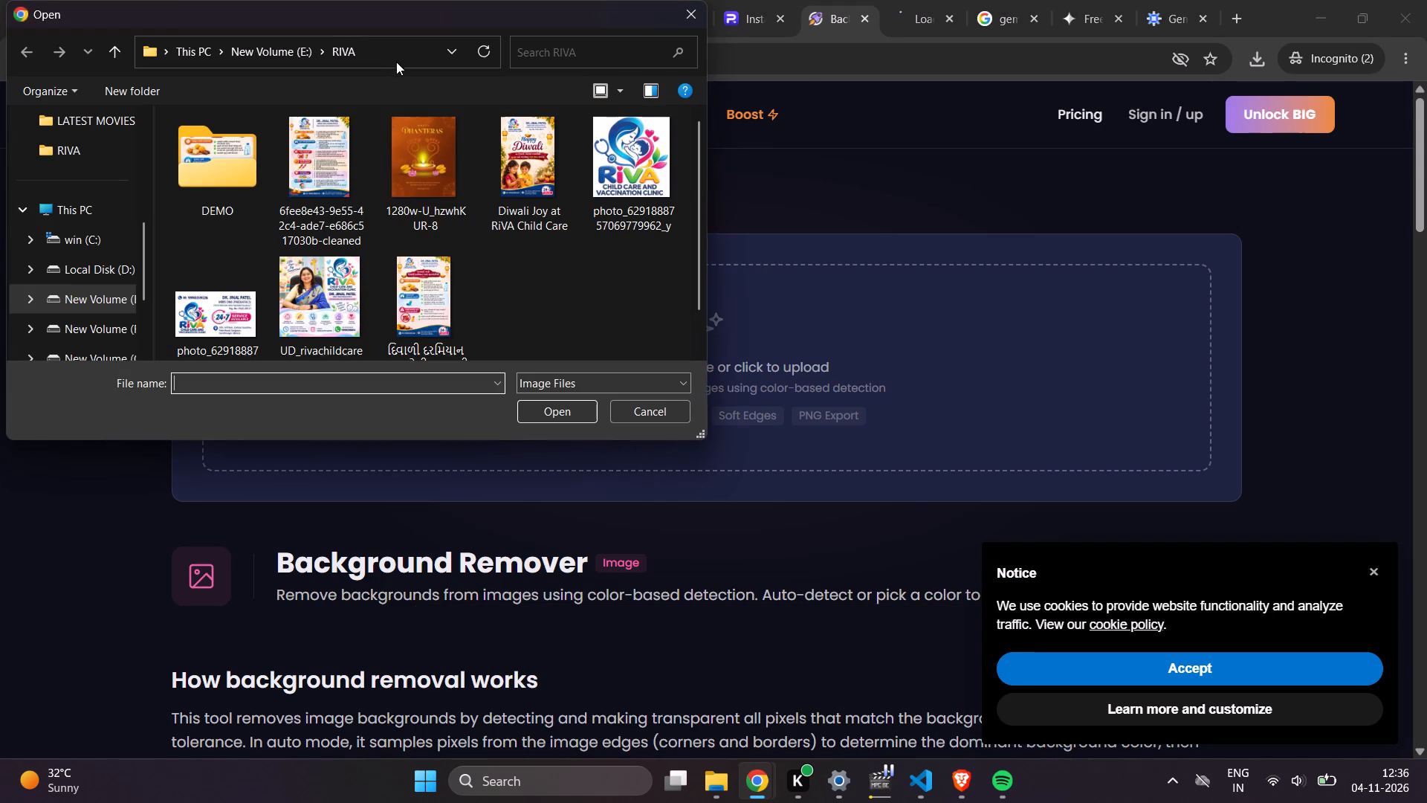
left_click(621, 229)
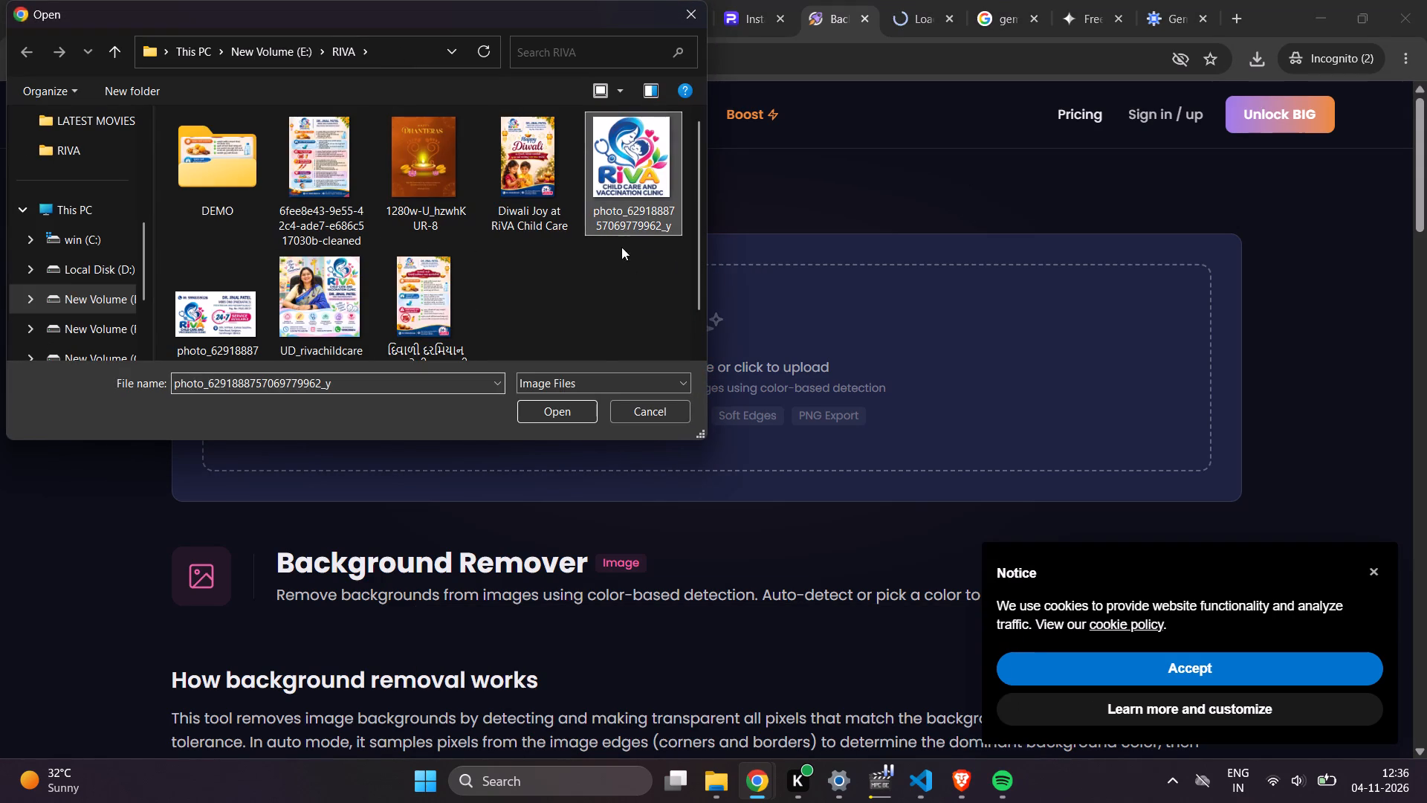
left_click(586, 402)
left_click(932, 0)
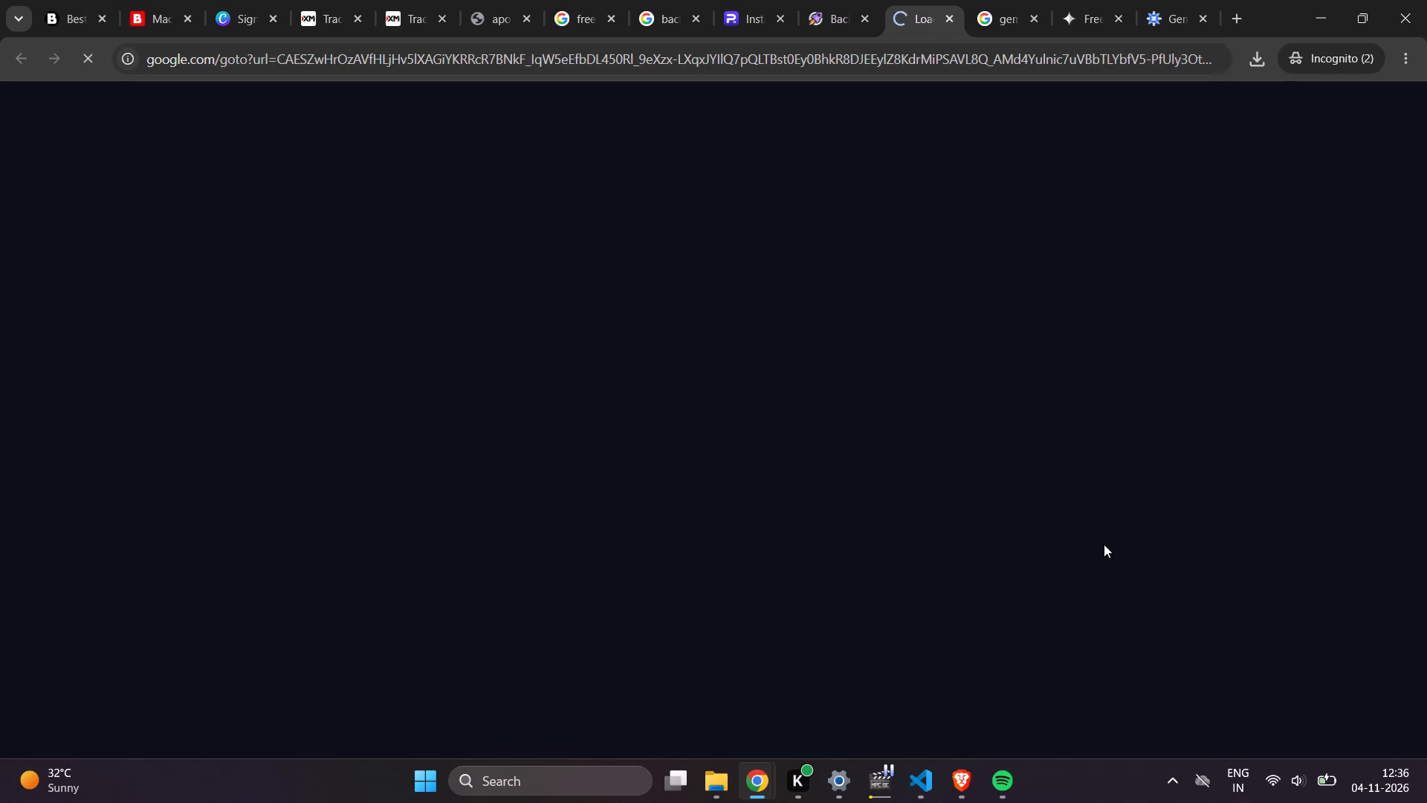
left_click(799, 0)
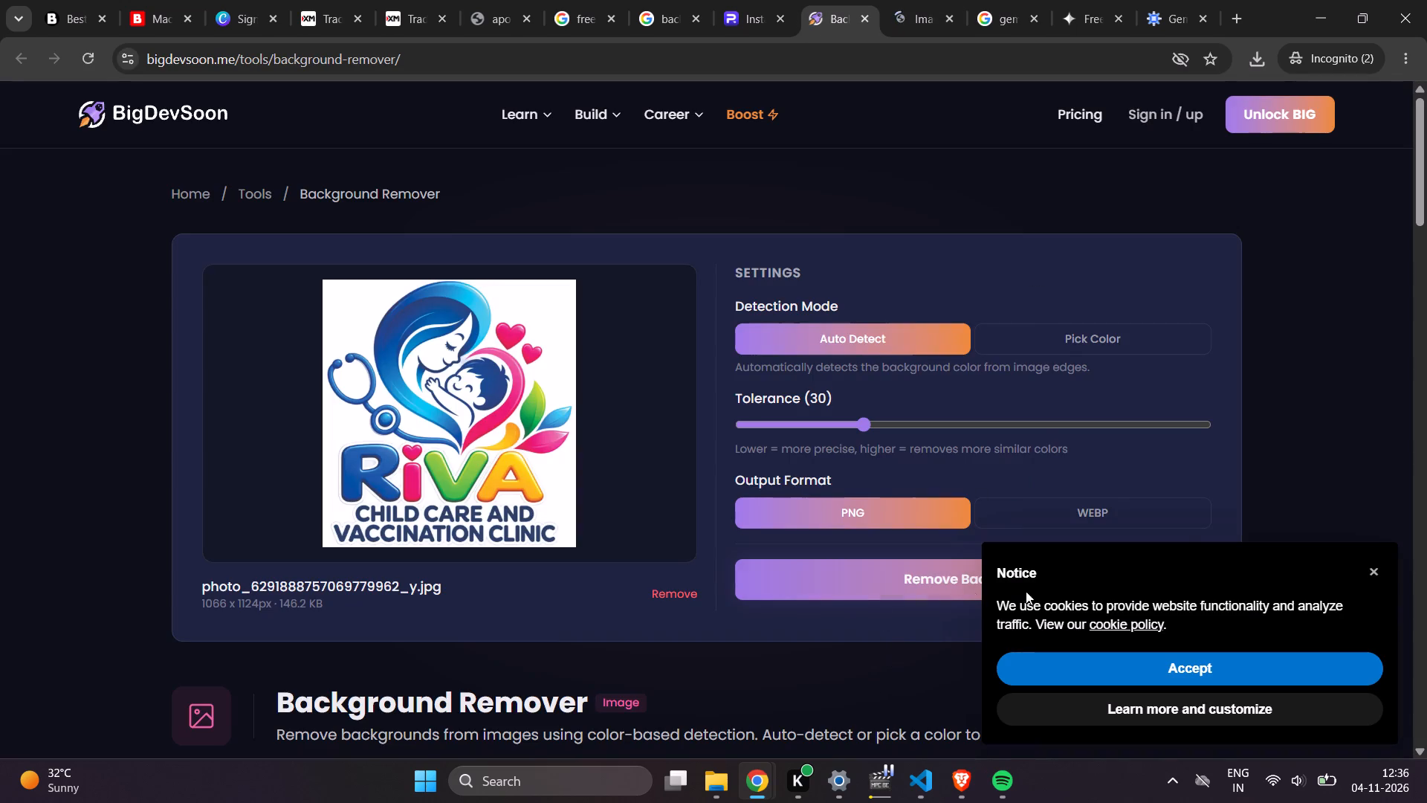
Dismiss the cookie notice, remove the logo's background with Auto Detect, and save the PNG in Downloads.
left_click(1376, 577)
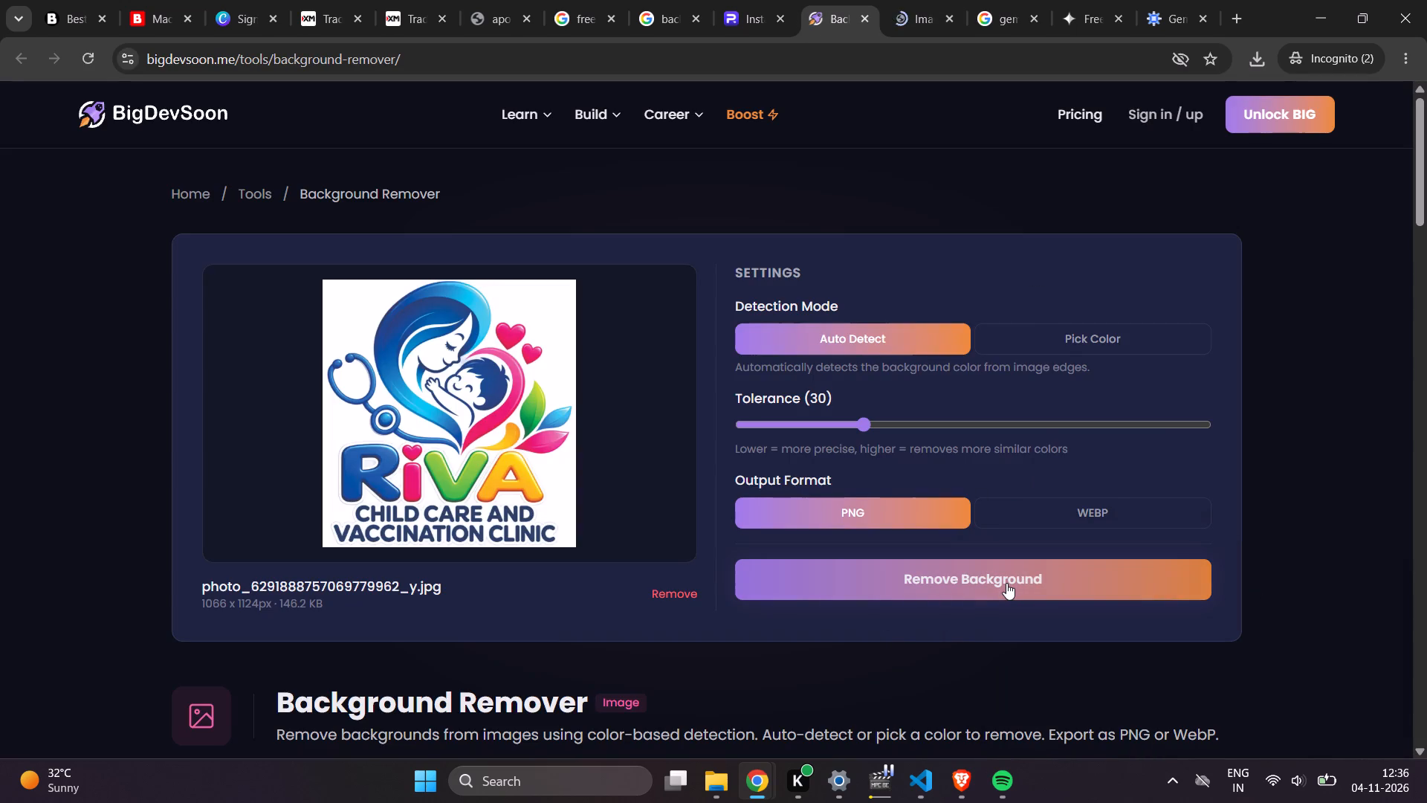
left_click(1006, 583)
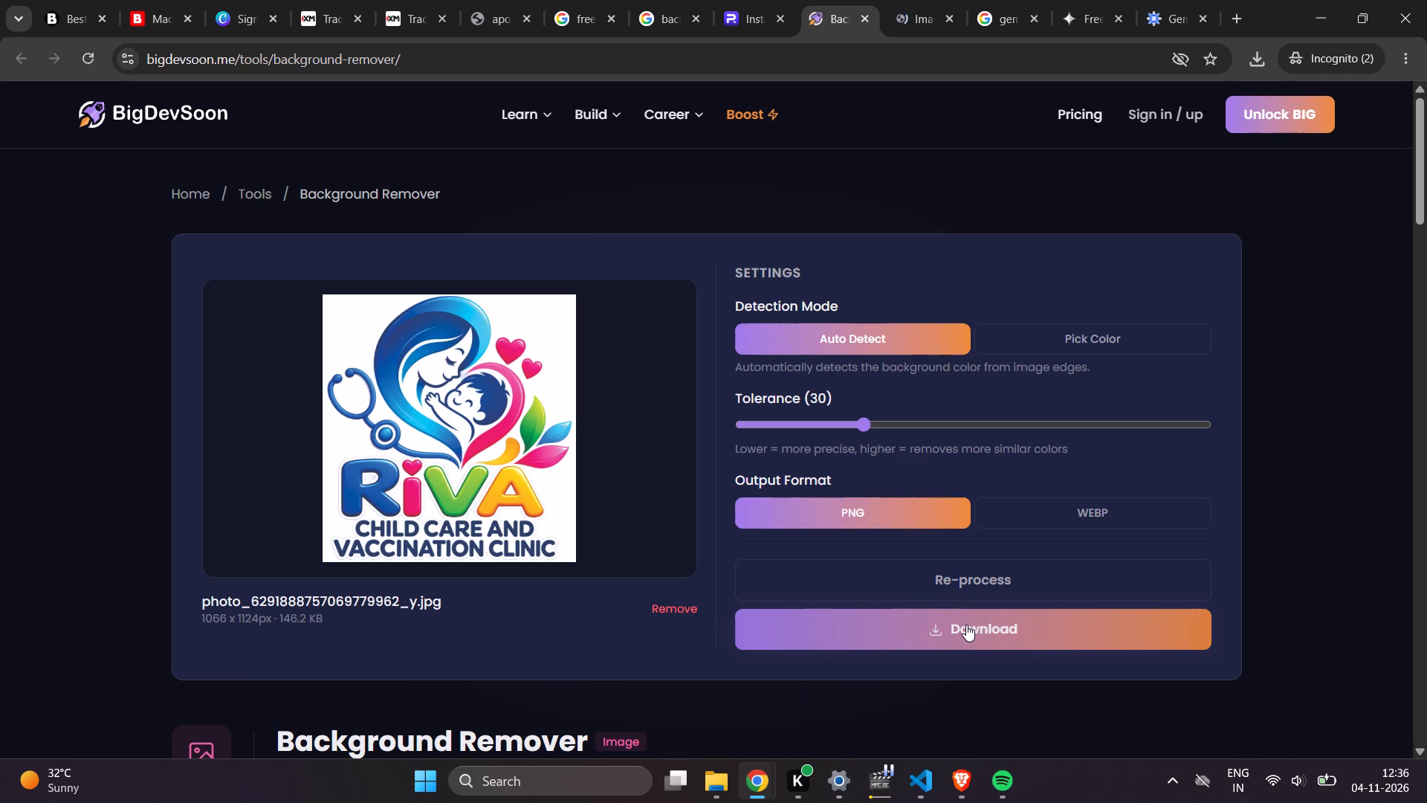
left_click(966, 625)
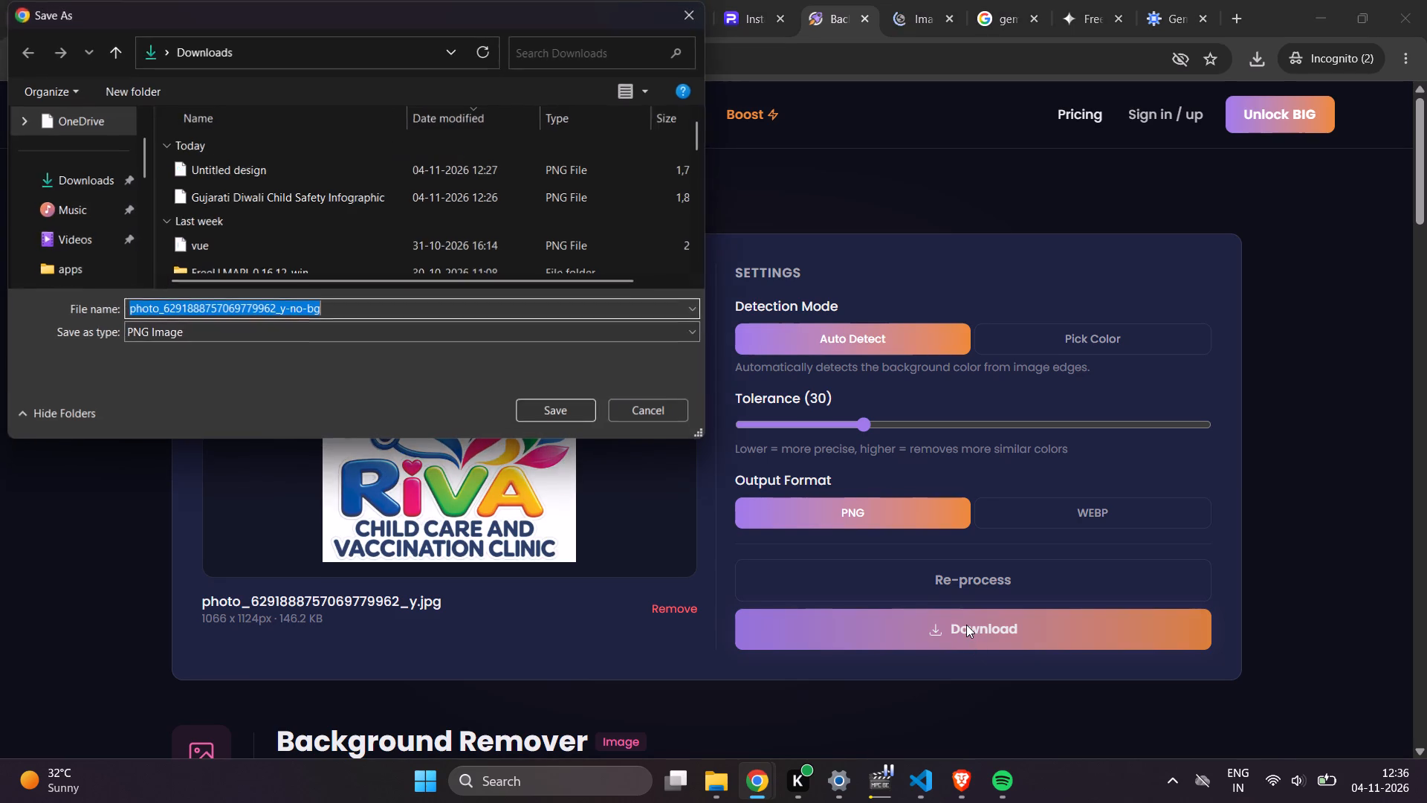
left_click(537, 403)
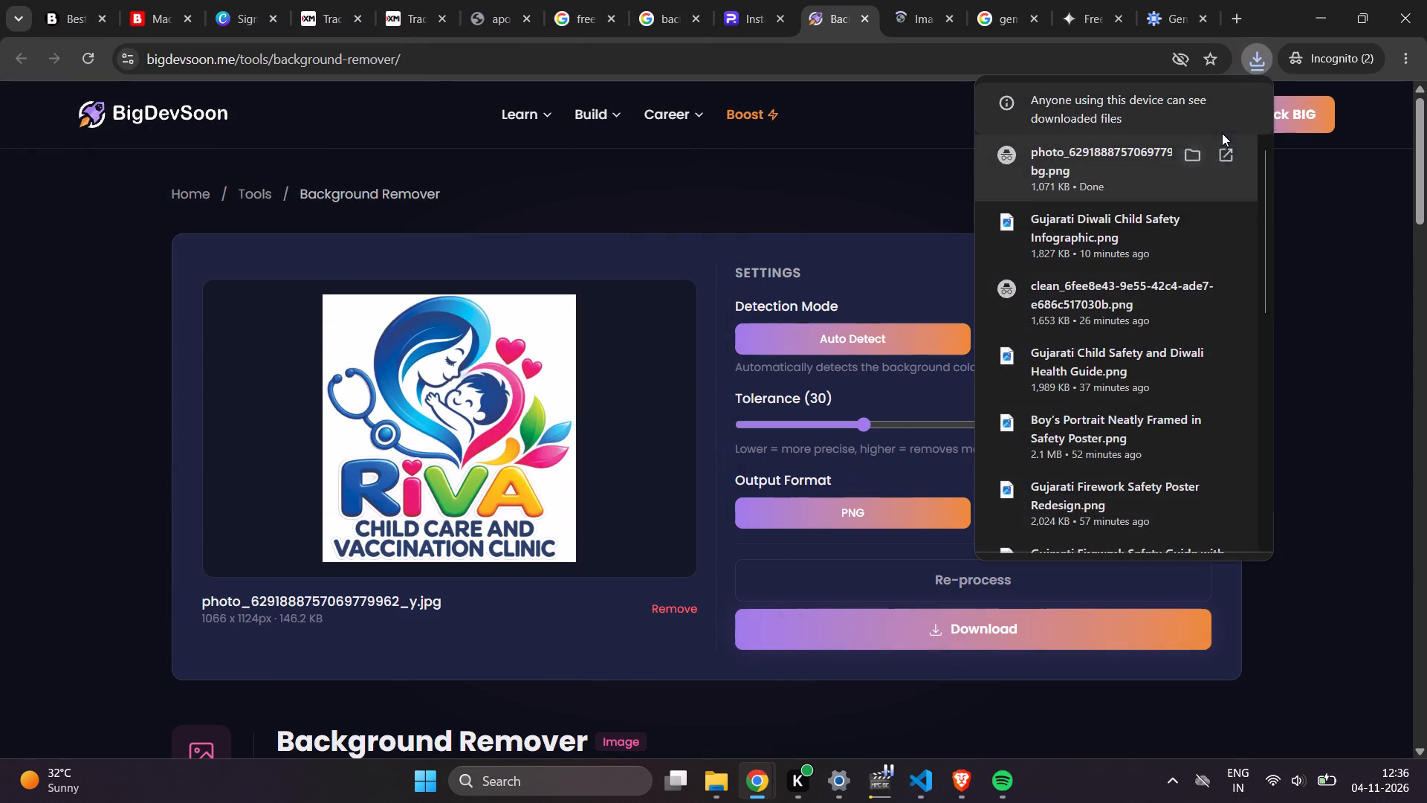
View the downloaded background-free logo in Photos to check the cutout quality, and close it.
double_click(1230, 152)
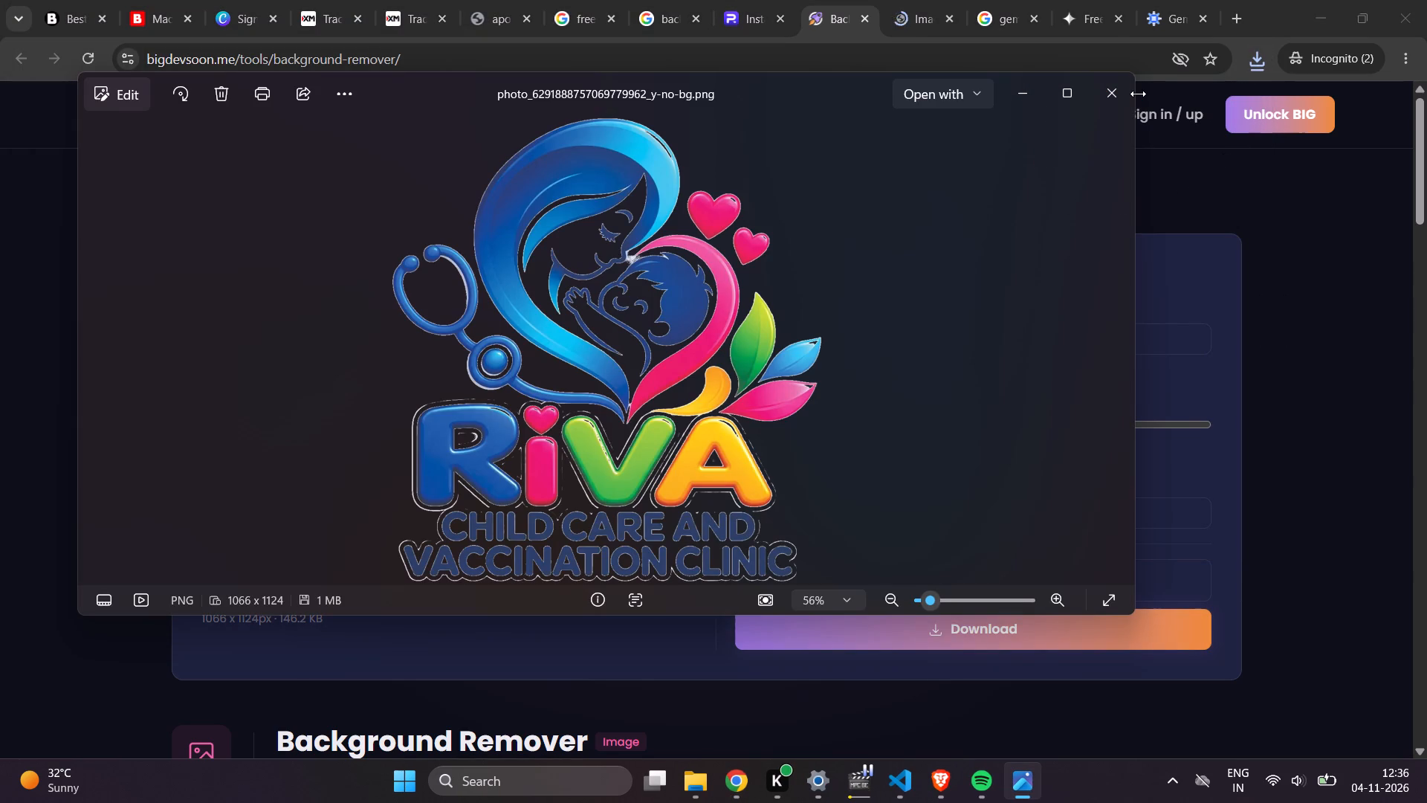
double_click(1138, 94)
left_click(1116, 93)
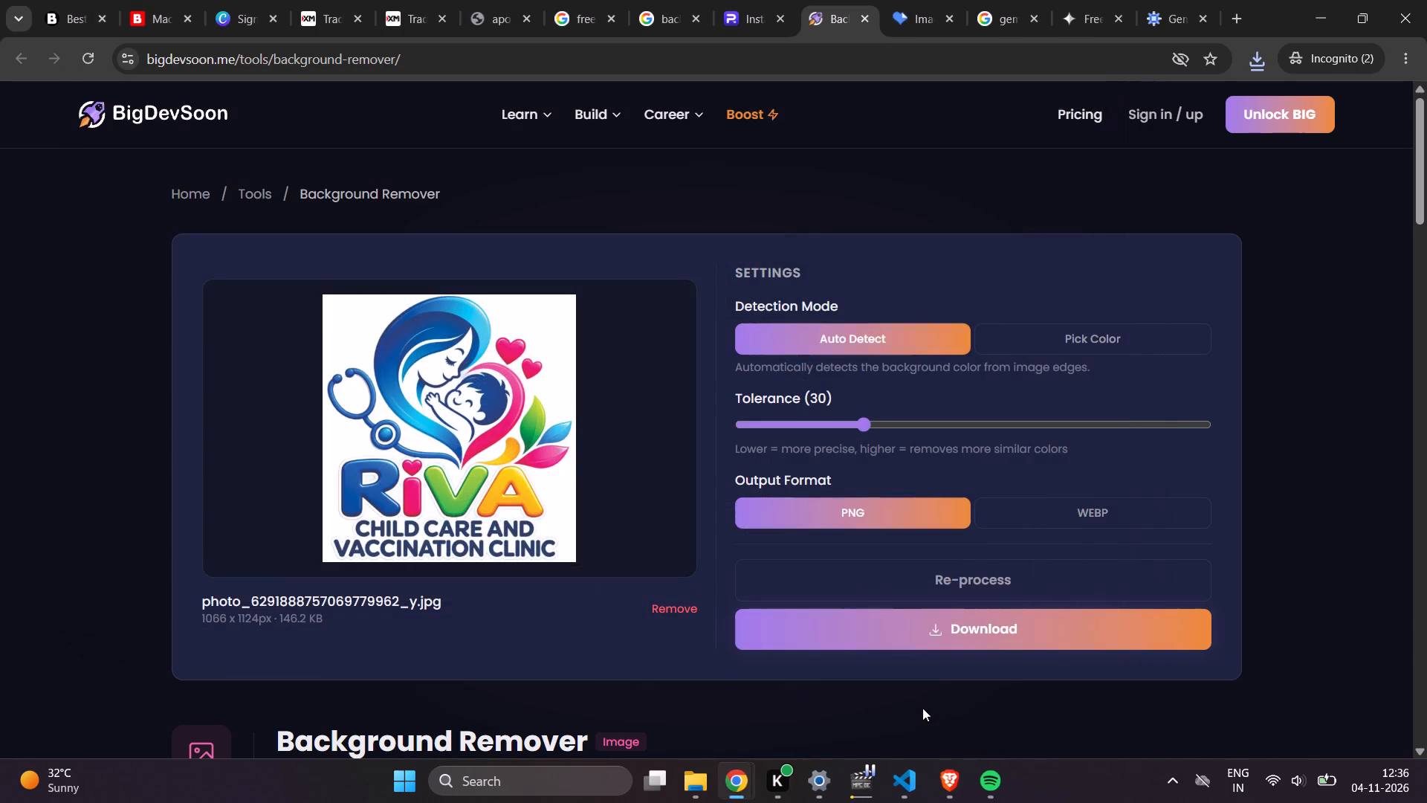
Switch to Brave and open the three-section Gujarati Diwali safety poster, 1024 × 1536 px, from Canva's All projects page.
double_click(969, 789)
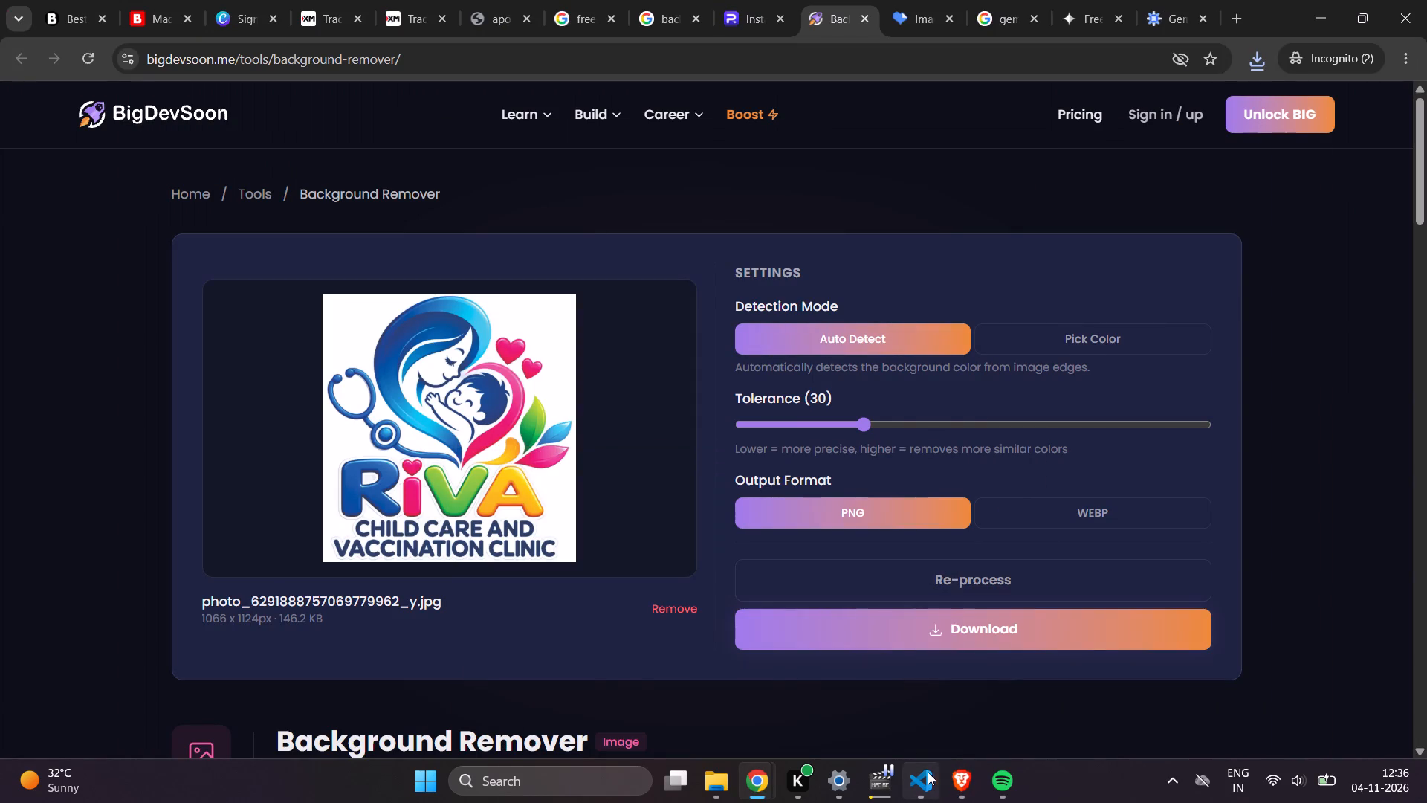
left_click(962, 780)
scroll(390, 610, "down", 4)
scroll(390, 610, "up", 4)
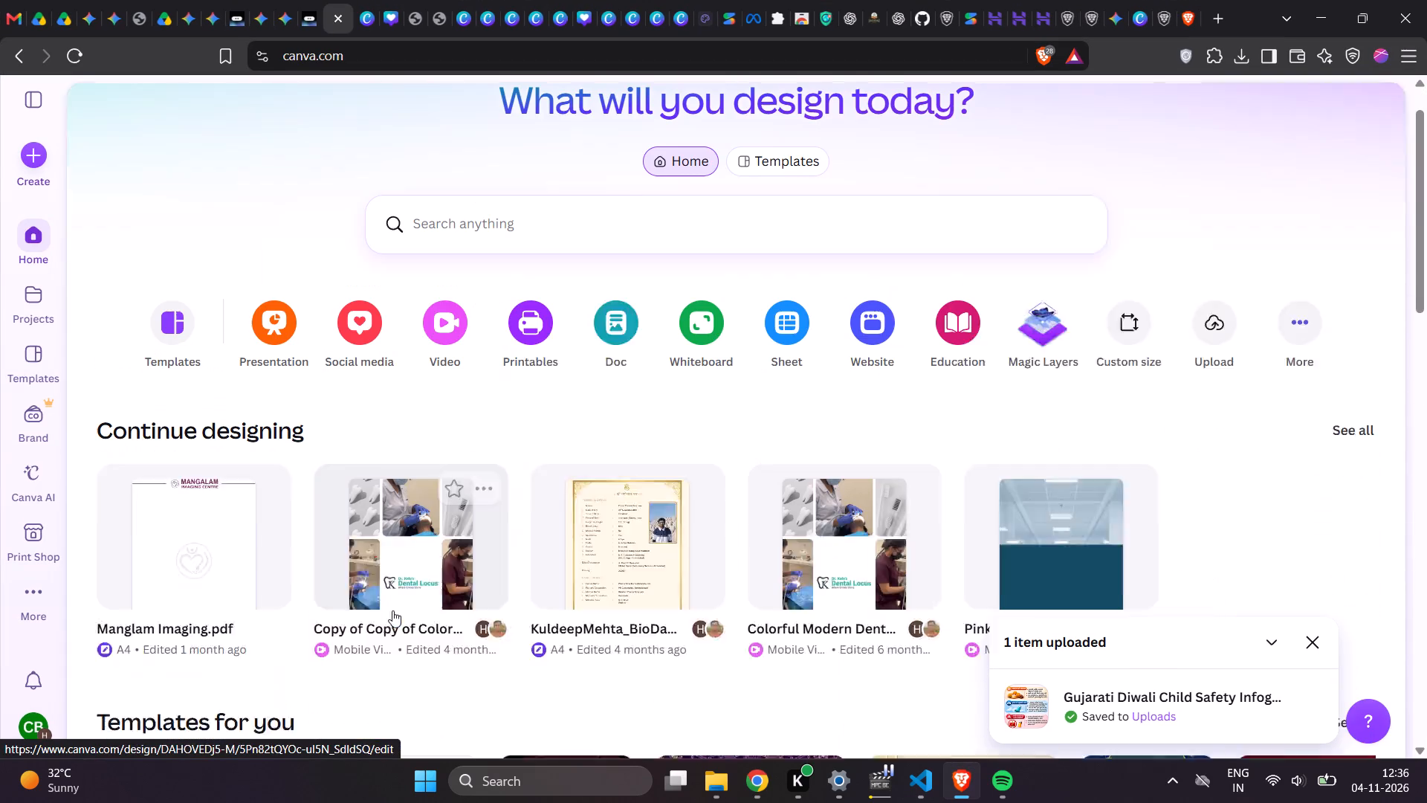
scroll(392, 610, "up", 1)
scroll(877, 553, "down", 5)
scroll(877, 553, "up", 3)
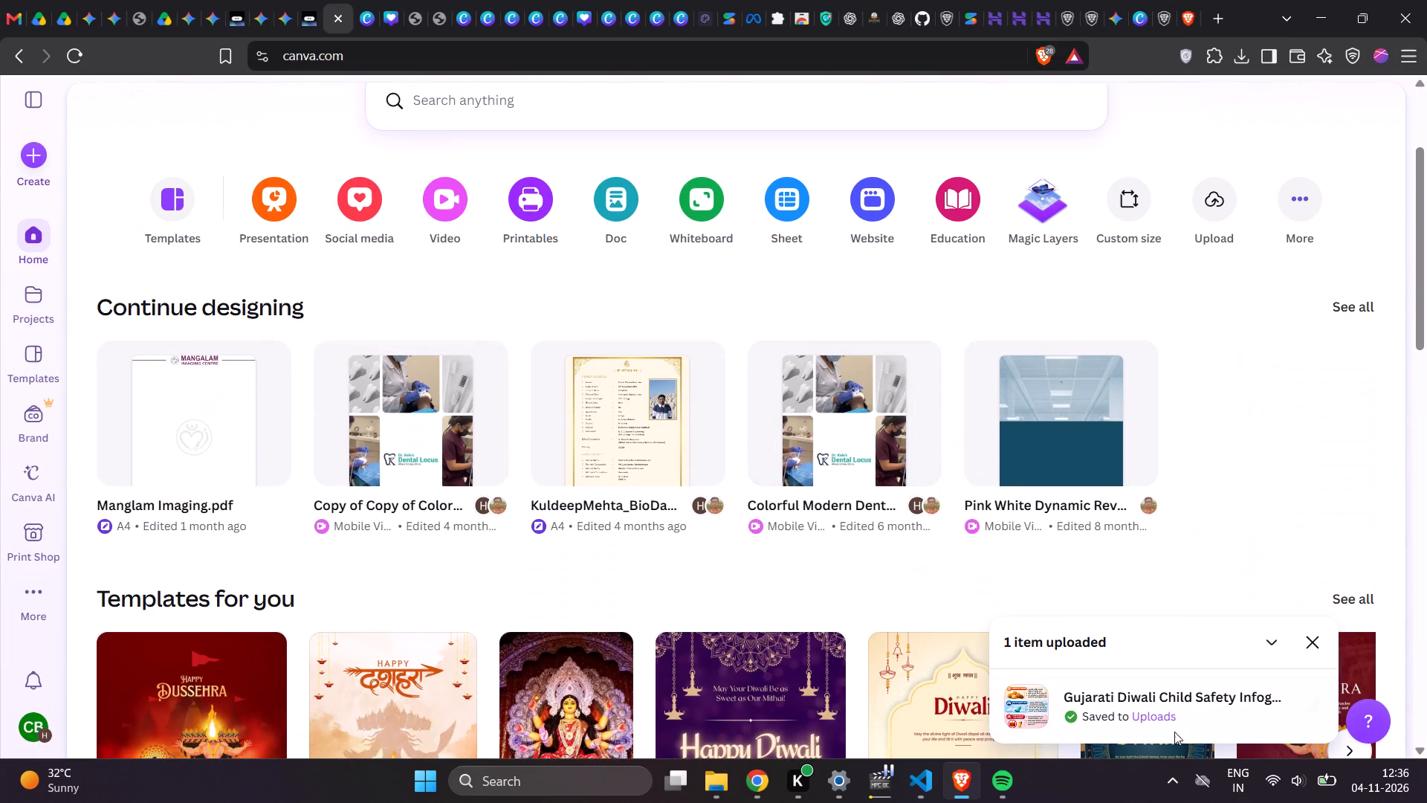
left_click(34, 312)
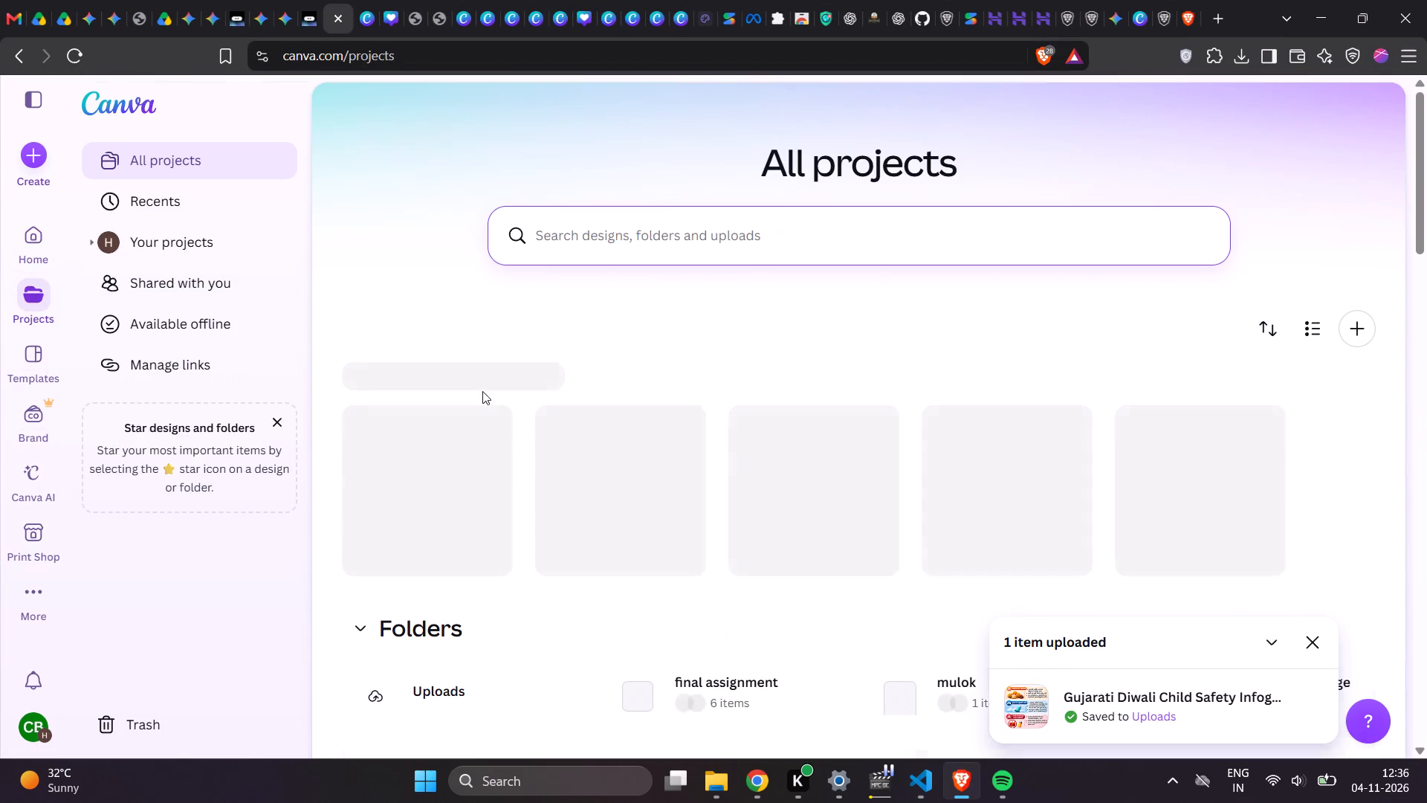
scroll(482, 393, "down", 4)
scroll(482, 396, "up", 2)
scroll(482, 396, "down", 3)
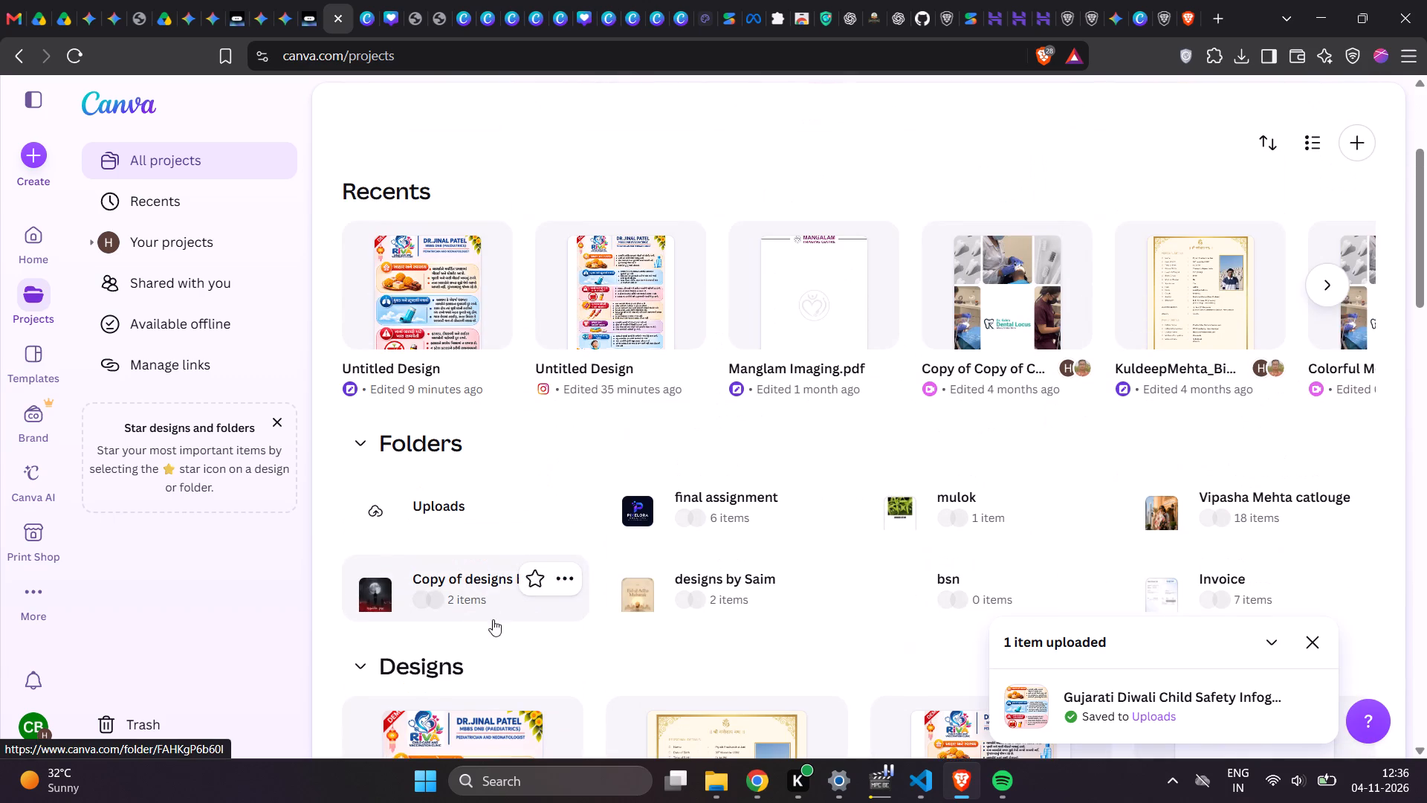
double_click(450, 521)
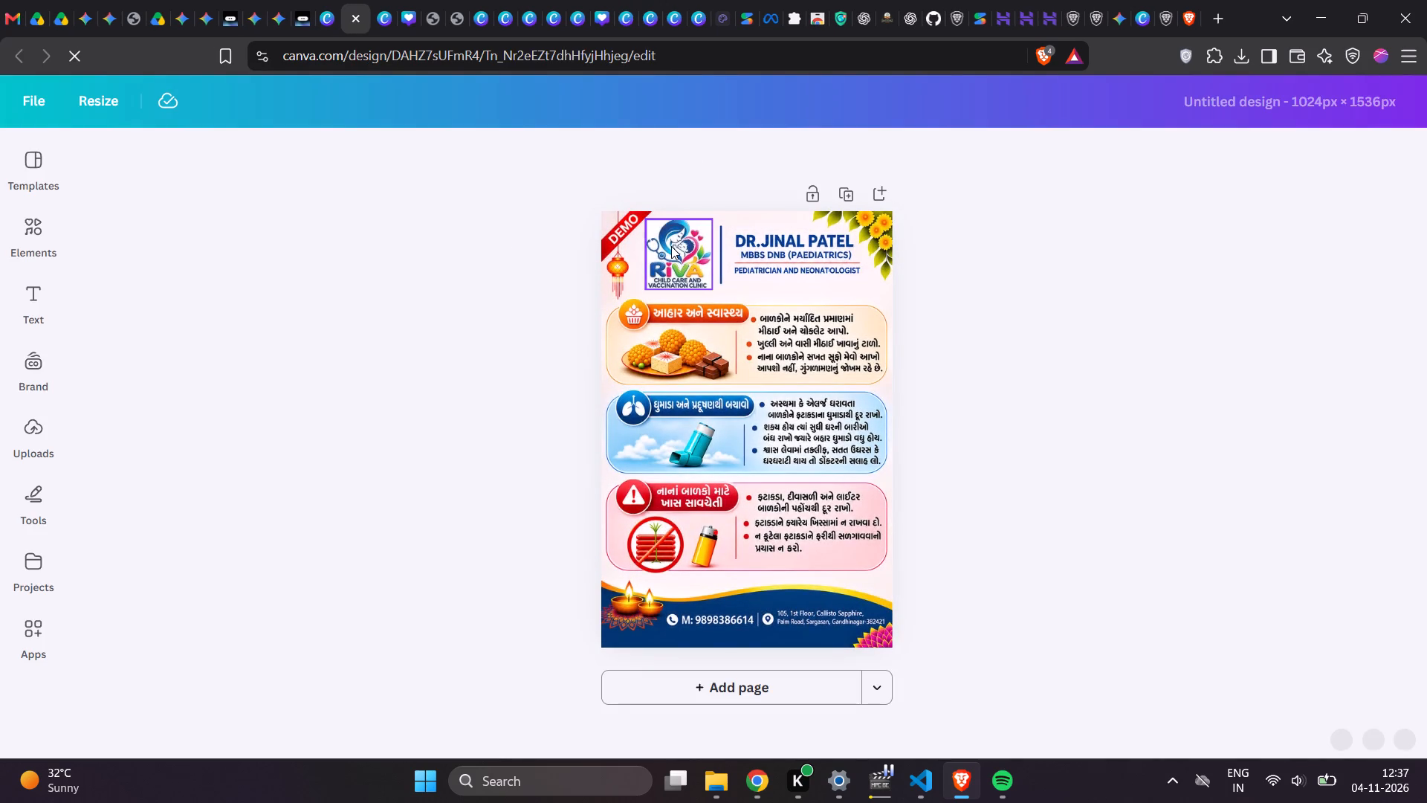
Delete the old white-background clinic logo from the poster's header.
left_click(670, 246)
key("BackSpace")
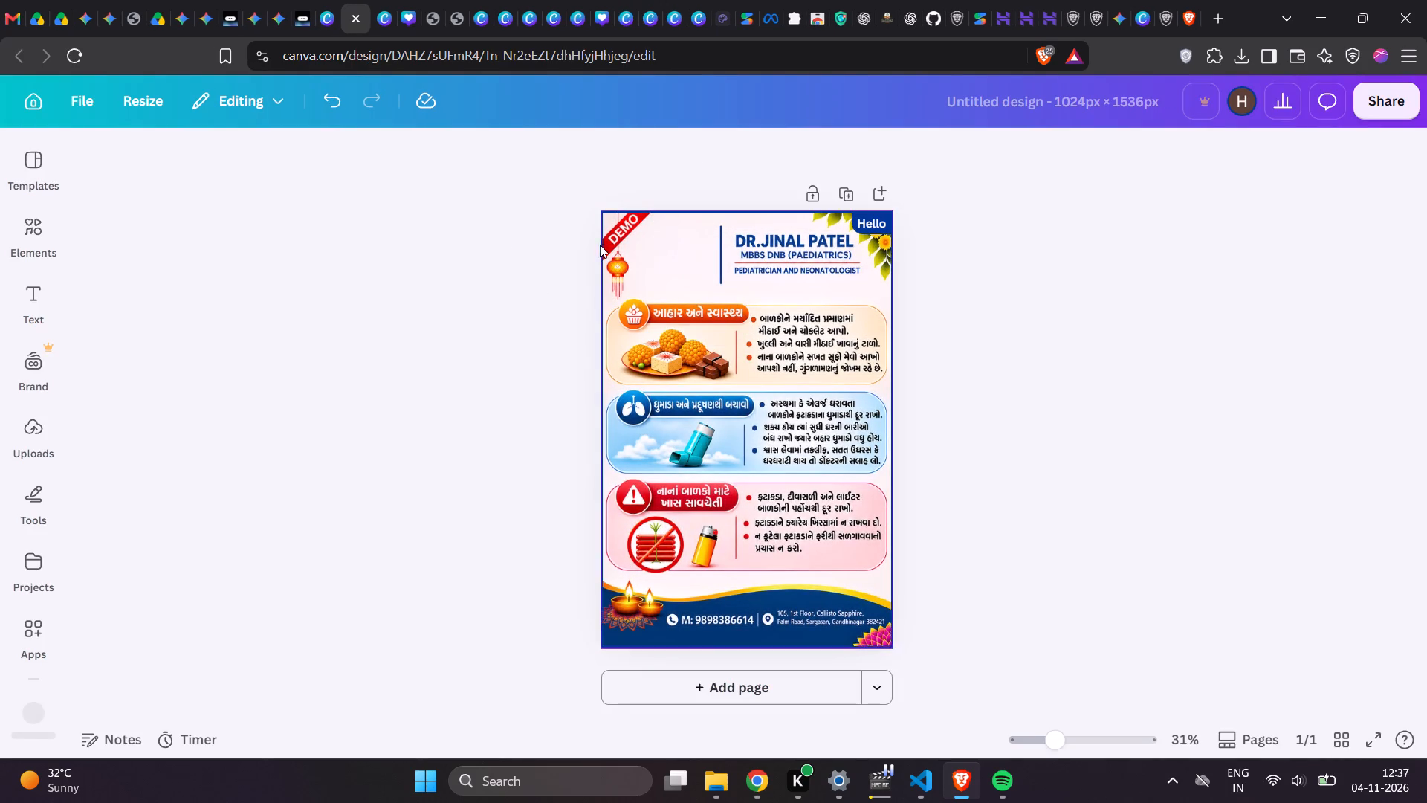
Upload the background-free RiVA logo PNG from Downloads to the Canva uploads.
left_click(27, 435)
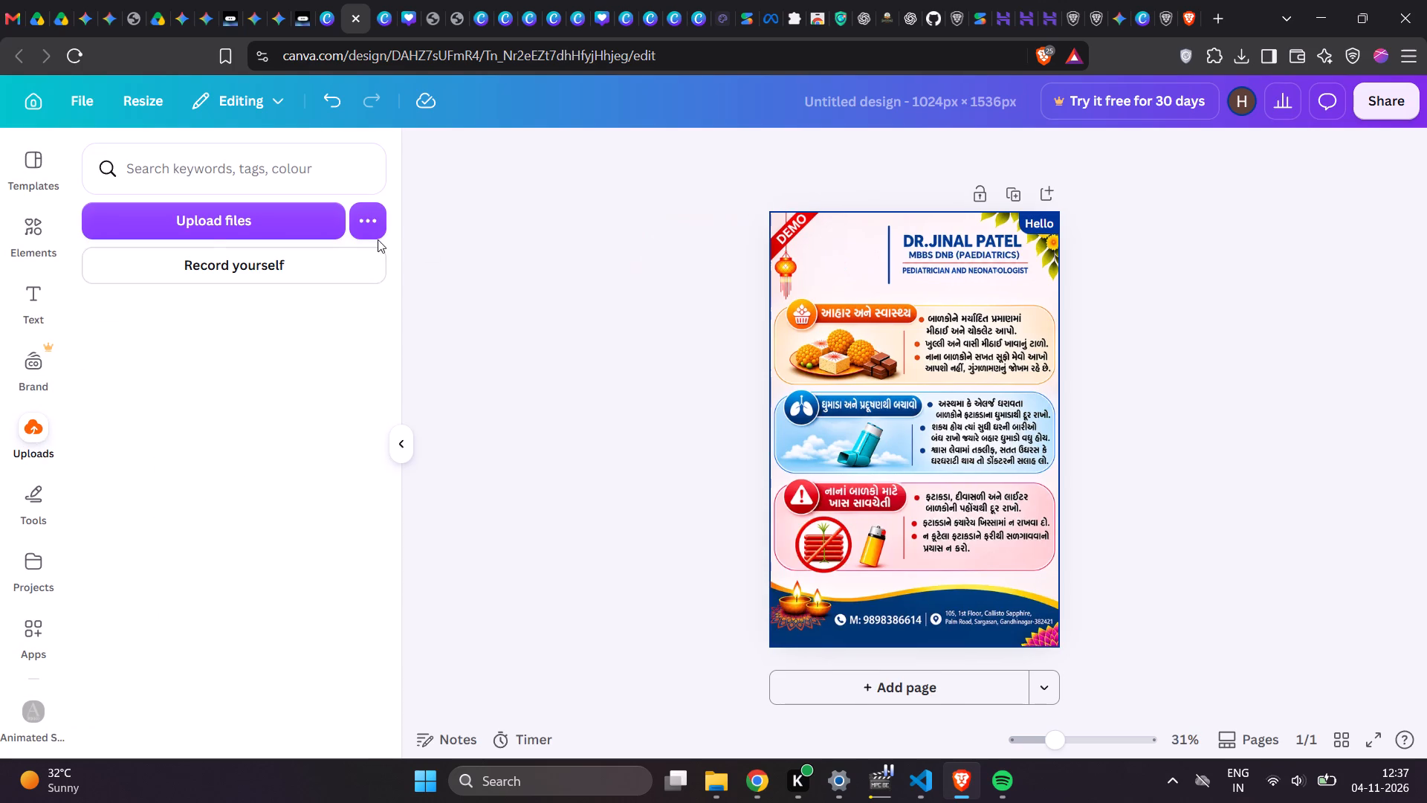
double_click(210, 225)
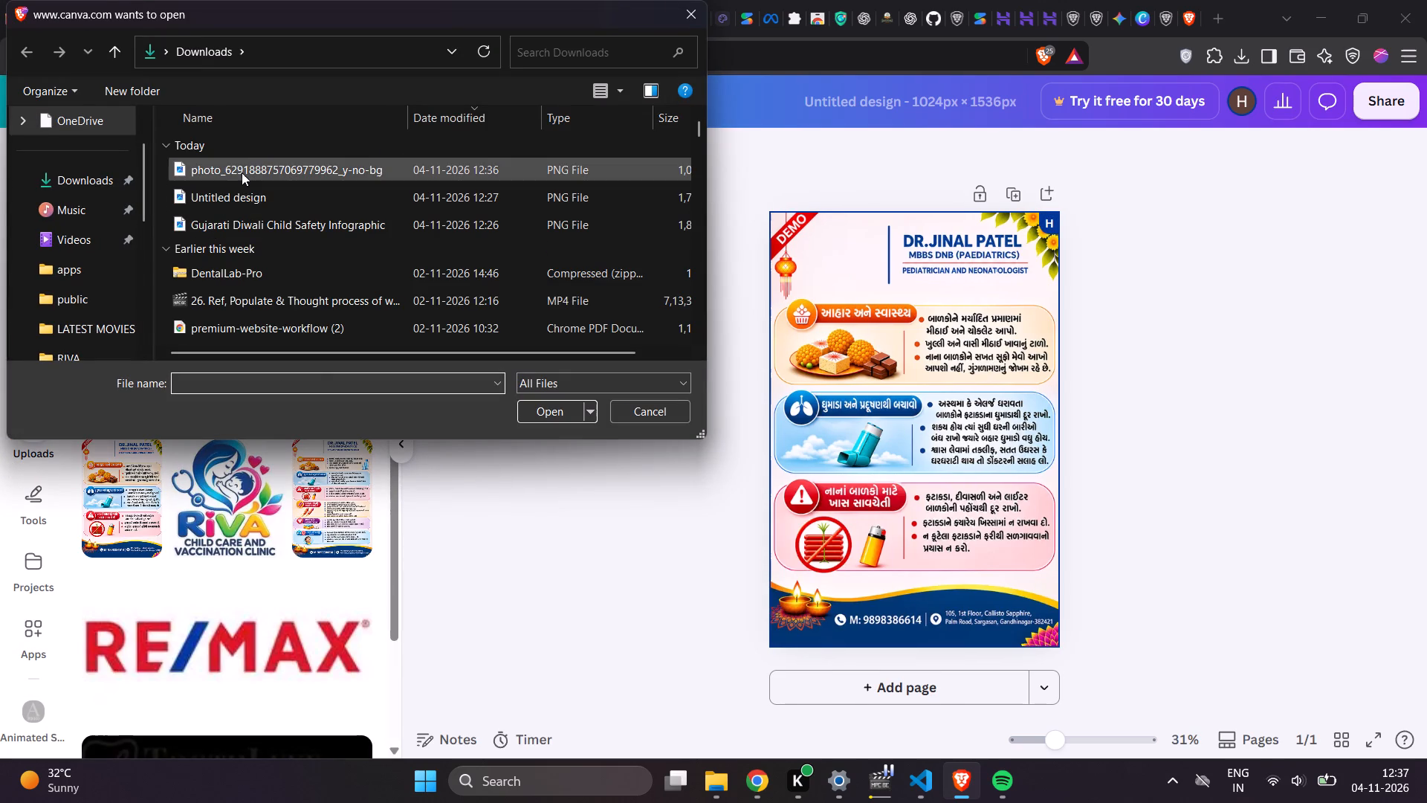
left_click(242, 173)
left_click(559, 413)
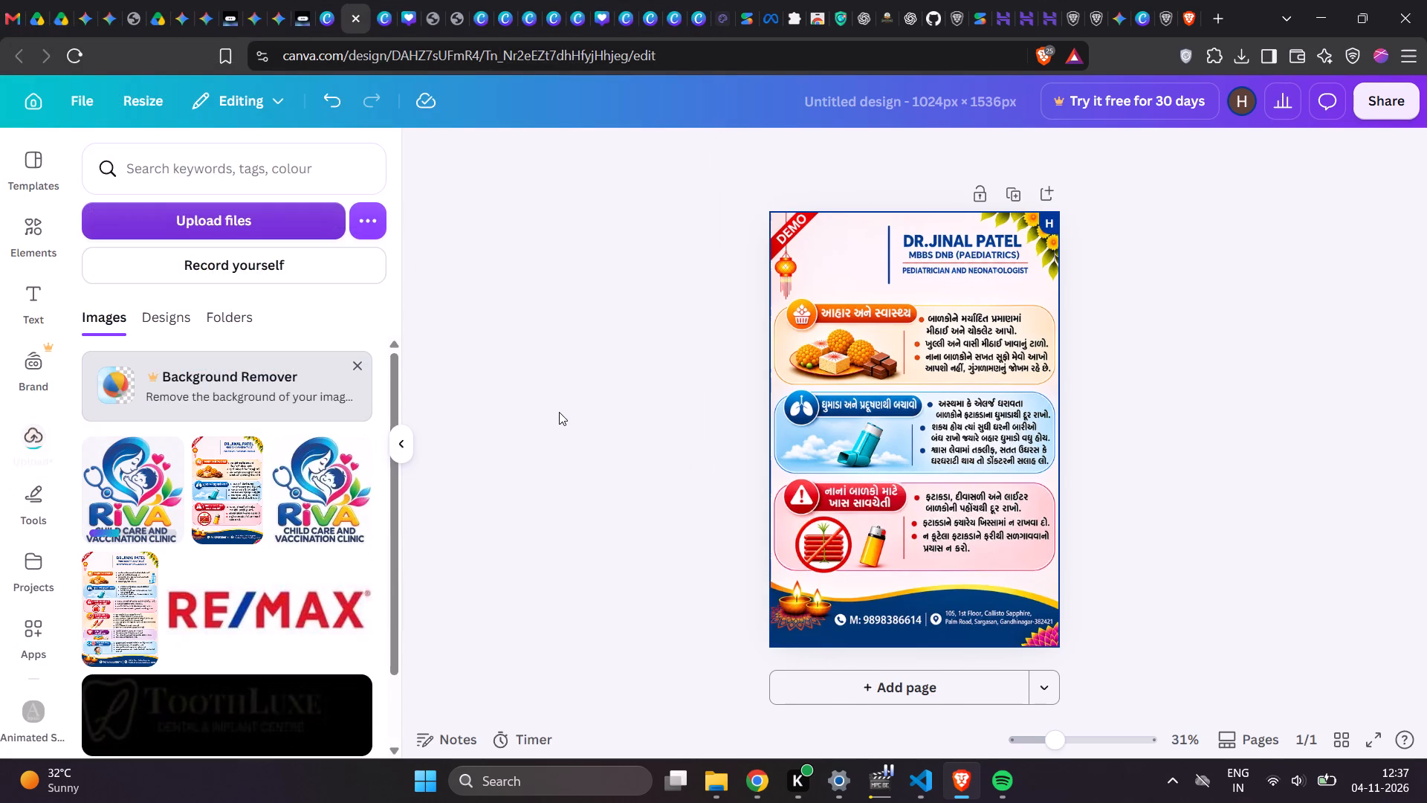
Add the uploaded background-free logo to the poster, shrink it, and position it in the header beside the divider and doctor's name.
left_click(123, 494)
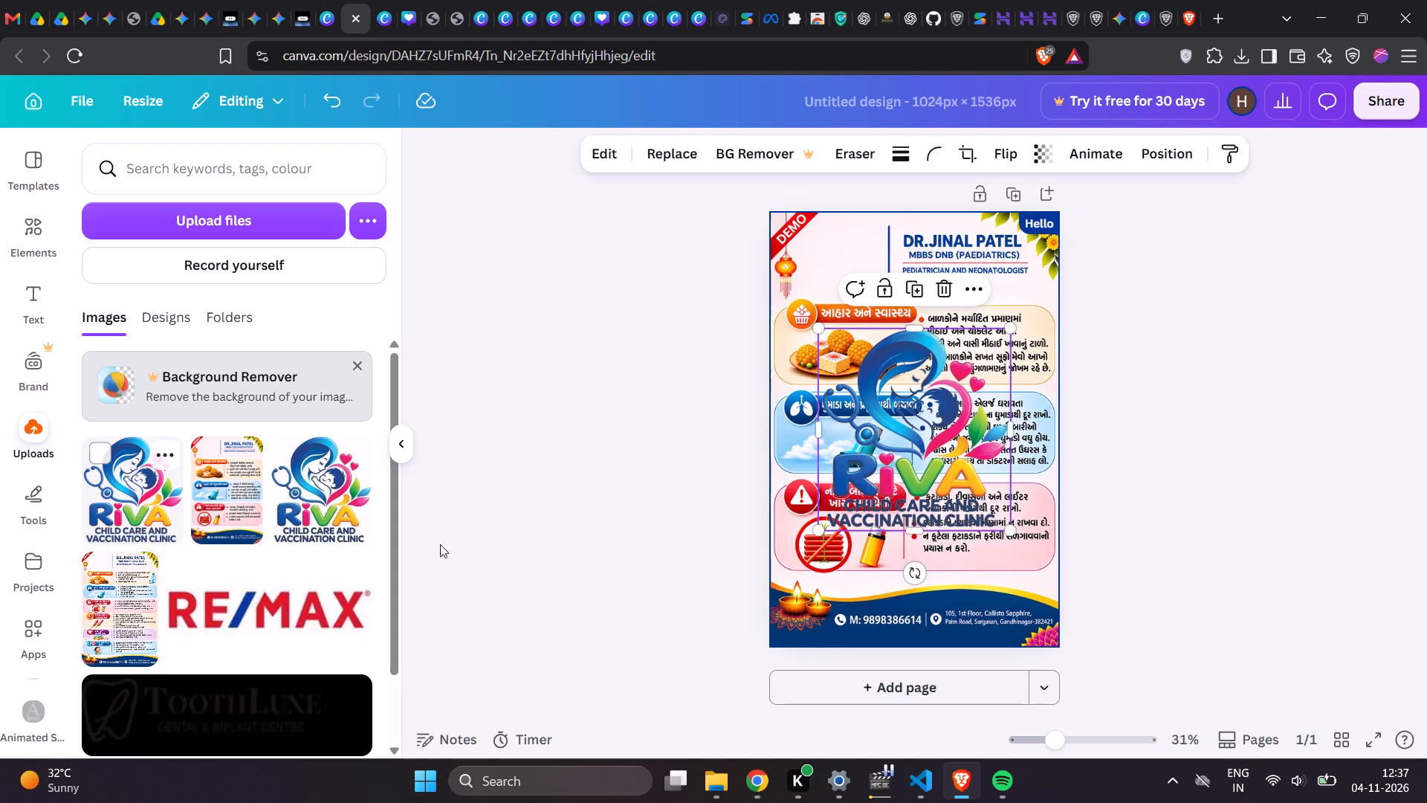
left_click_drag(1008, 534, 897, 386)
left_click_drag(844, 360, 843, 244)
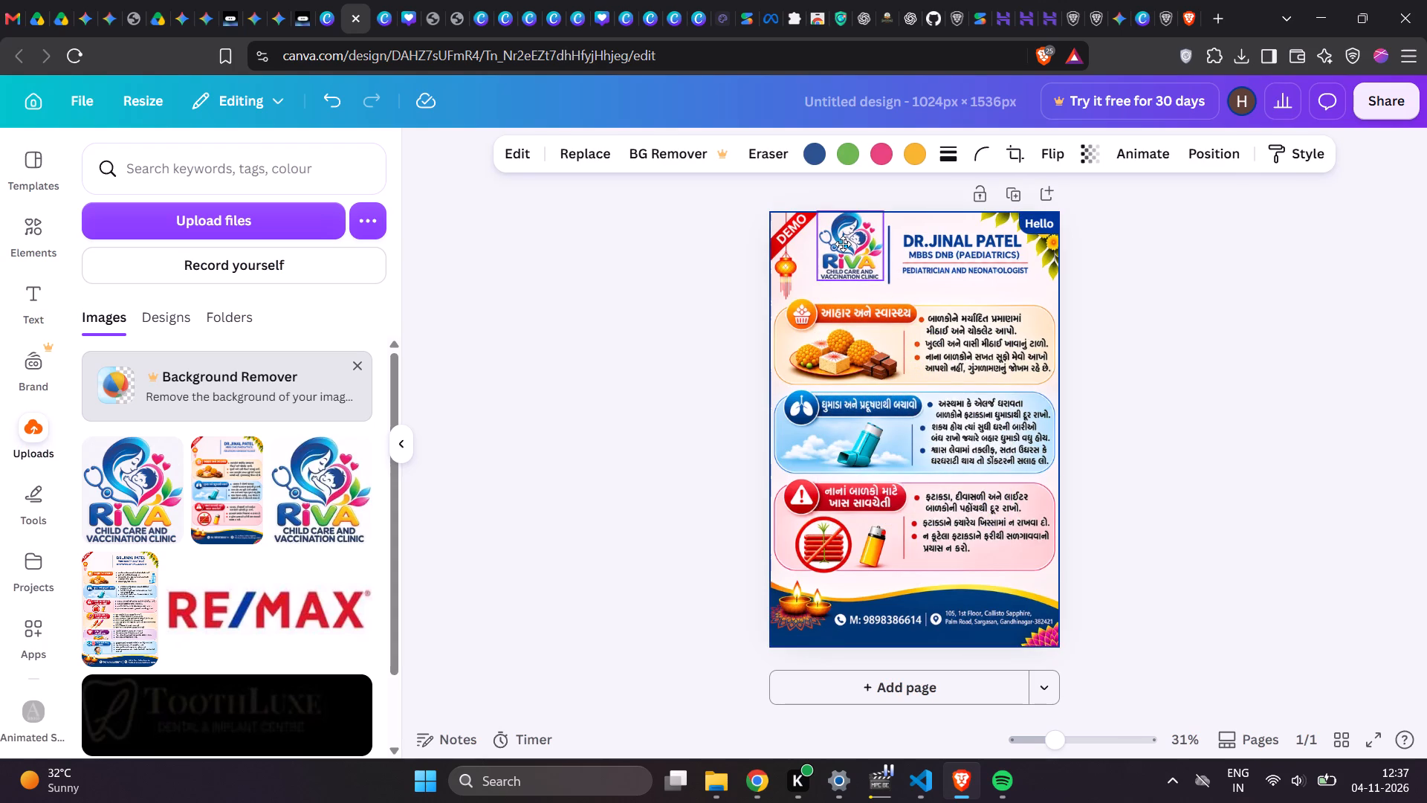
left_click_drag(843, 244, 842, 252)
left_click(1179, 362)
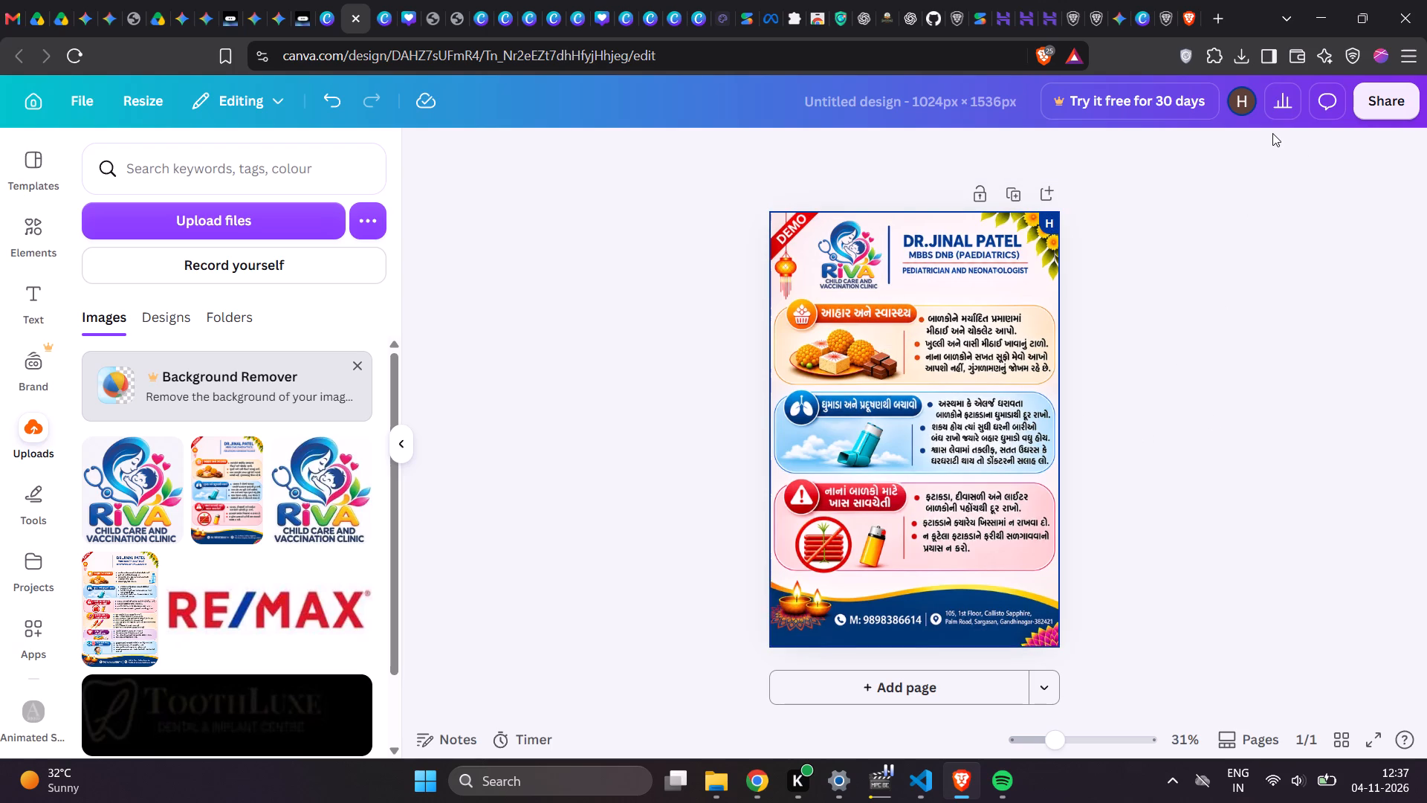
Export the poster as a PNG and save it in Downloads under the suggested file name.
left_click(1371, 112)
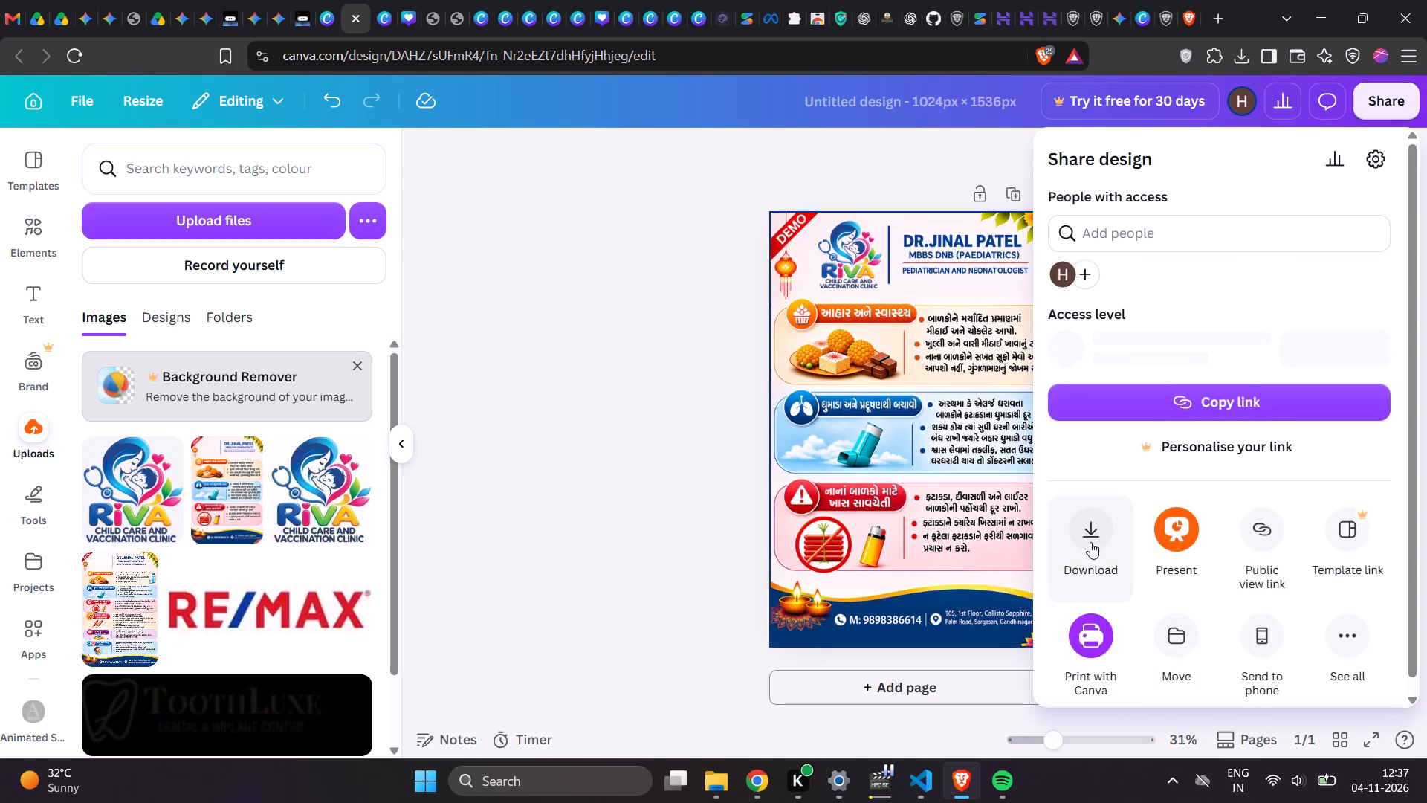
left_click(1093, 542)
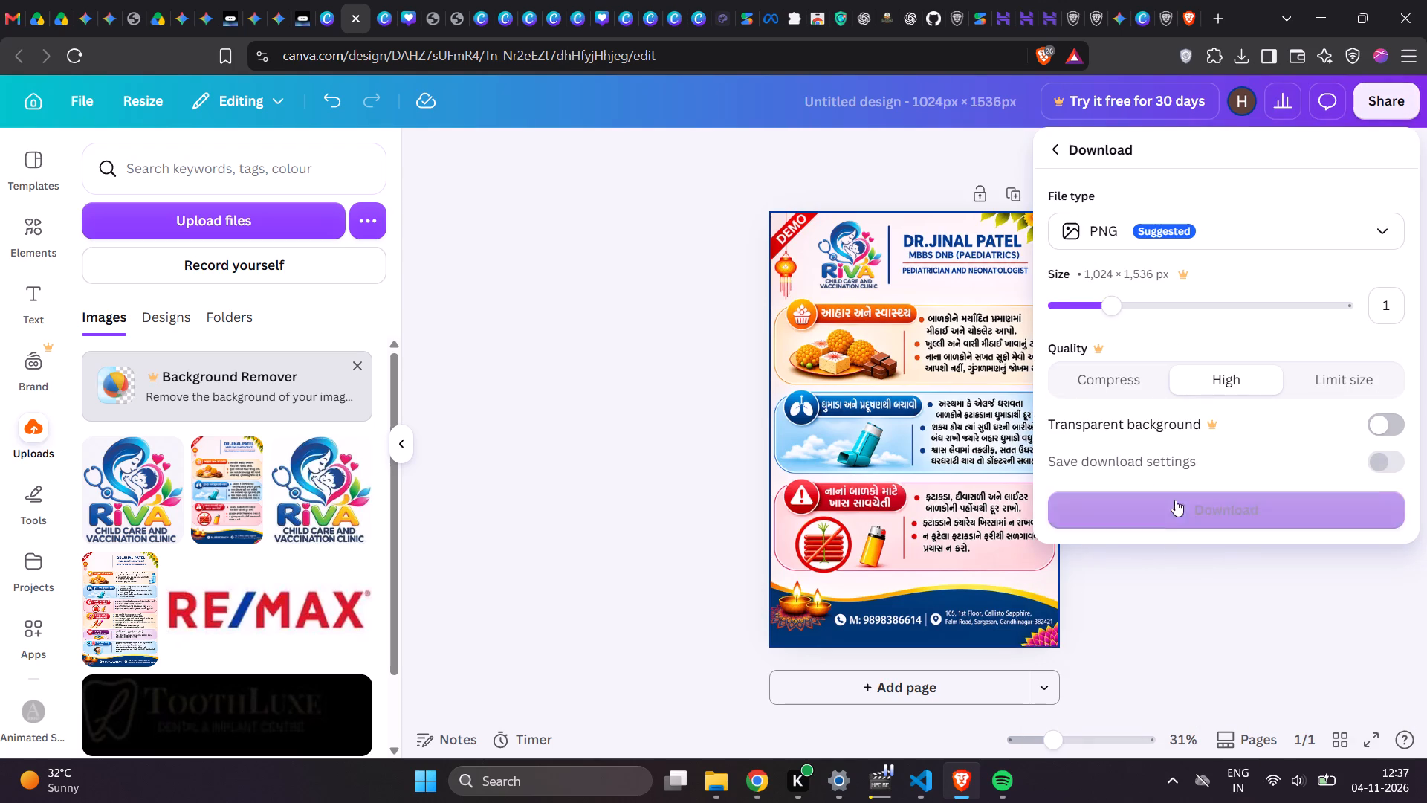
left_click(1174, 515)
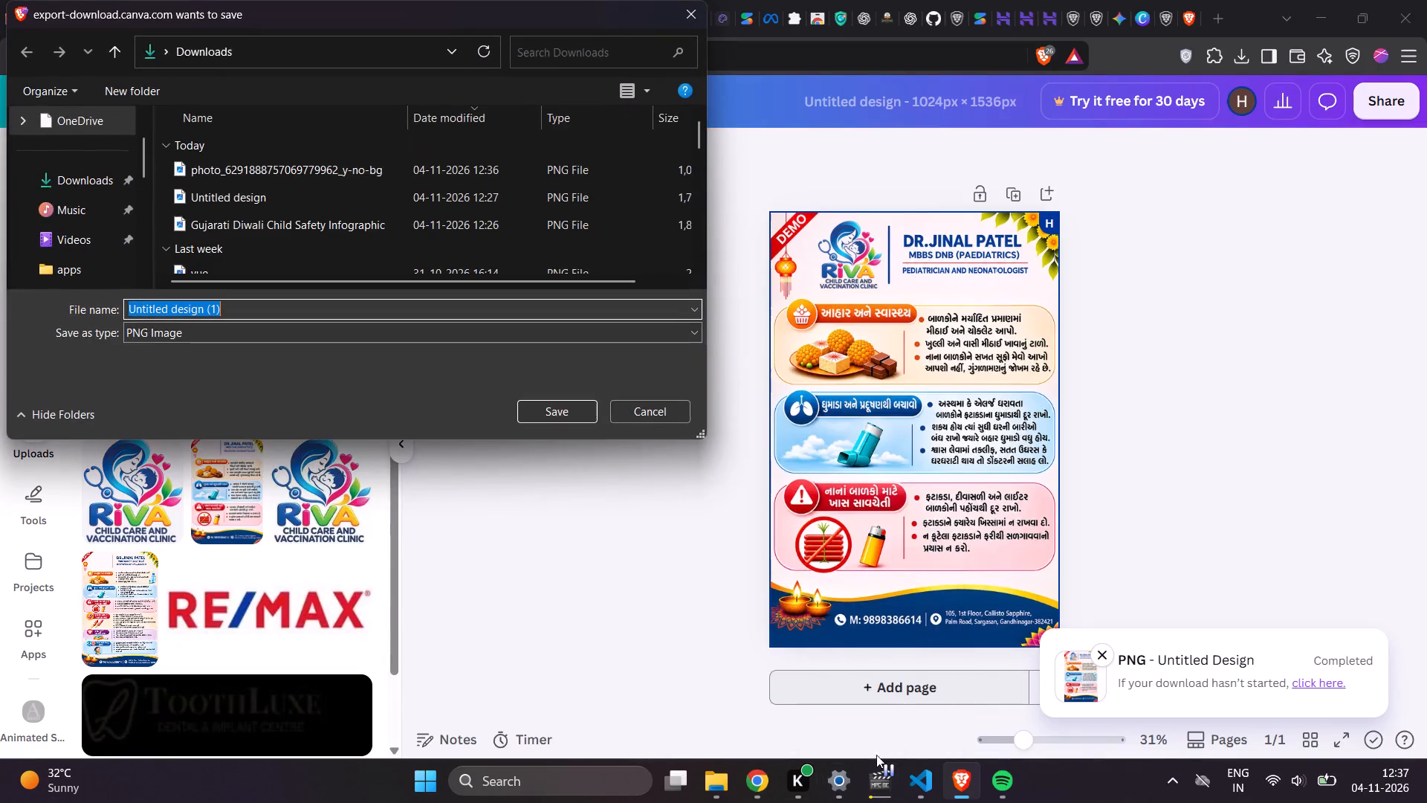
left_click(562, 409)
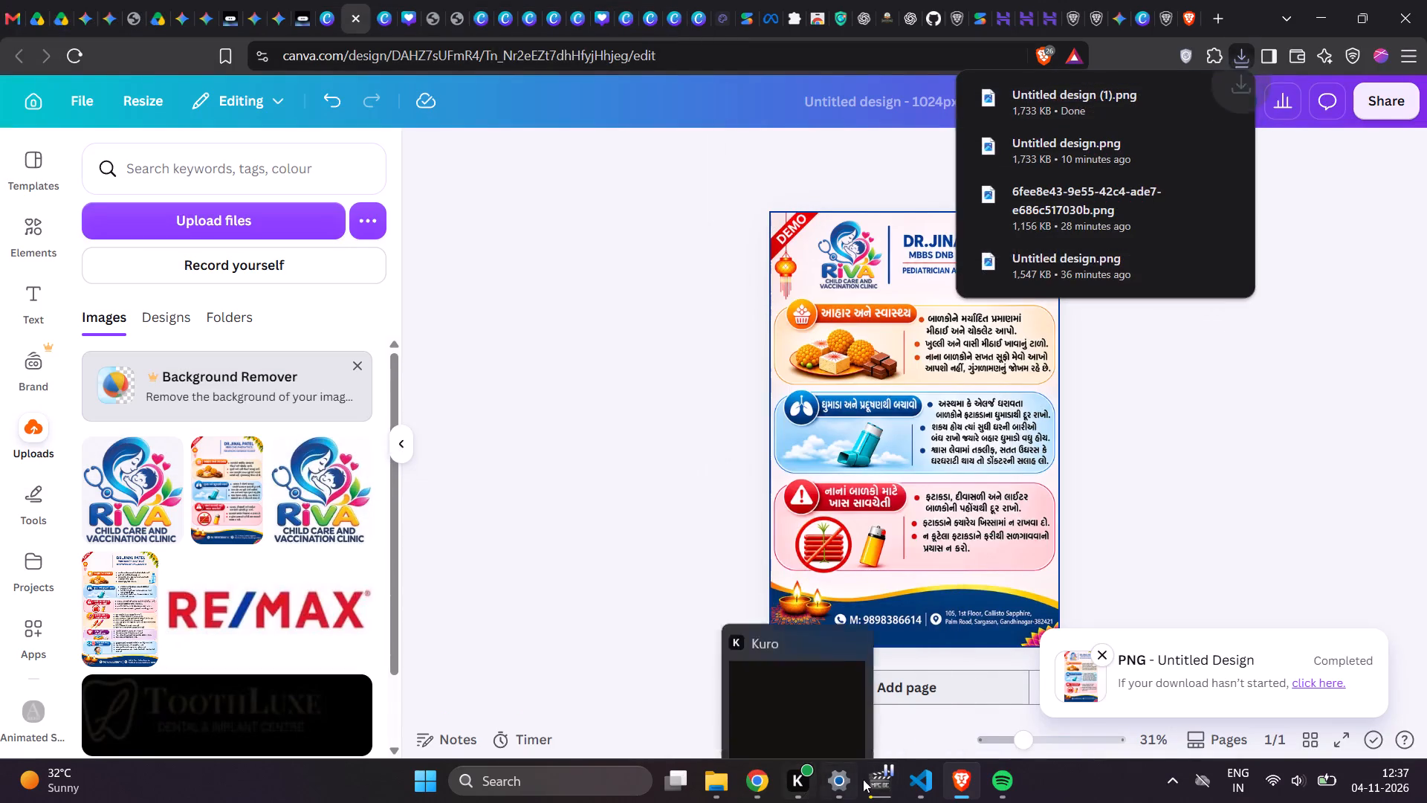
Switch to File Explorer and, after checking the DEMO folder, create and open a folder named "demo - new" inside RIVA.
left_click(924, 610)
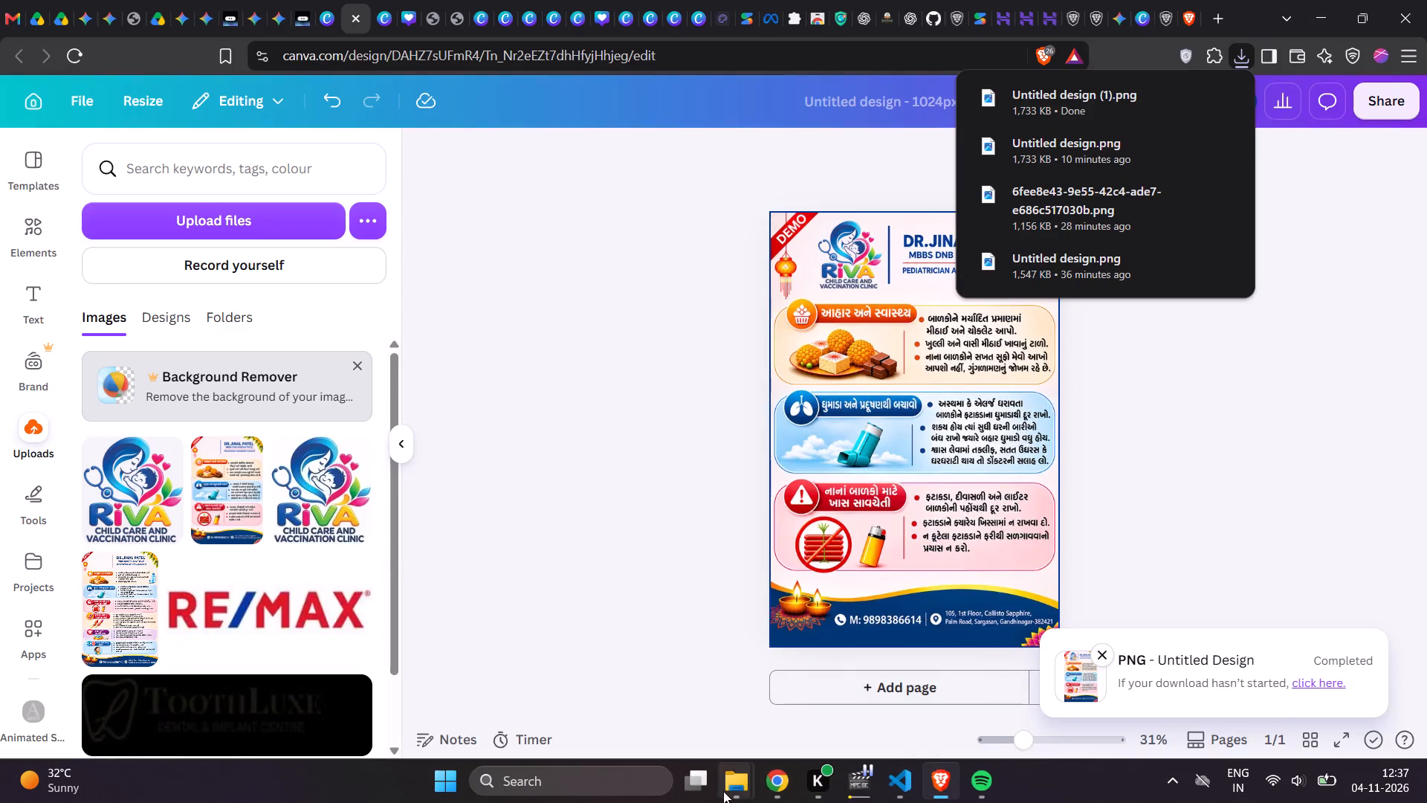
left_click(722, 685)
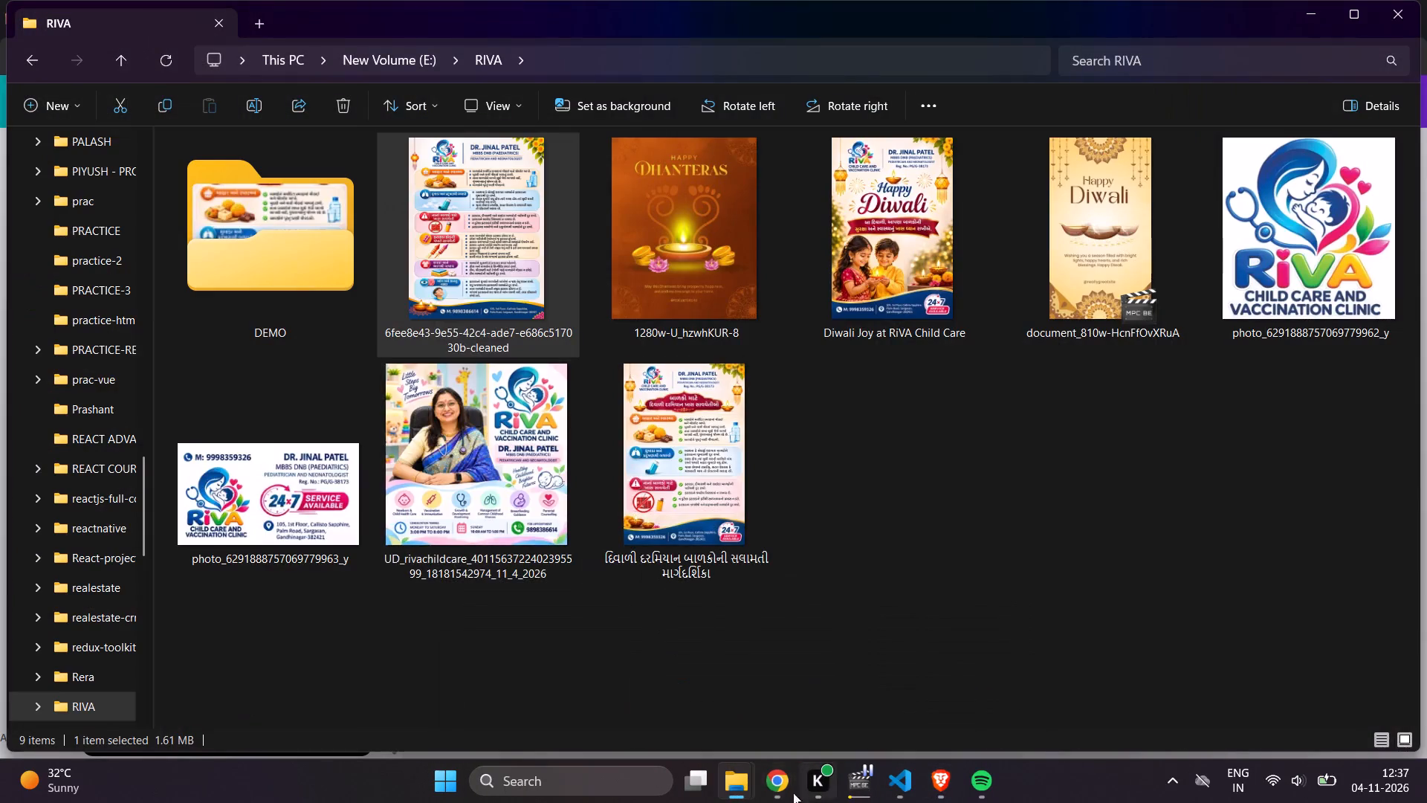
left_click(1050, 529)
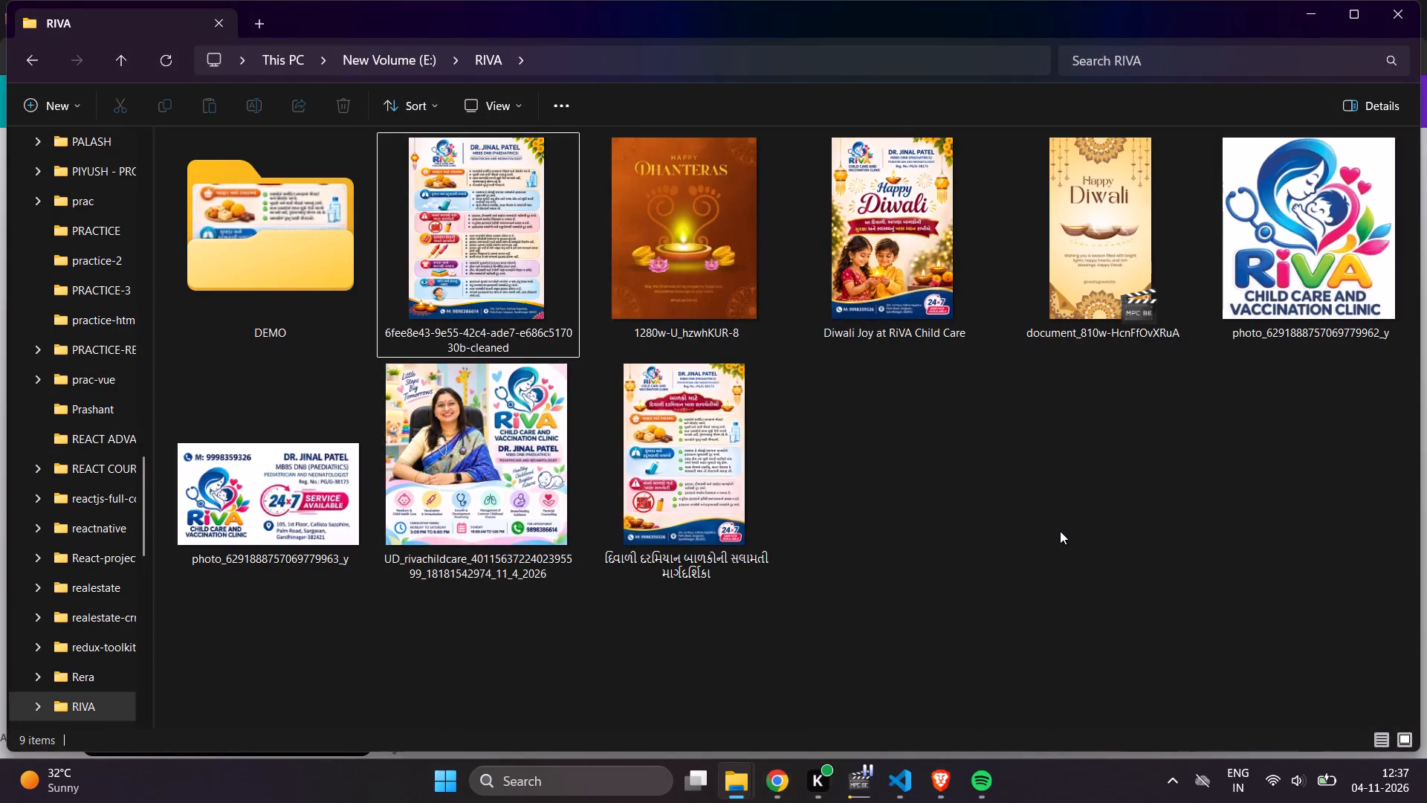
triple_click(282, 240)
key("ctrl+a")
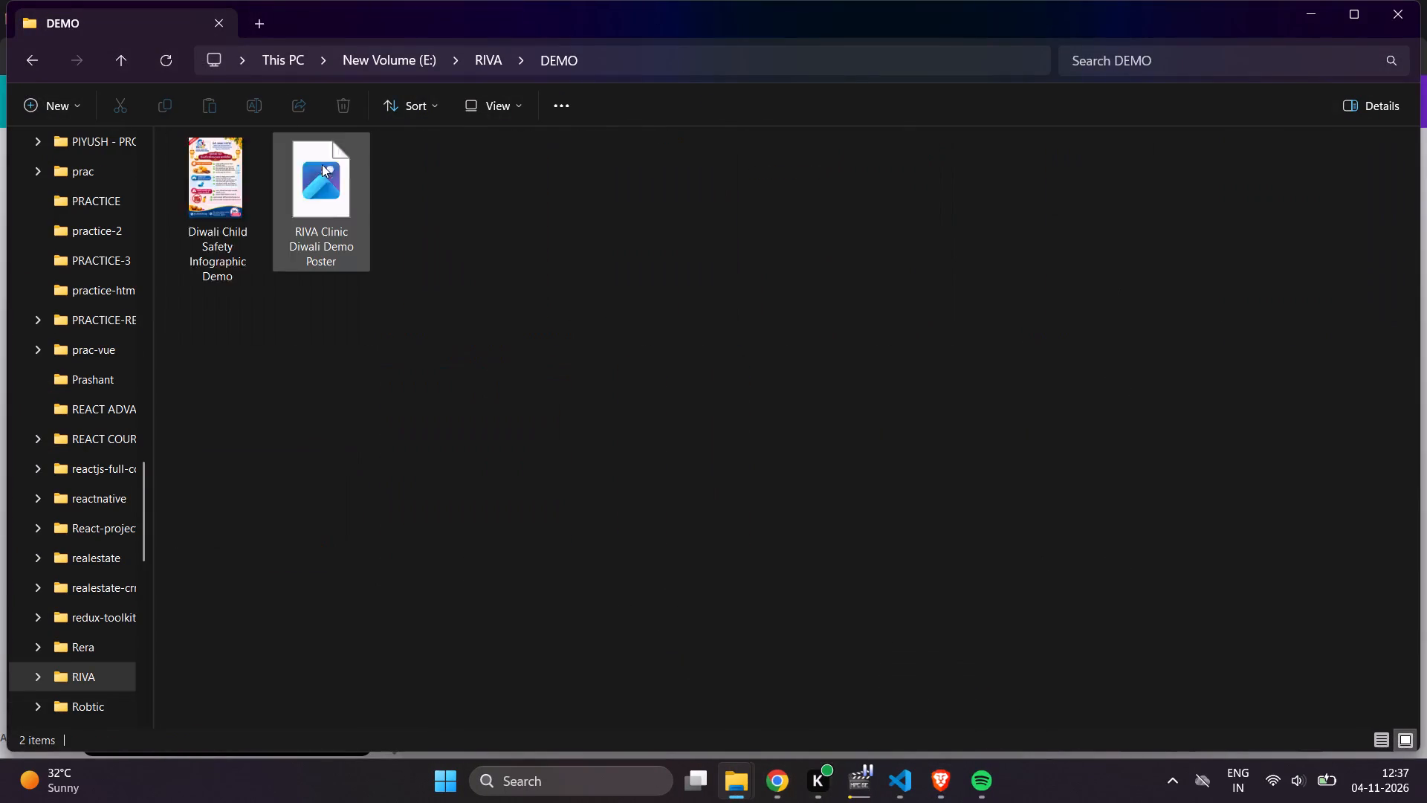
left_click(478, 62)
left_click(1021, 486)
key("ctrl+shift+n")
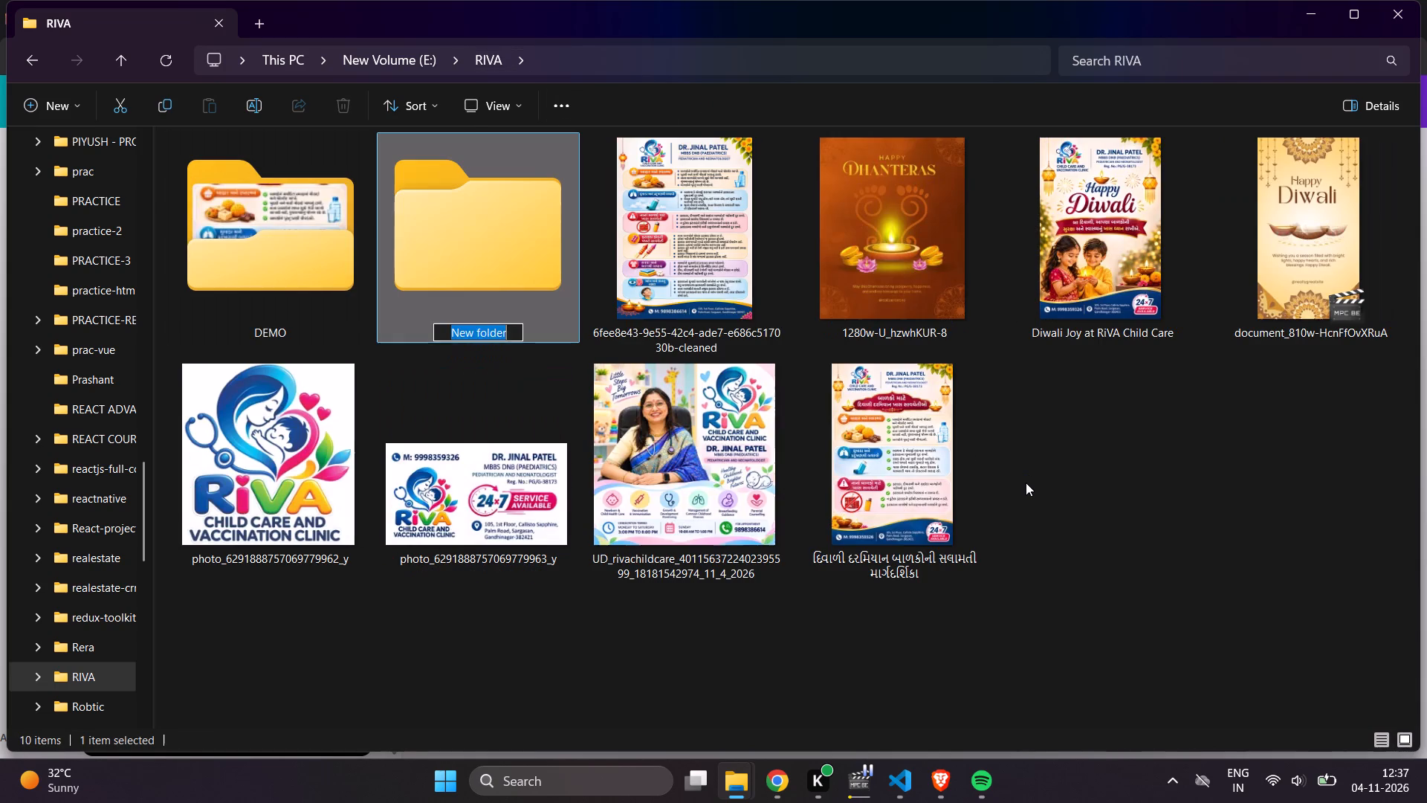
type("dmeo")
key("BackSpace")
key("BackSpace")
key("BackSpace")
type("emo - new")
key("Return")
key("Return")
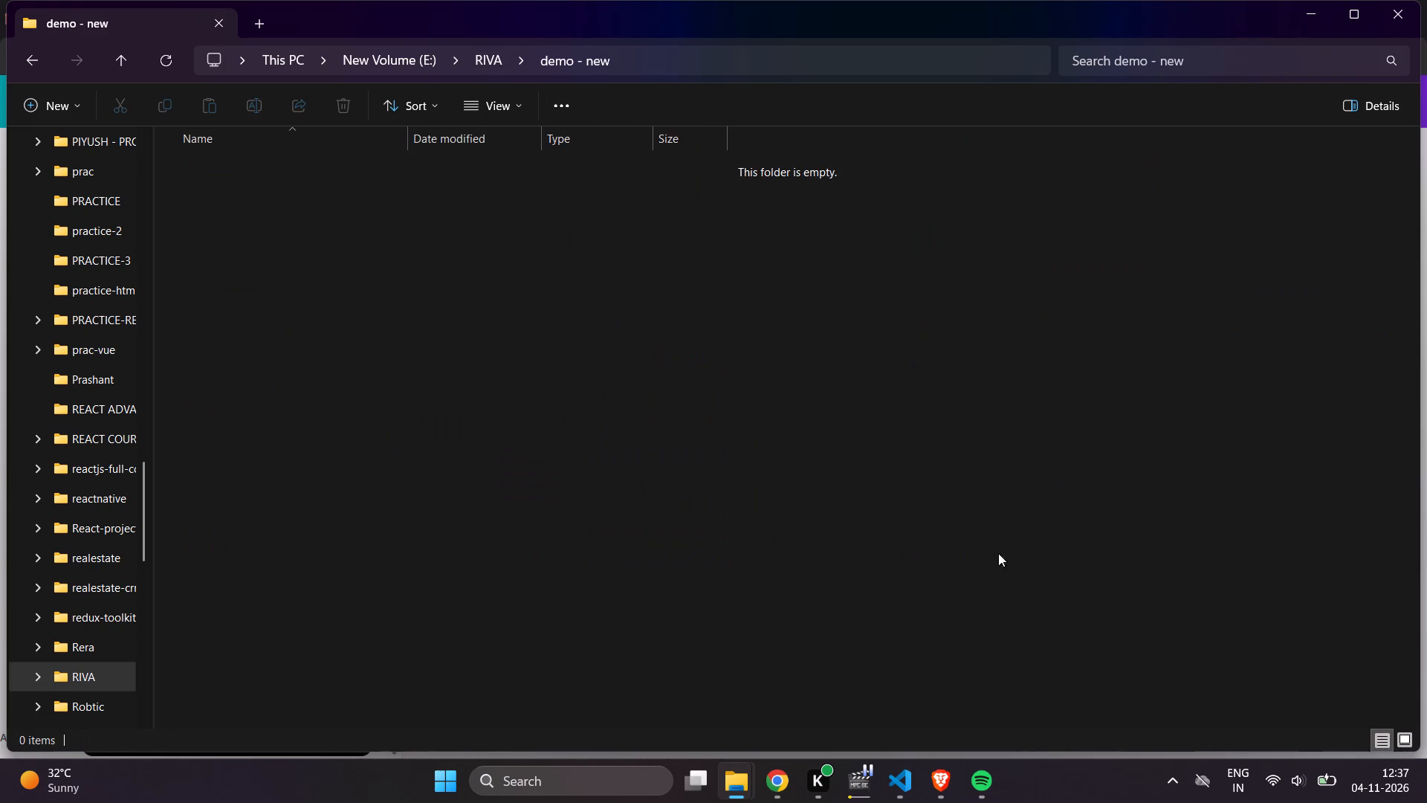
Move the newest poster export, "Untitled design (1)", and the background-free logo PNG from Downloads into the "demo - new" folder.
left_click(977, 689)
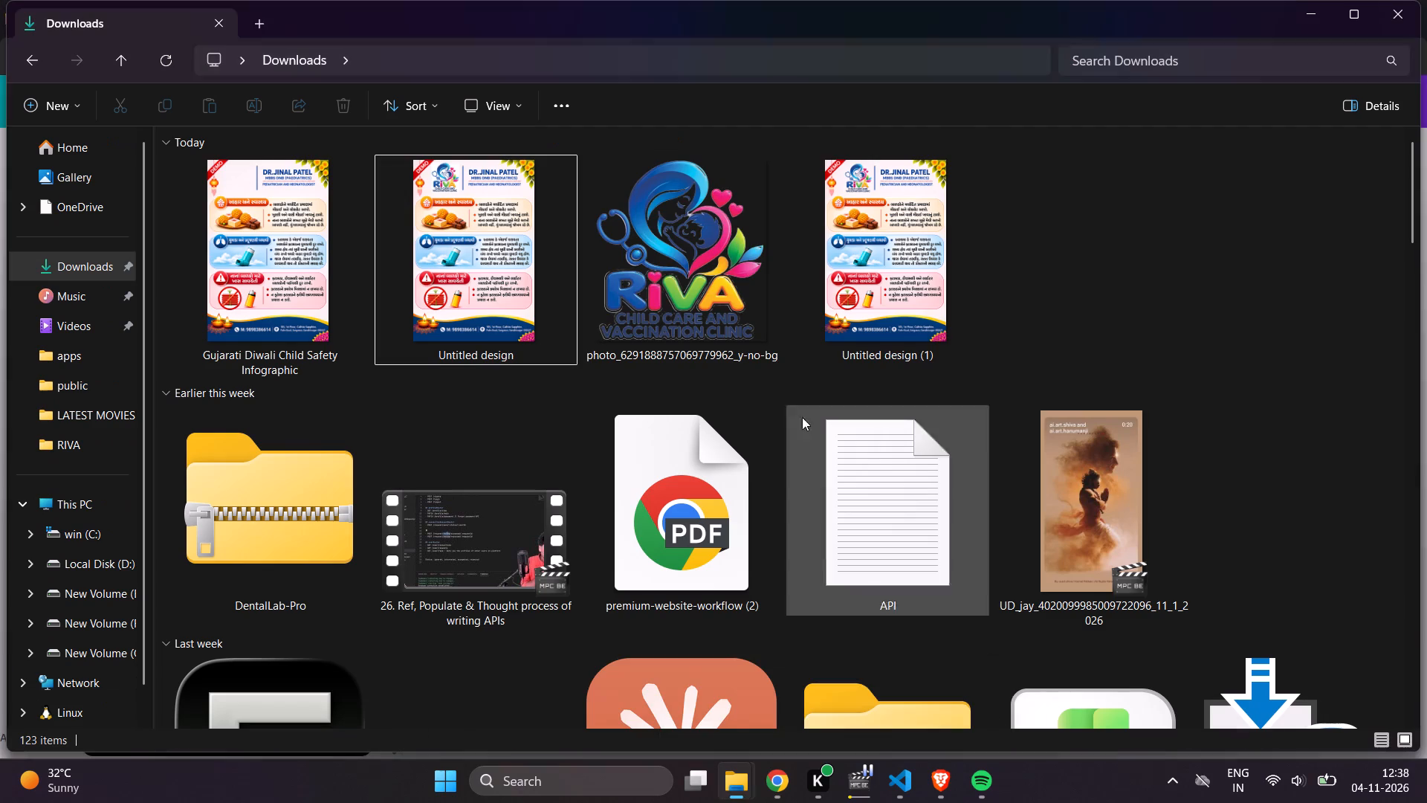
left_click(888, 261)
key("F5")
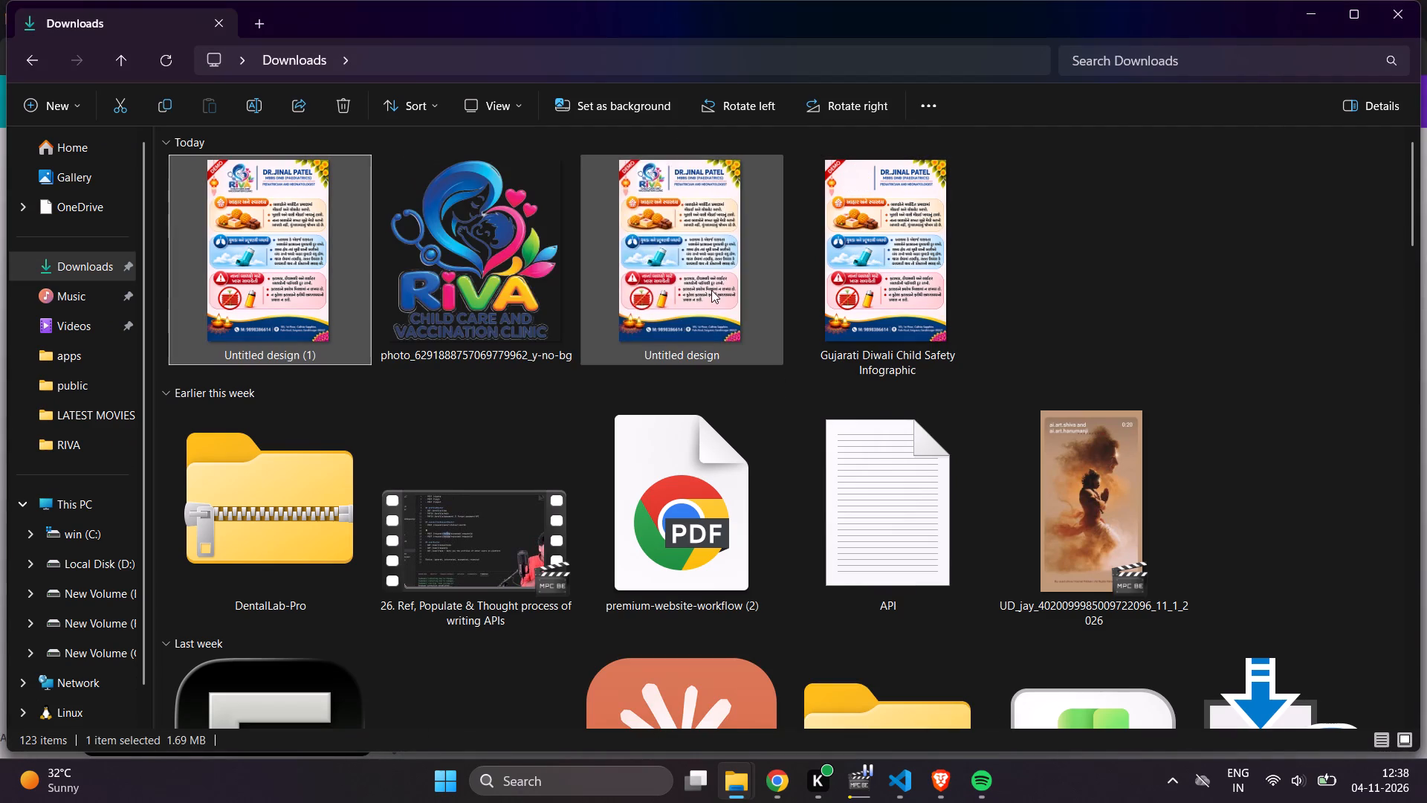
left_click(516, 300)
left_click(326, 283, "ctrl")
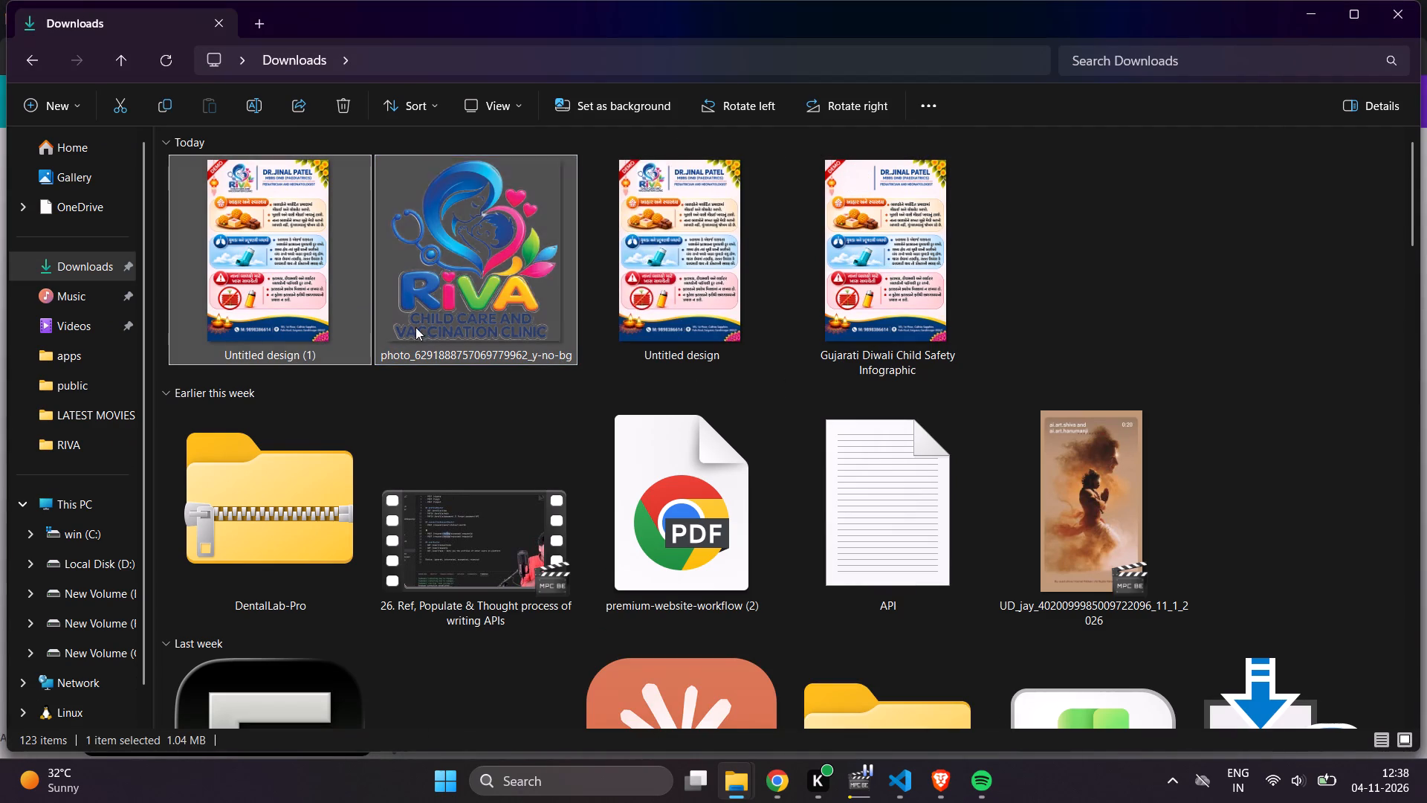
key("ctrl+x")
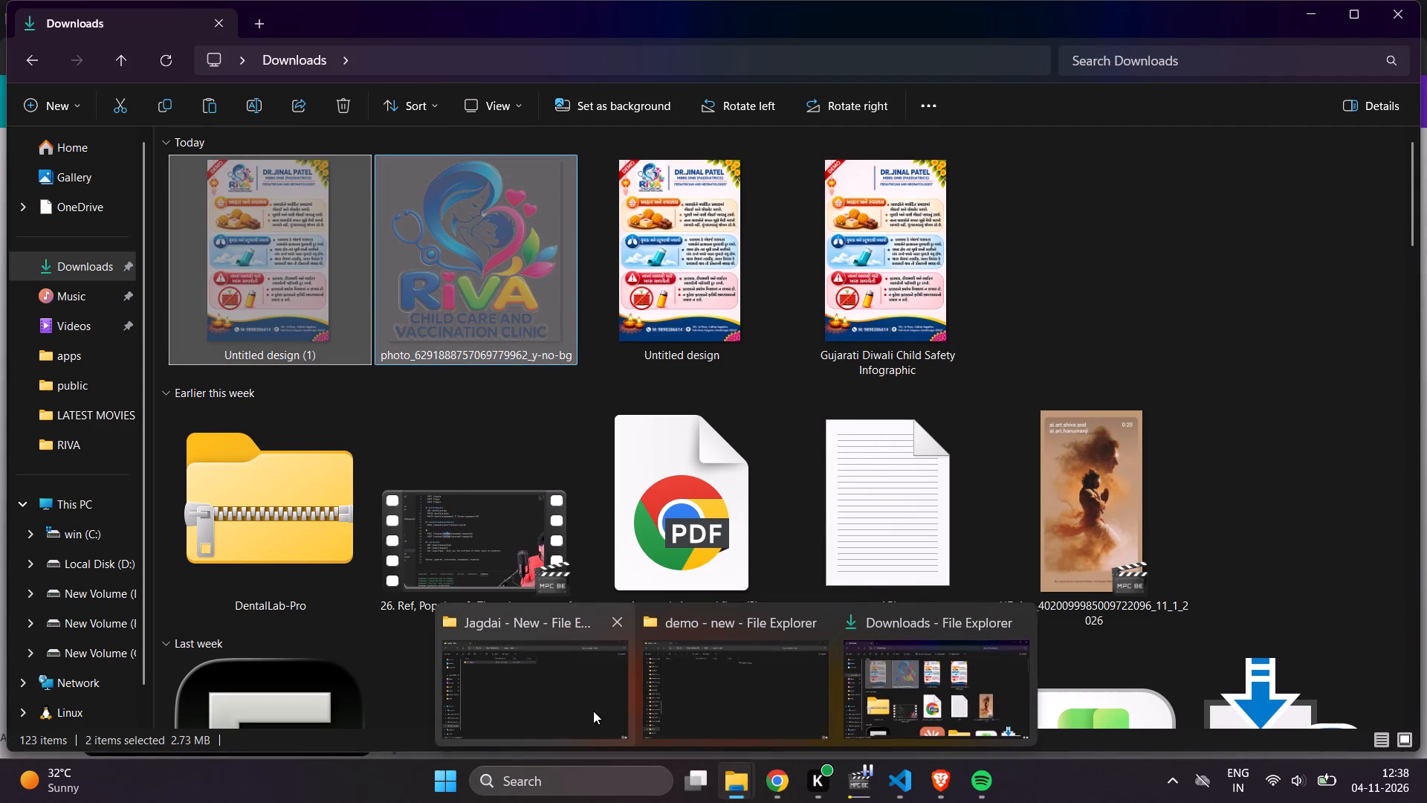
left_click(693, 697)
key("ctrl+v")
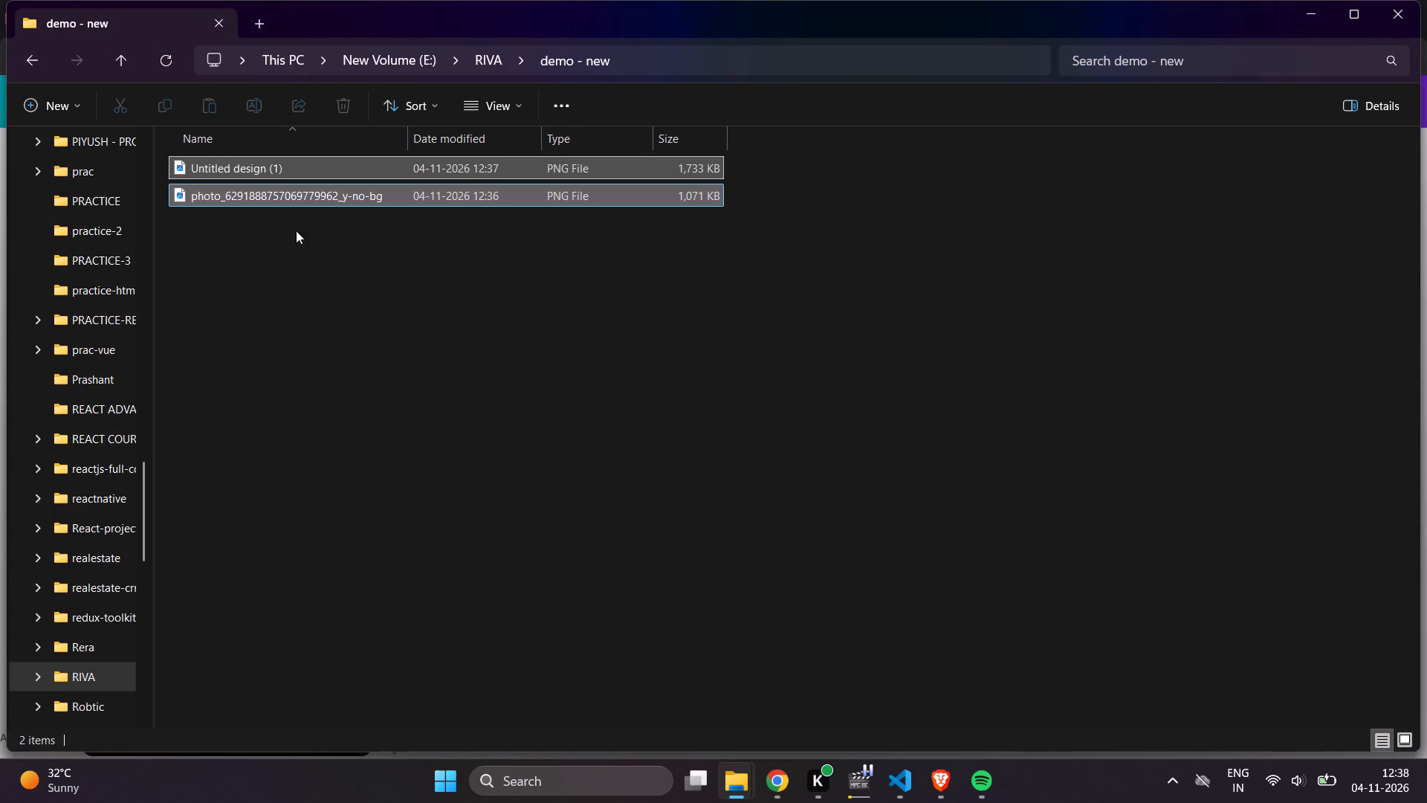
Move the background-free logo PNG from "demo - new" up to the RIVA folder.
left_click(283, 199)
key("ctrl+x")
left_click(484, 52)
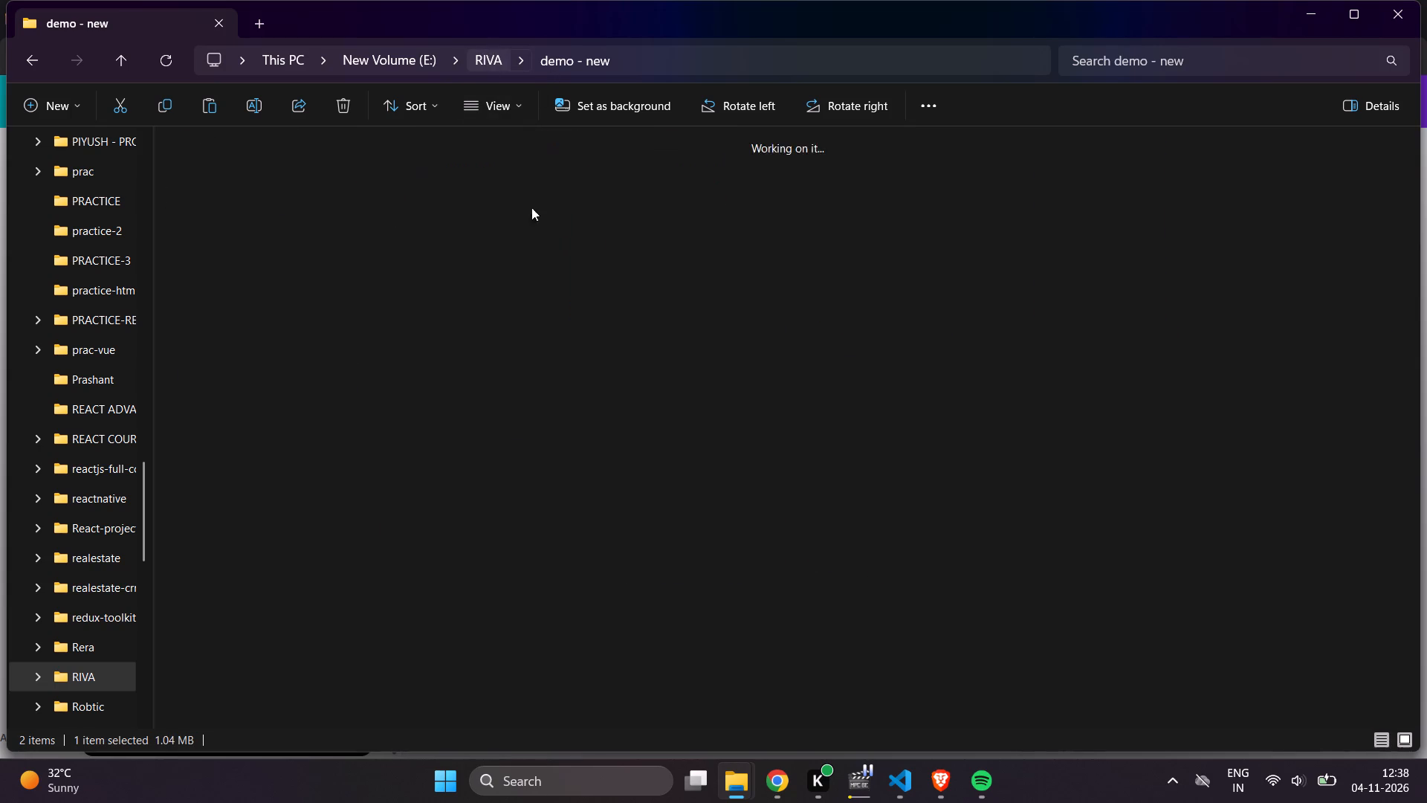
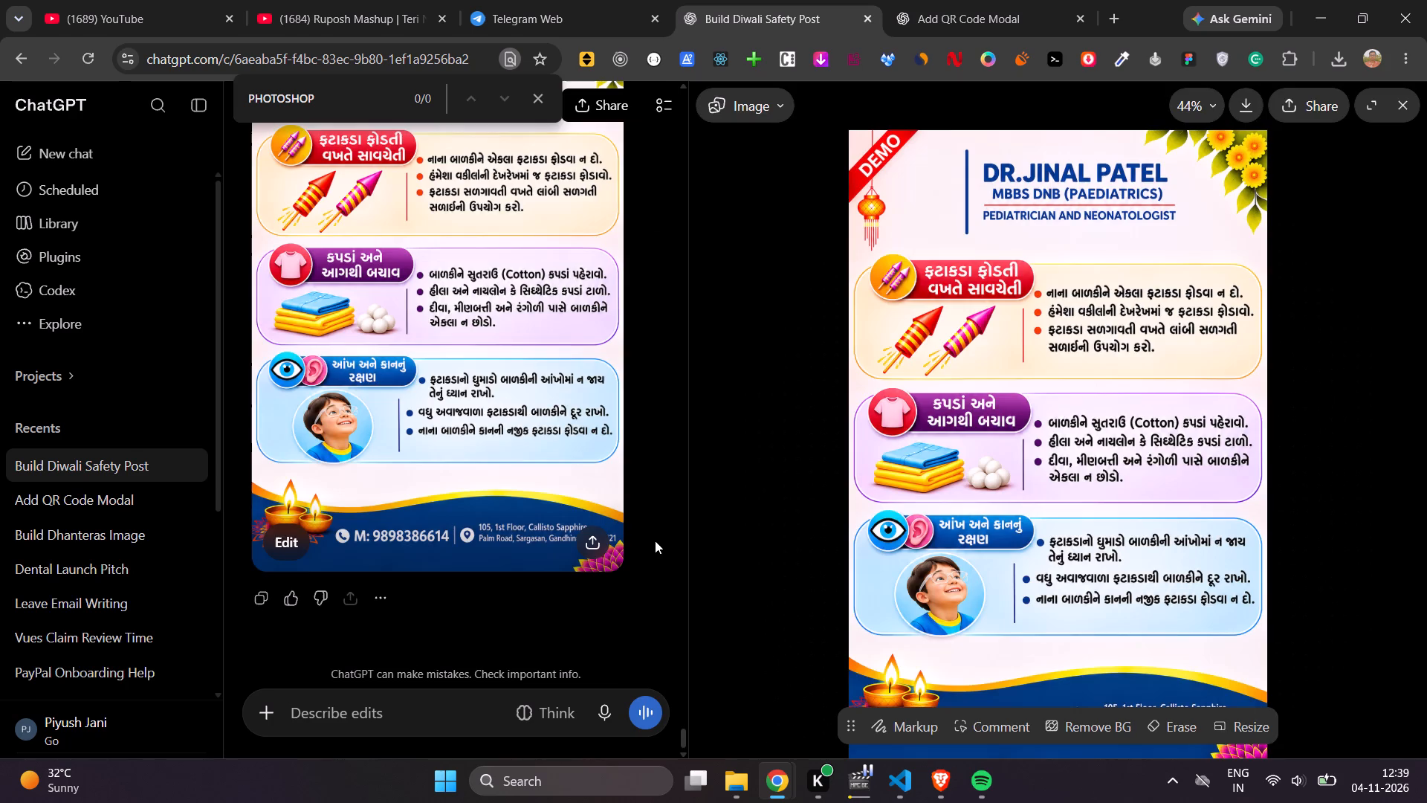
Download the newly generated Gujarati Diwali firecracker safety poster image from the chat.
scroll(550, 385, "up", 3)
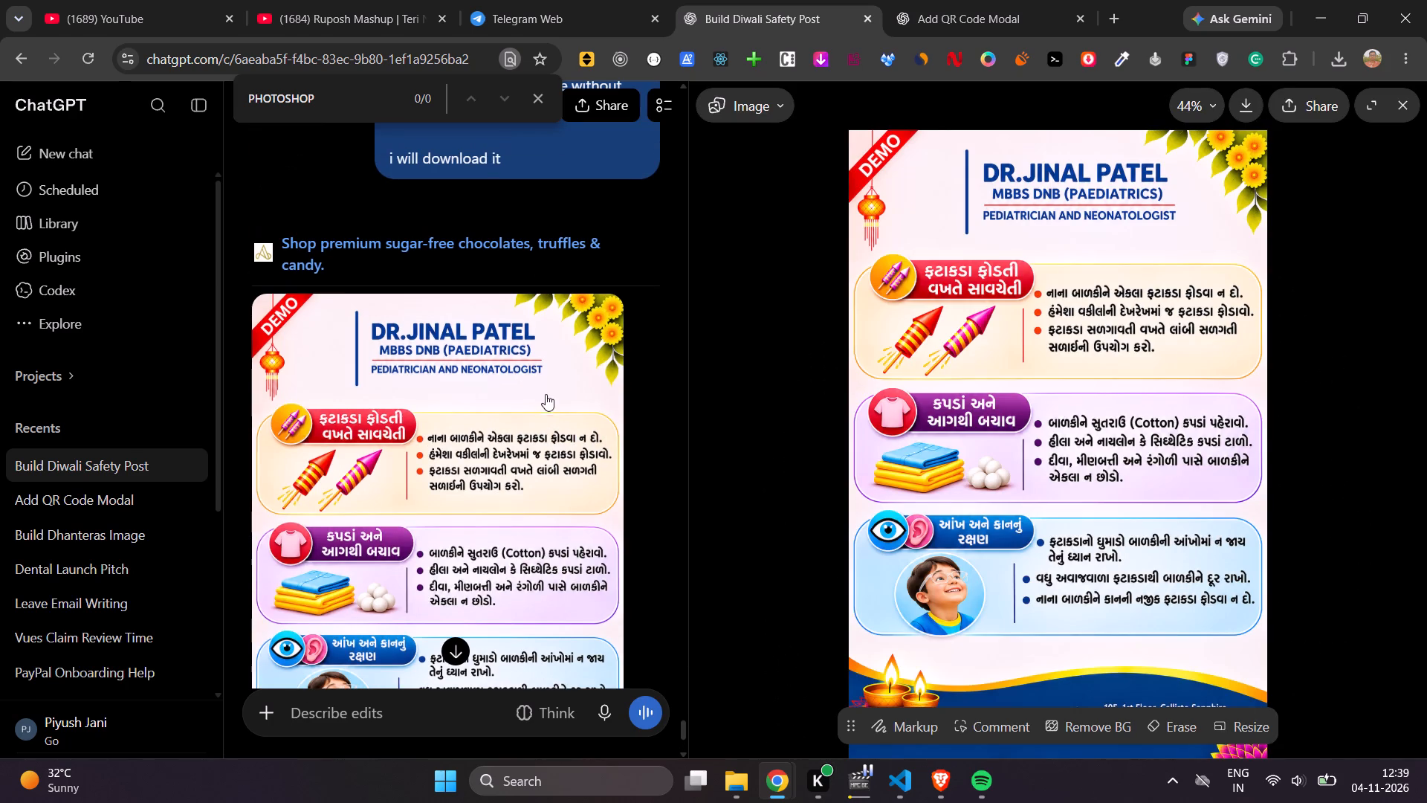
scroll(485, 470, "down", 4)
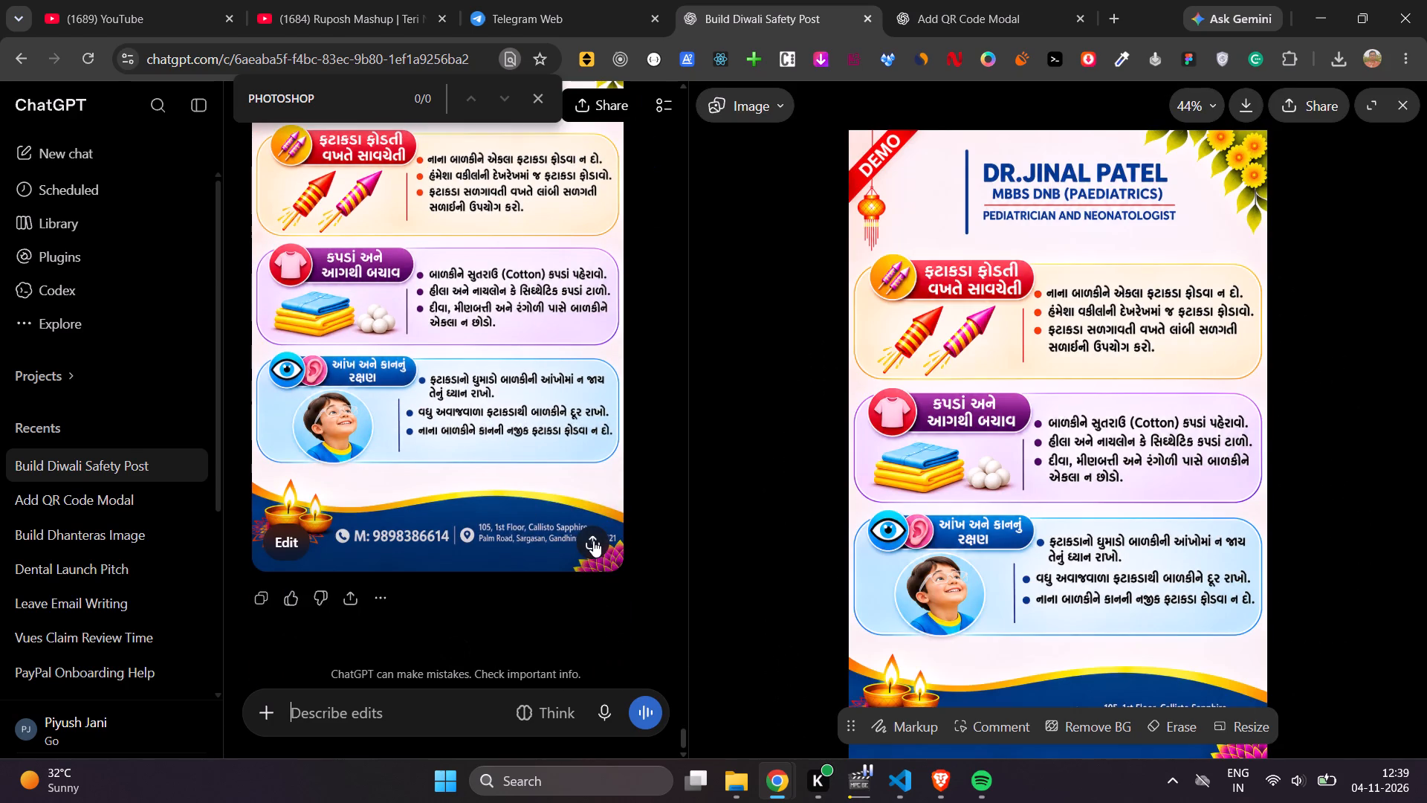
left_click(593, 541)
left_click(919, 631)
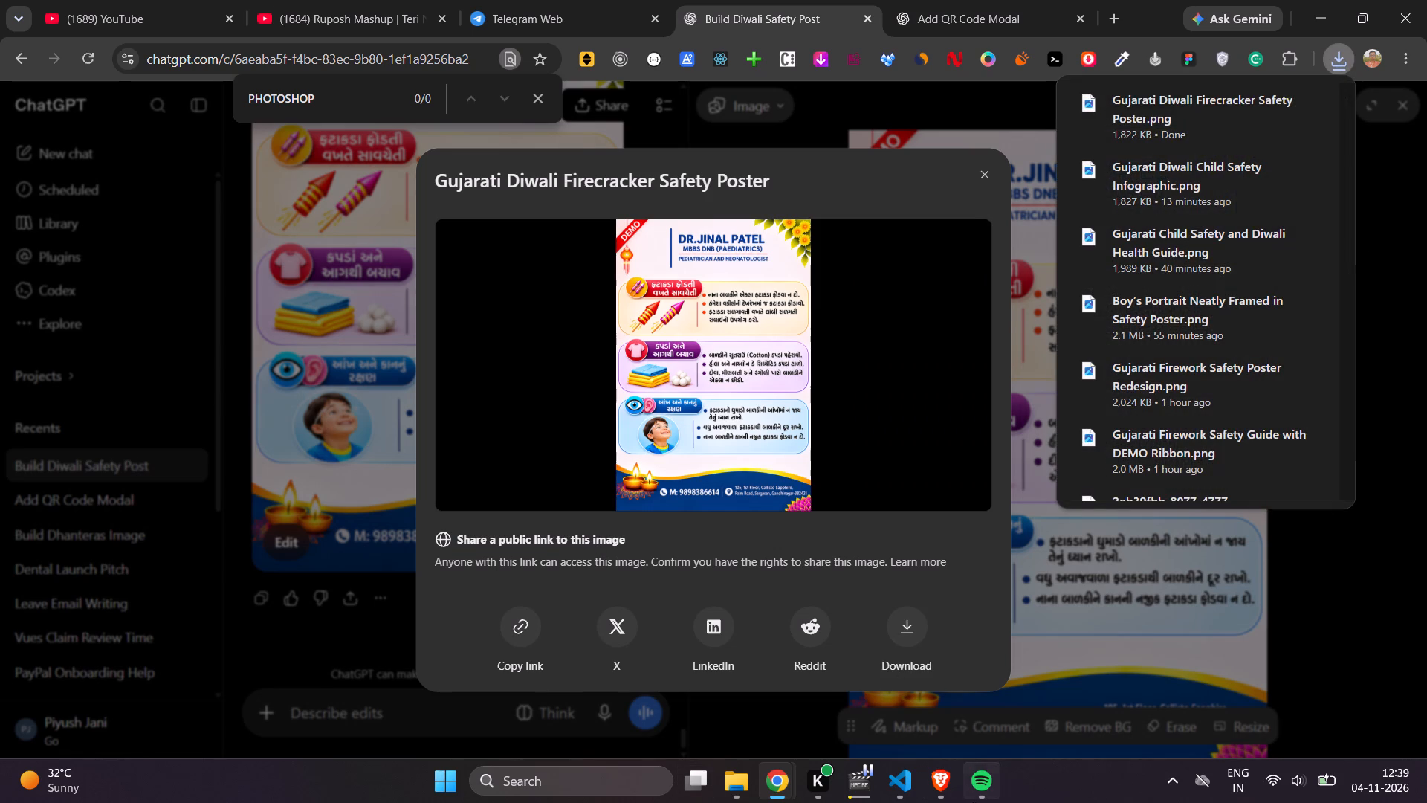
Switch to the Canva poster design in Brave and add a blank second page.
double_click(939, 782)
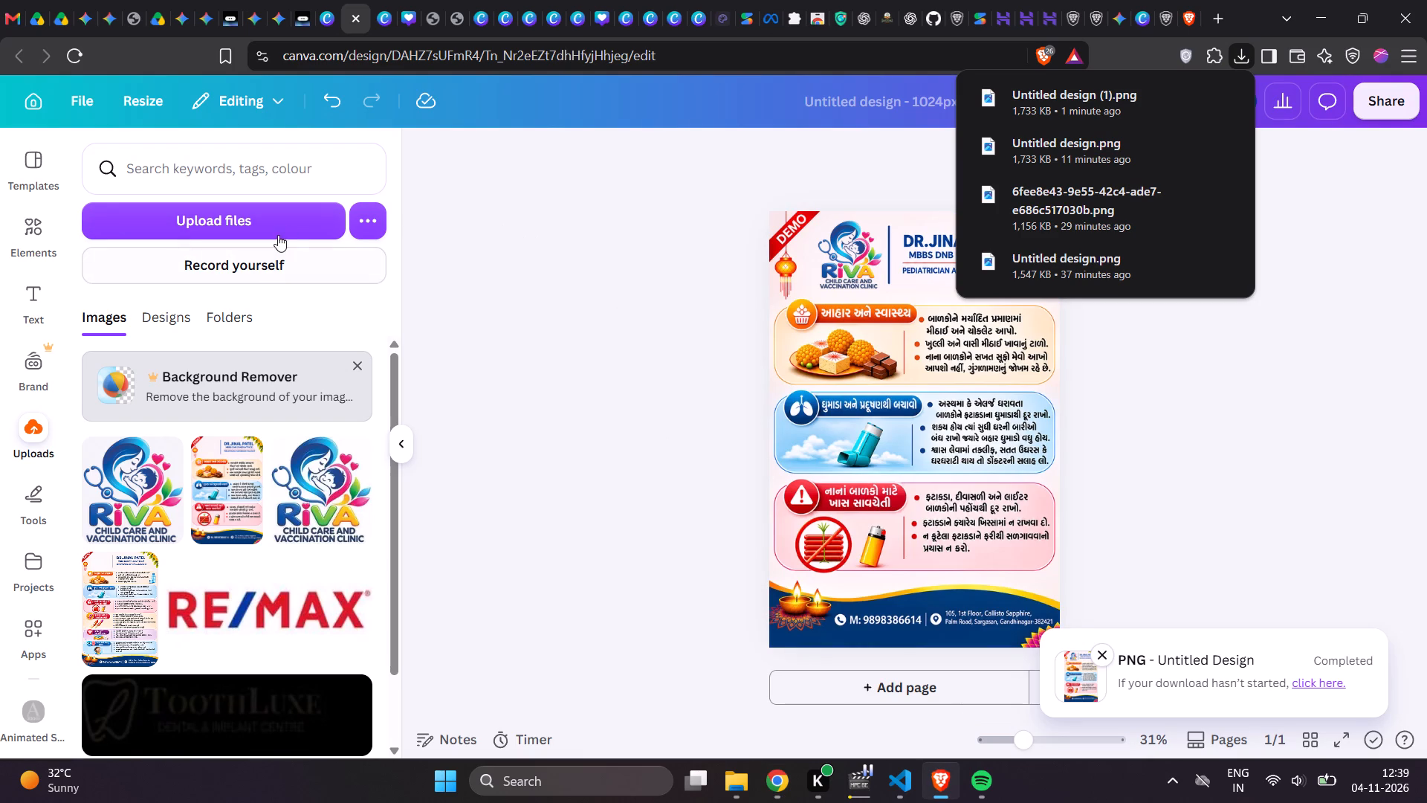
left_click(1263, 410)
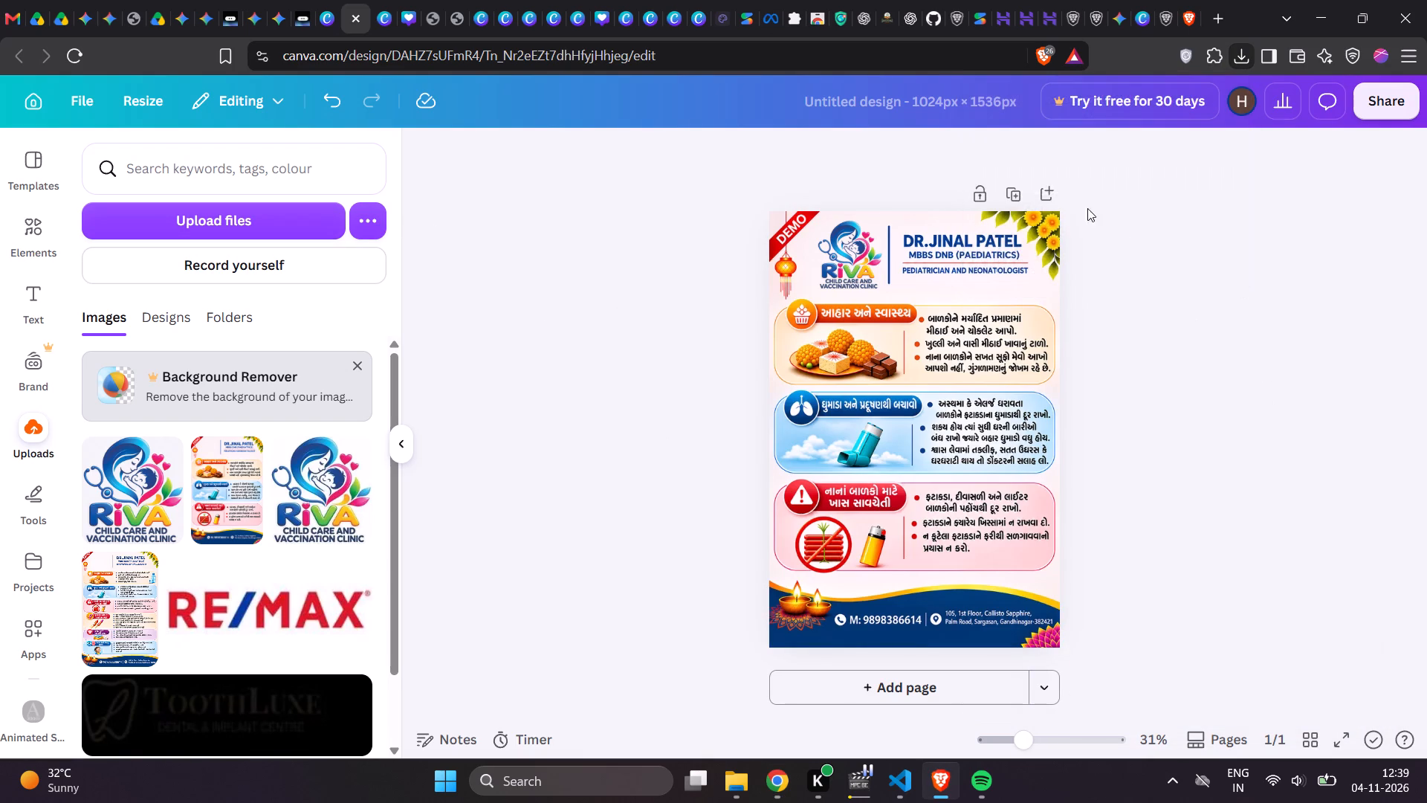
left_click(1045, 197)
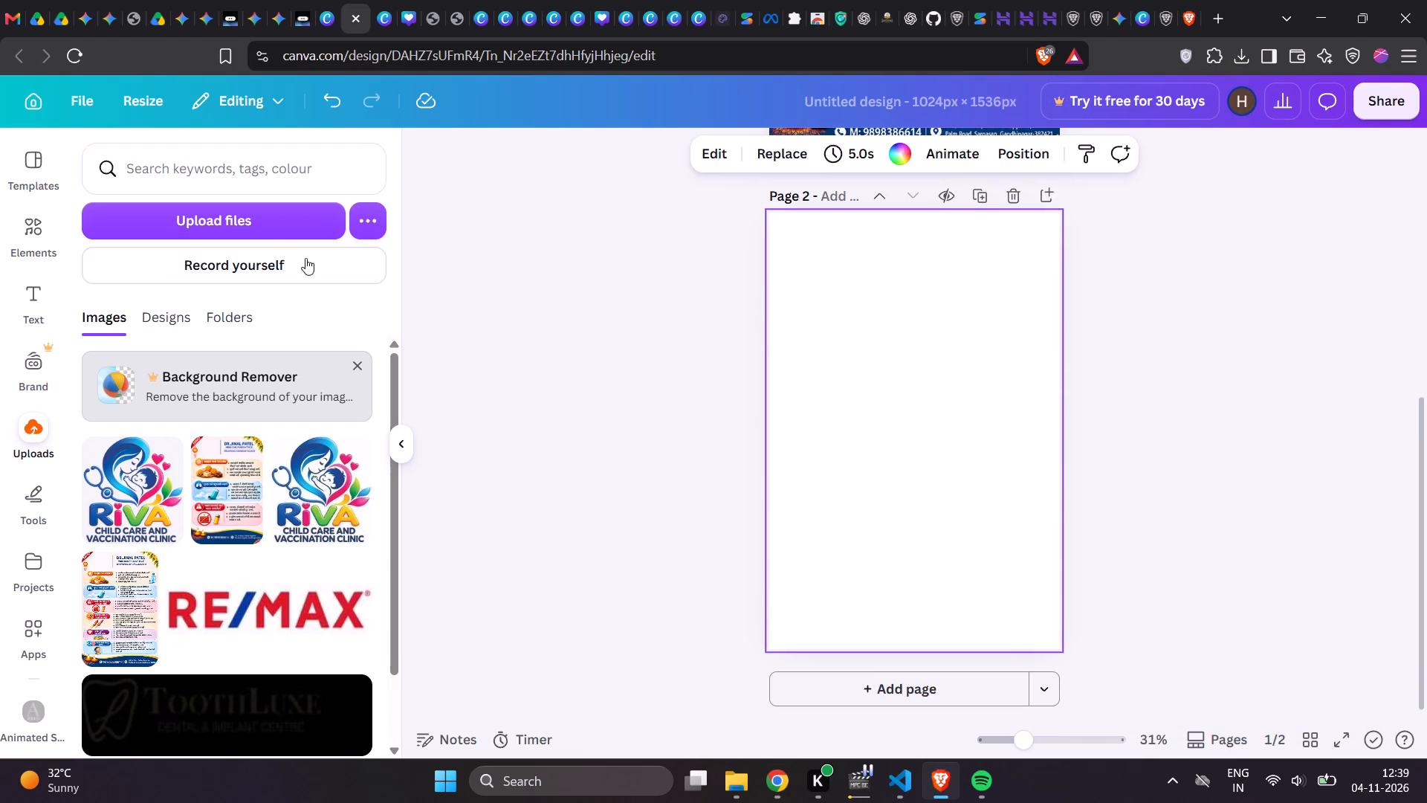
Upload the Gujarati Diwali Firecracker Safety Poster file from Downloads and place it on page 2.
left_click(270, 234)
left_click(244, 167)
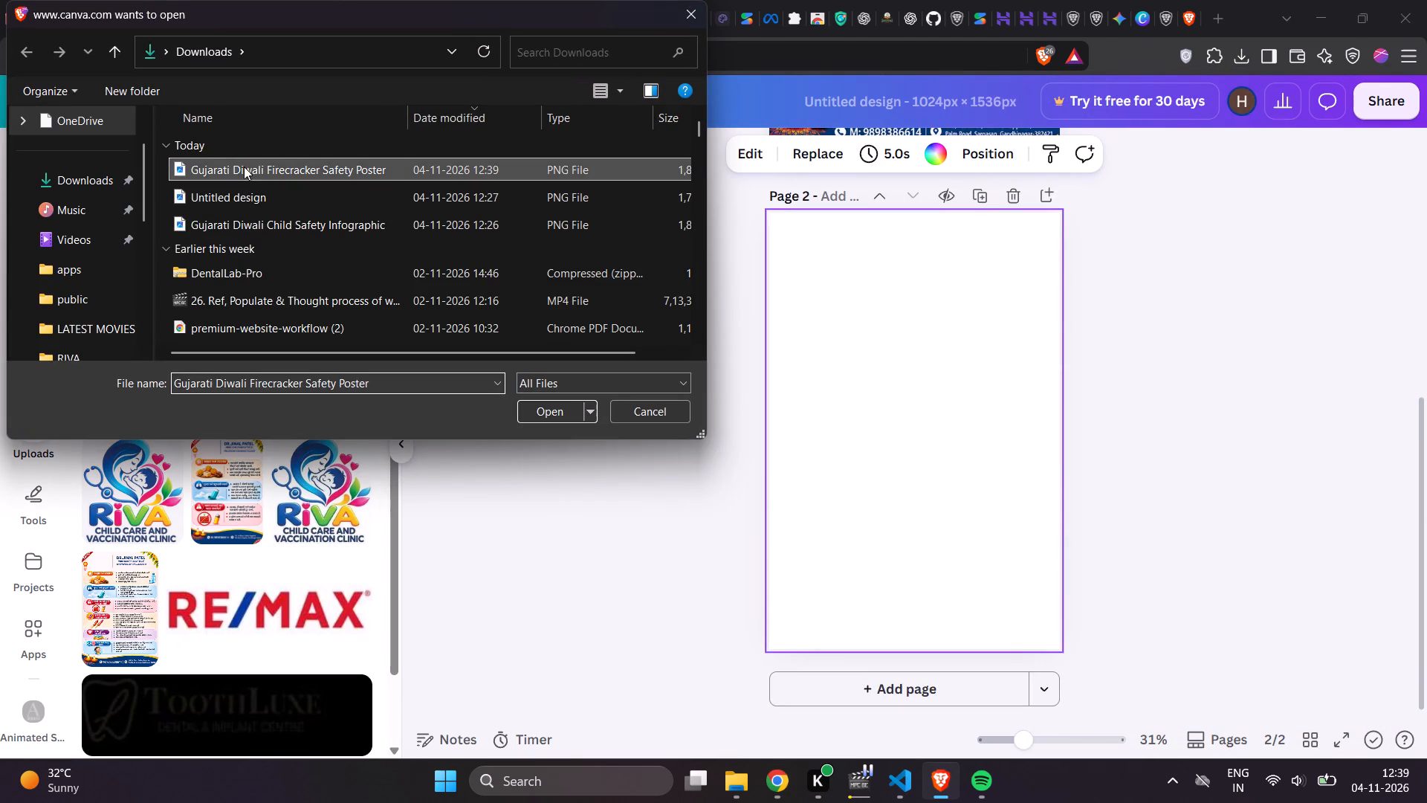
left_click(577, 410)
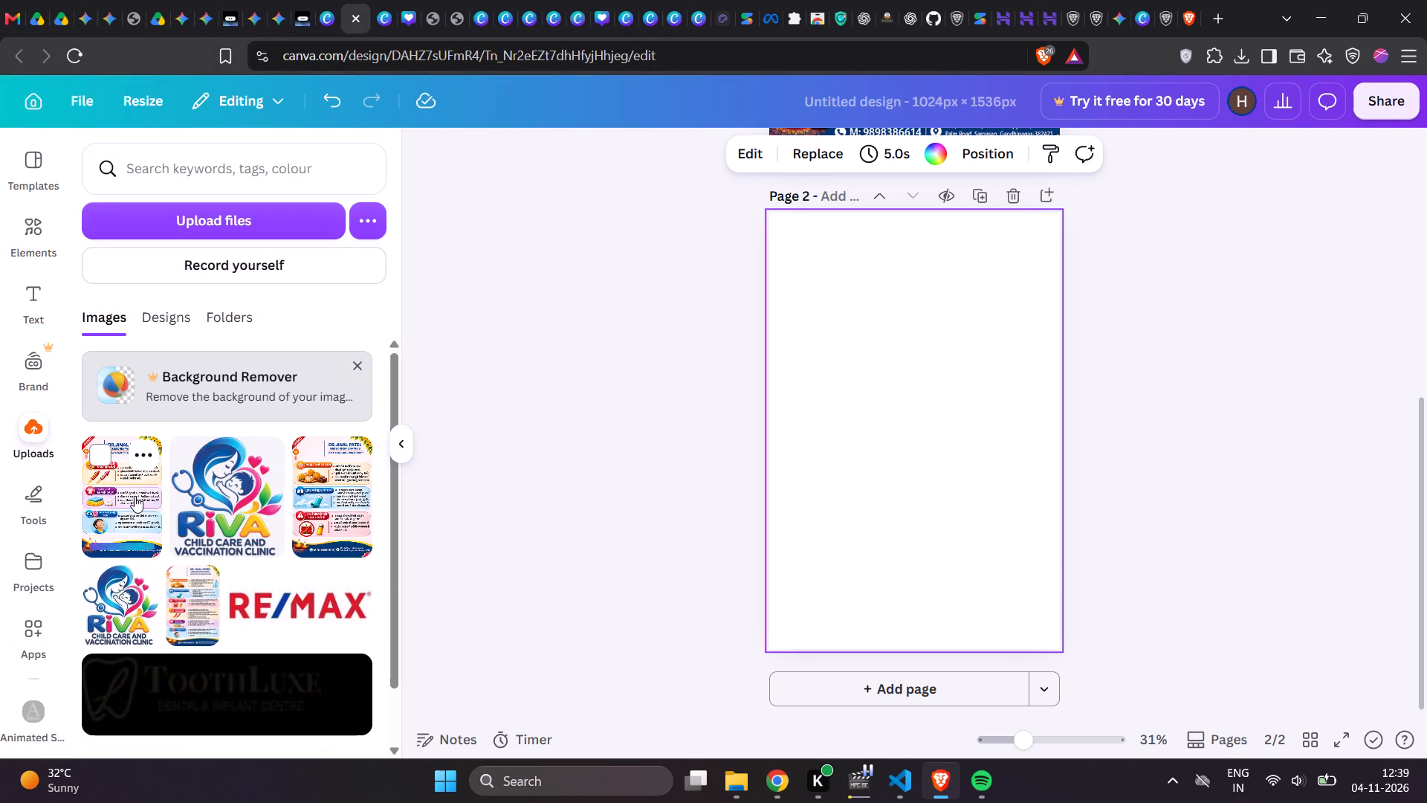
double_click(135, 496)
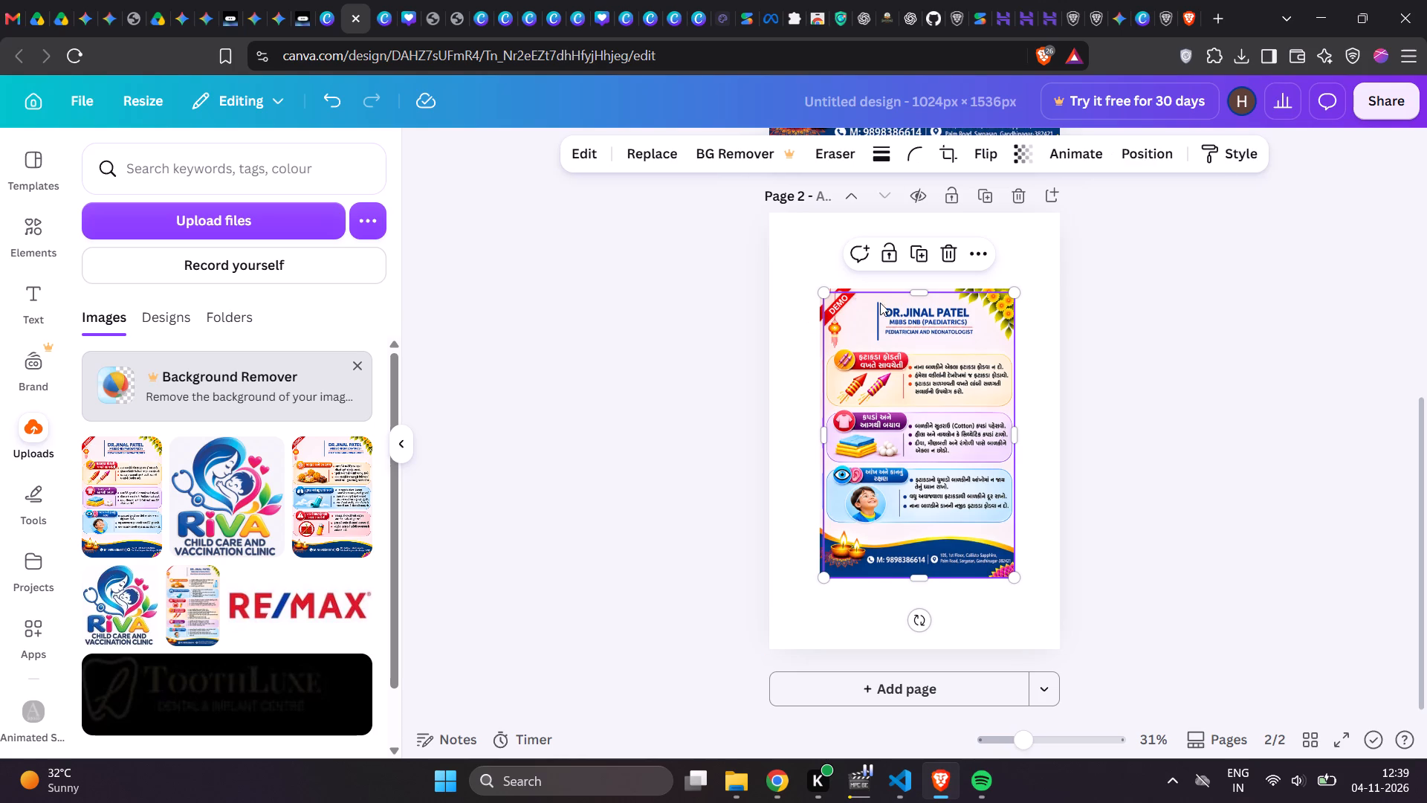
Delete the duplicate poster image on page 2, then align and enlarge the remaining one to fill the page.
left_click_drag(822, 288, 749, 249)
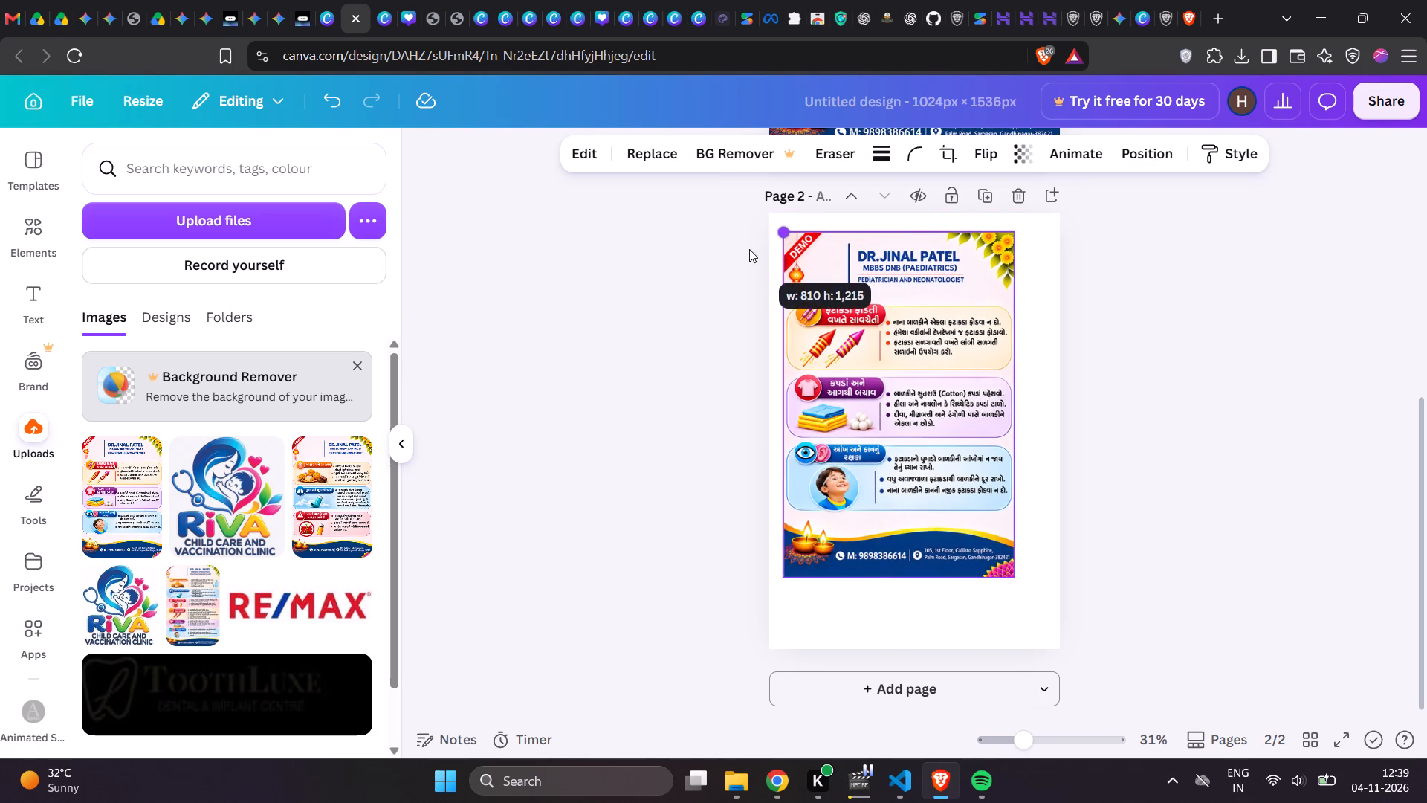
left_click_drag(936, 474, 1047, 486)
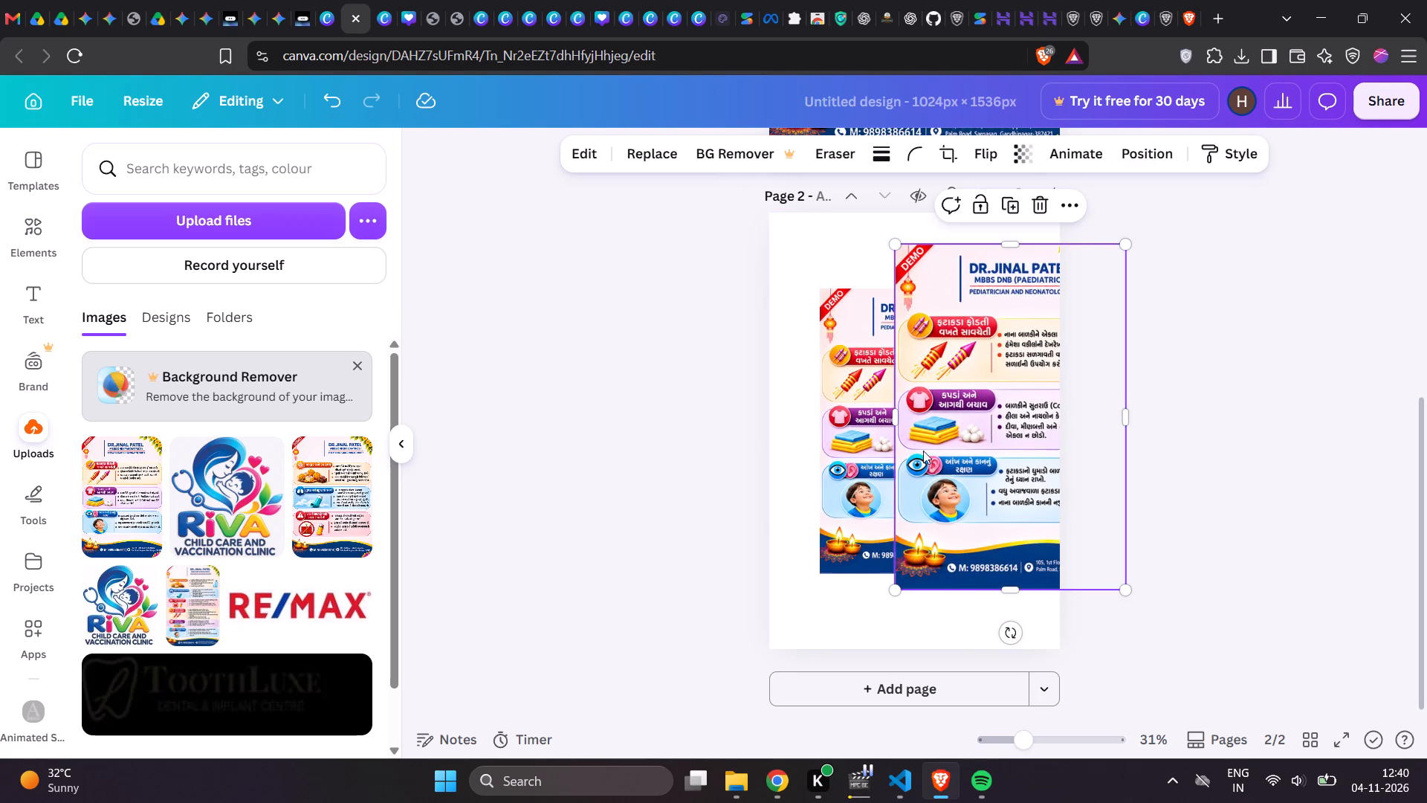
left_click(867, 436)
key("BackSpace")
left_click(994, 407)
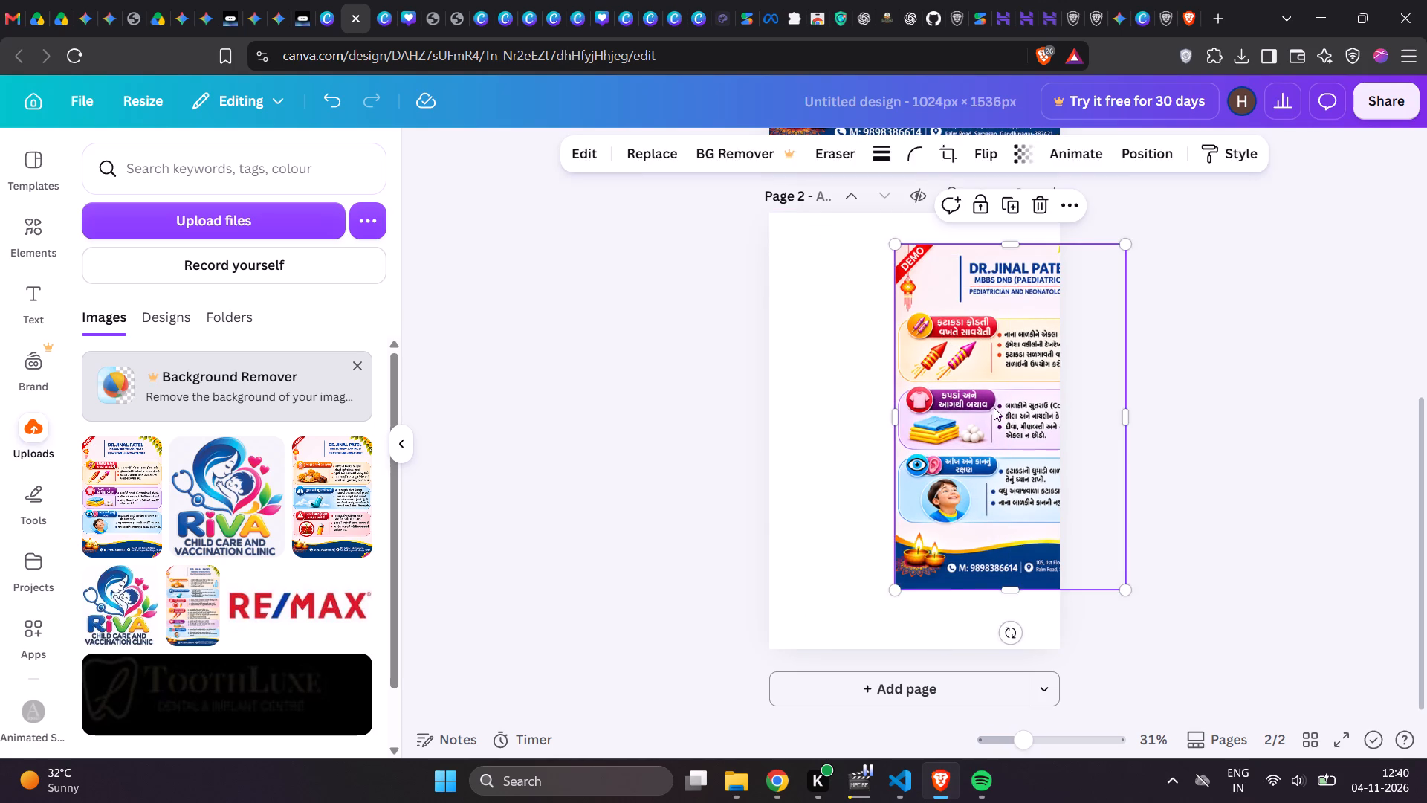
left_click_drag(994, 407, 869, 377)
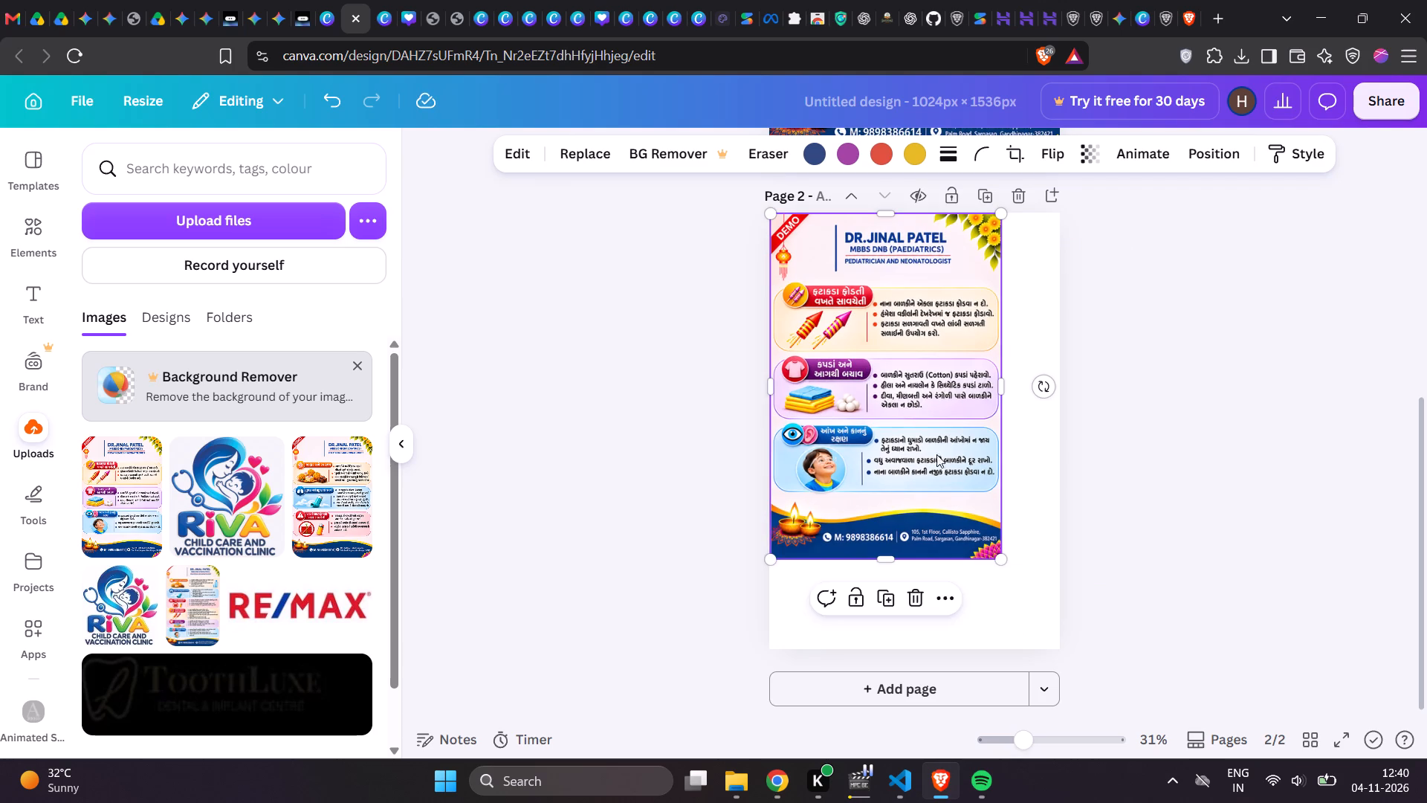
left_click_drag(1003, 564, 1048, 652)
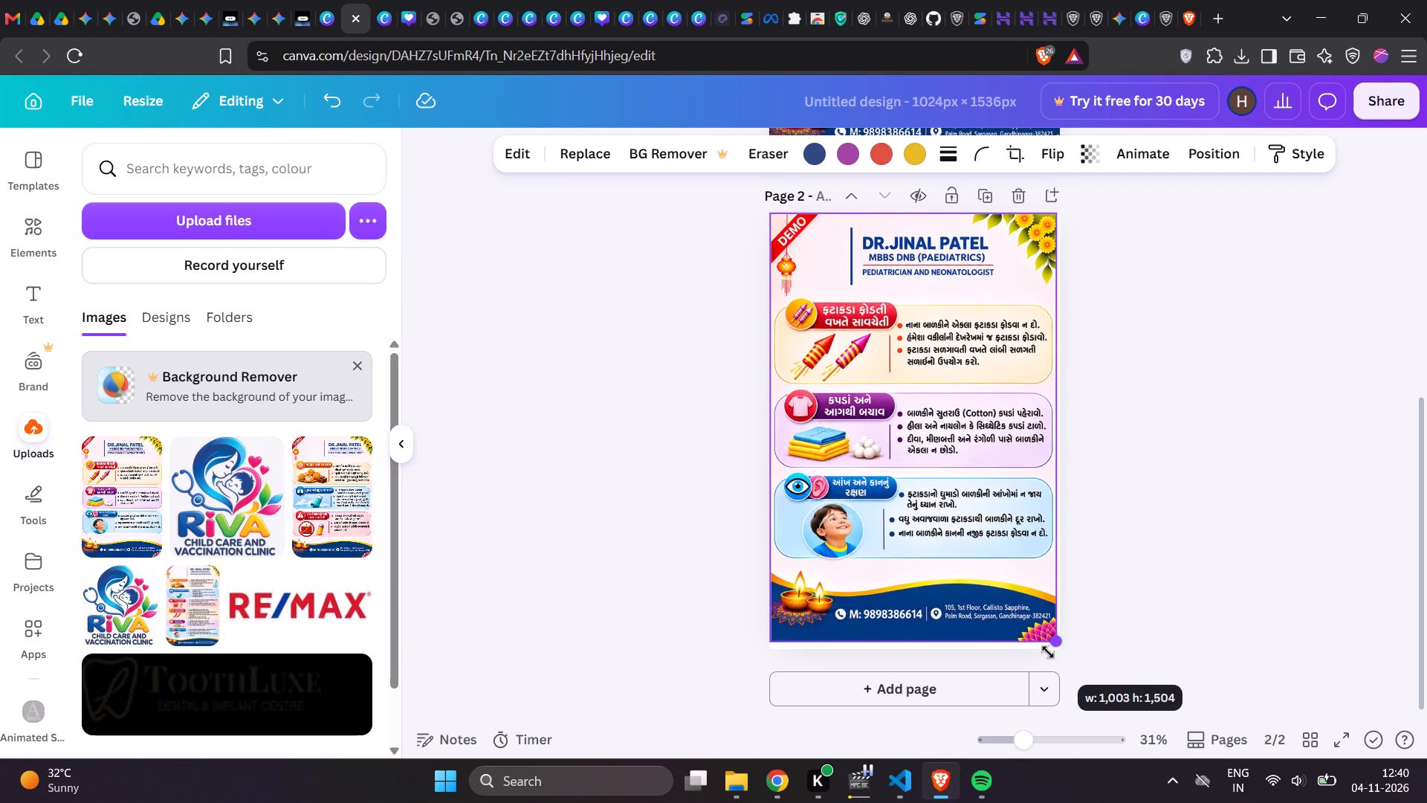
left_click_drag(1048, 652, 1049, 656)
left_click(560, 473)
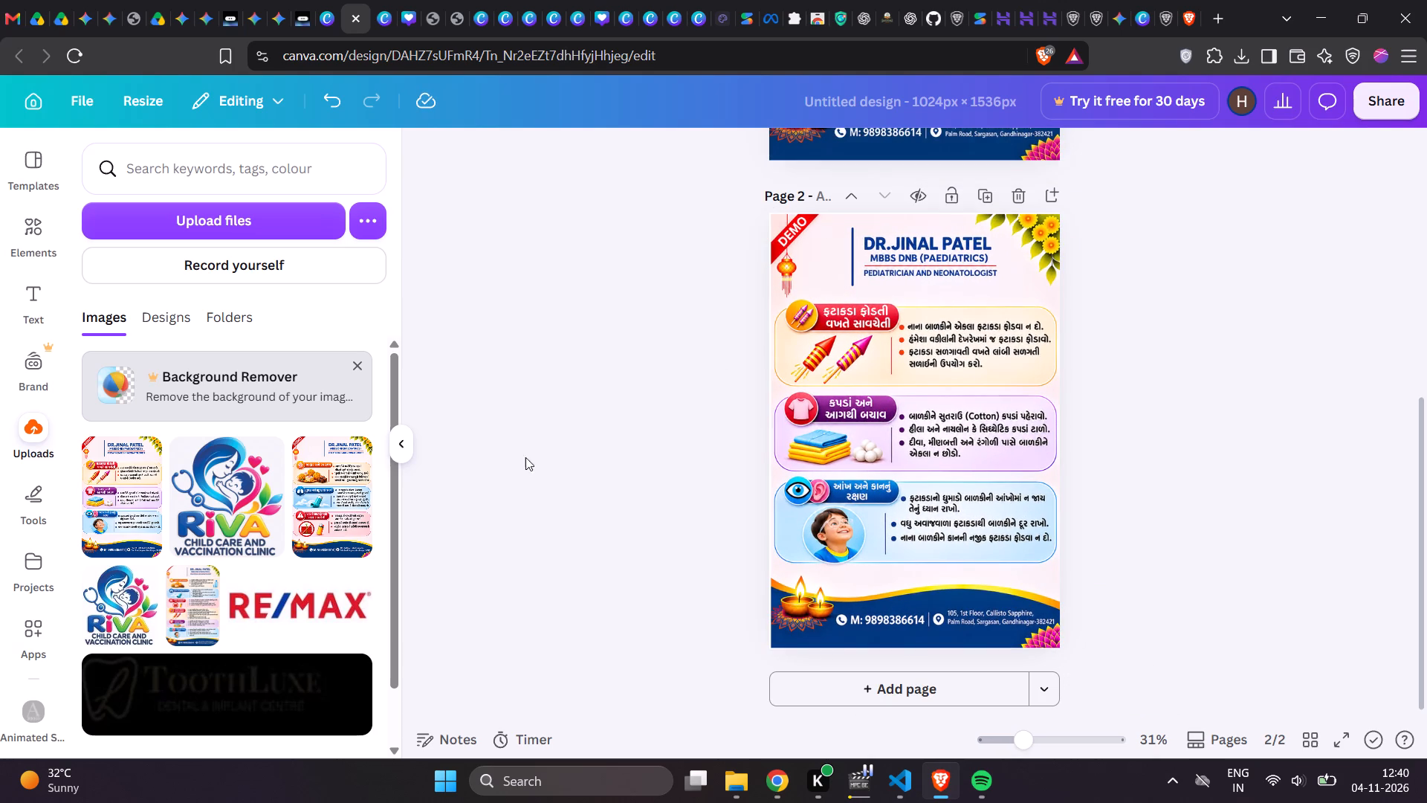
Add the RIVA clinic logo to page 2 and compare its header's logo space with page 1.
left_click(214, 479)
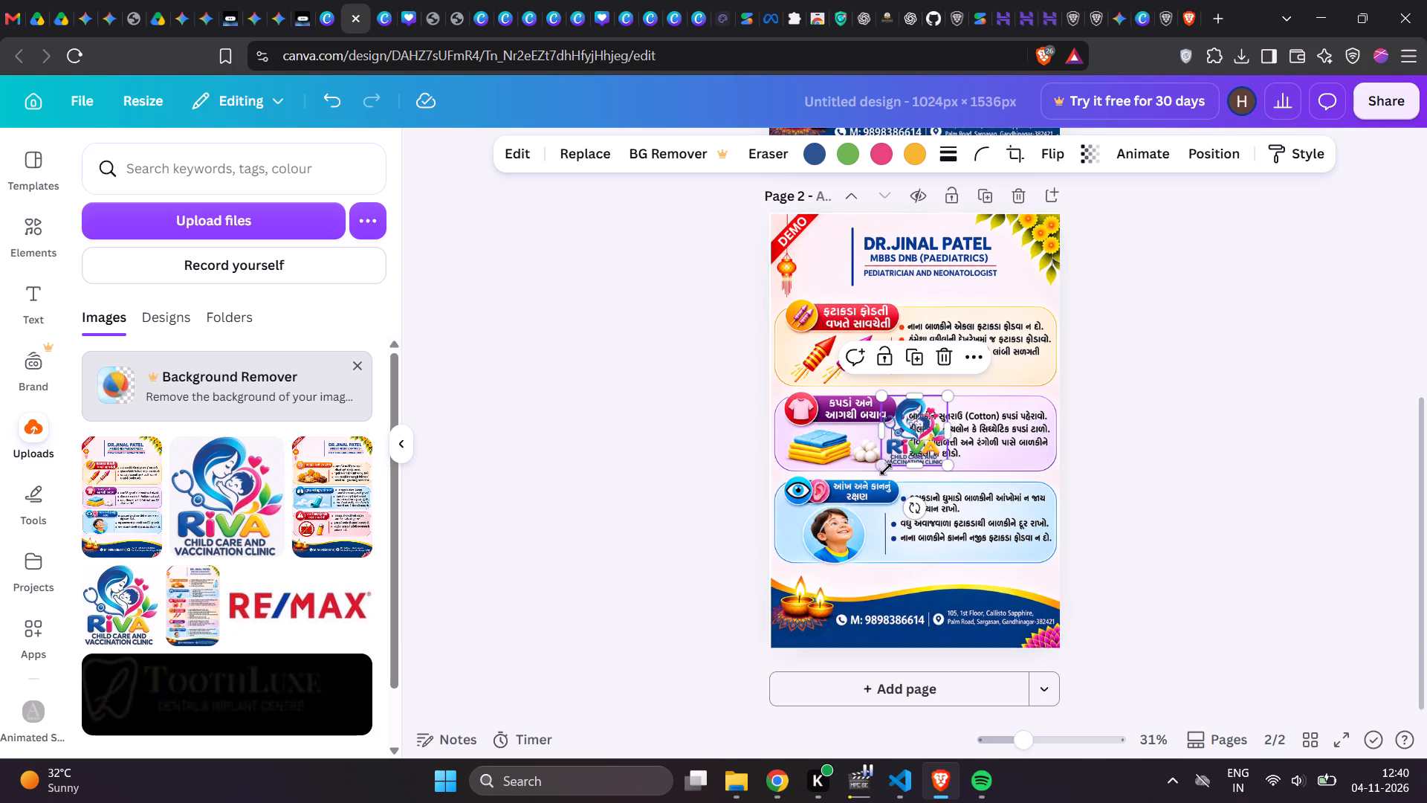
scroll(732, 380, "up", 8)
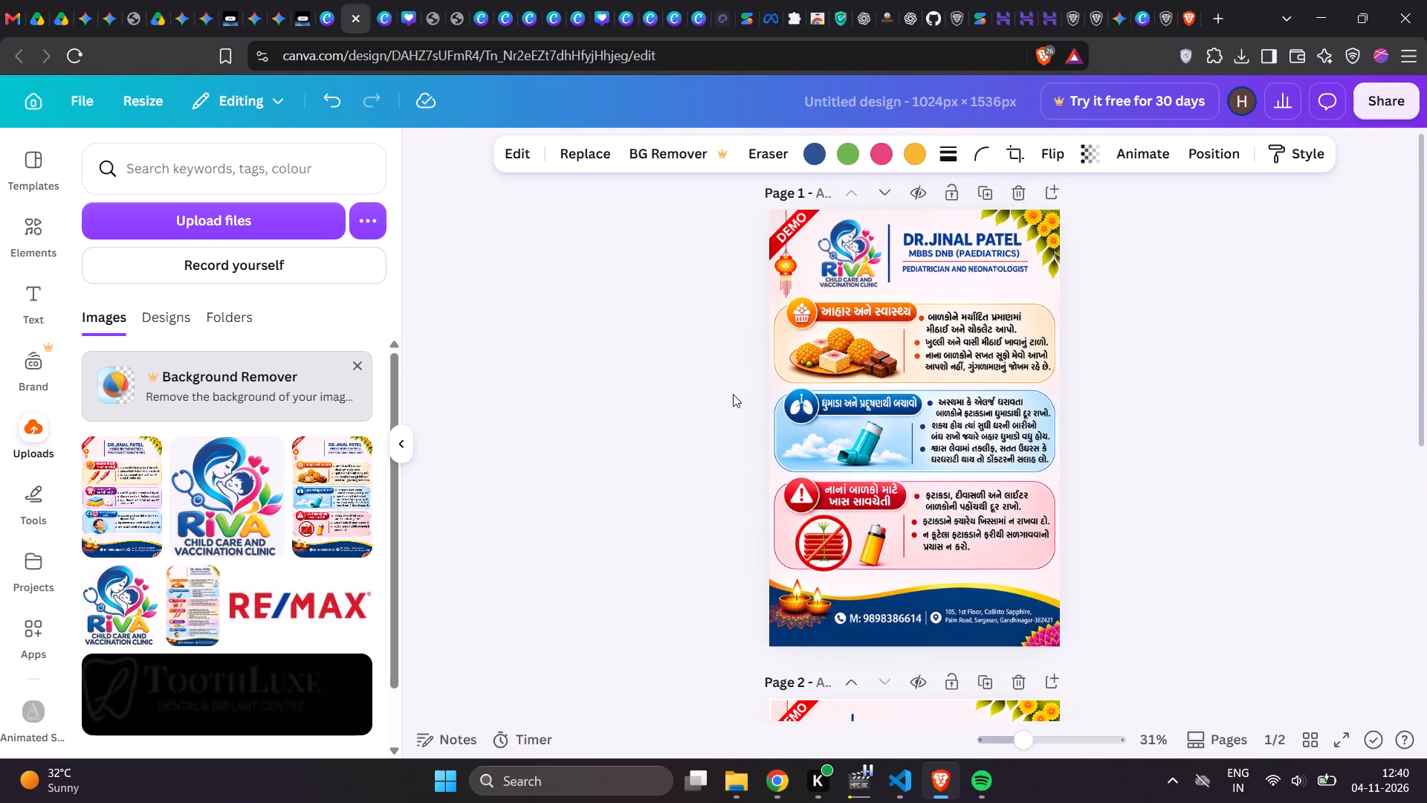
scroll(734, 397, "down", 2)
scroll(739, 406, "up", 3)
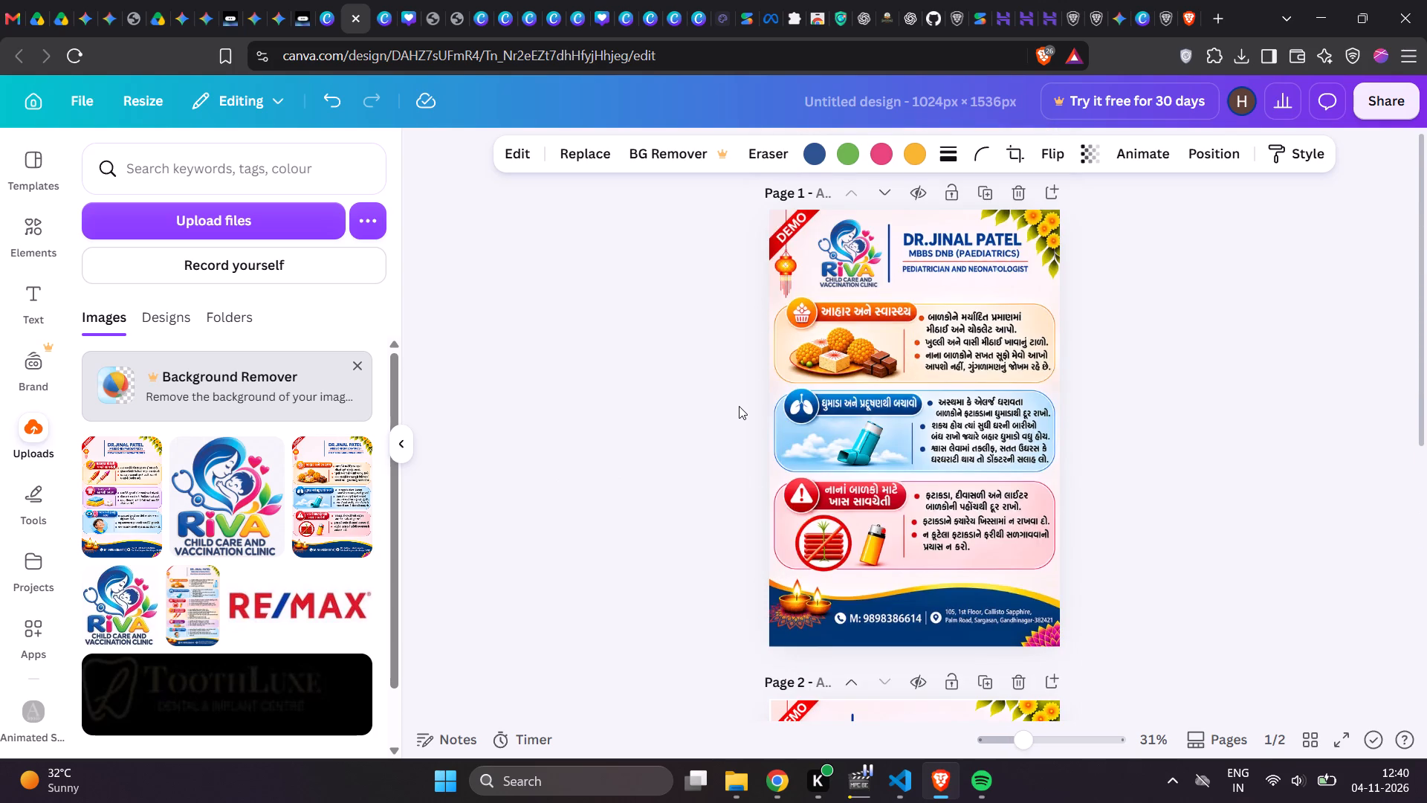
scroll(739, 406, "down", 1)
scroll(740, 407, "up", 2)
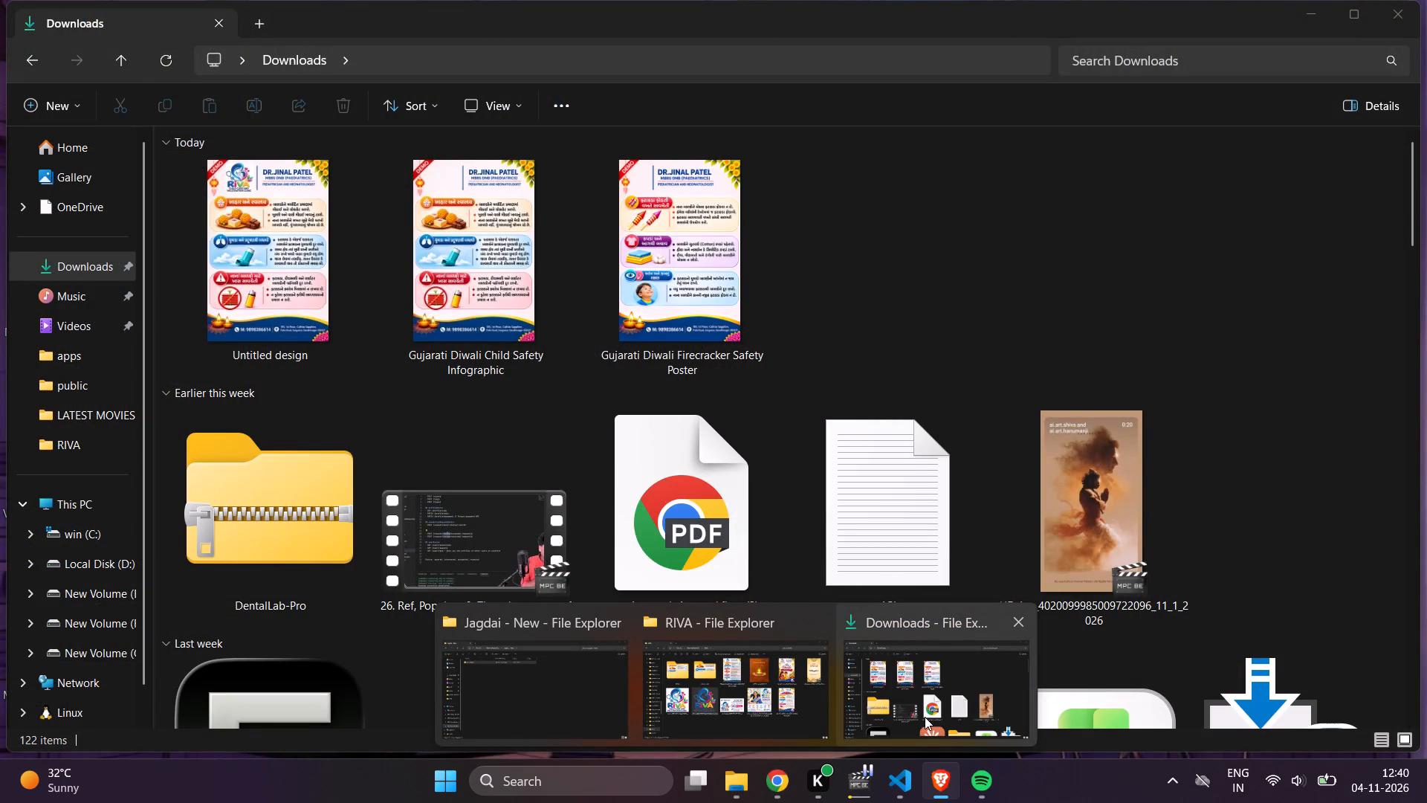
left_click(939, 704)
left_click(491, 197)
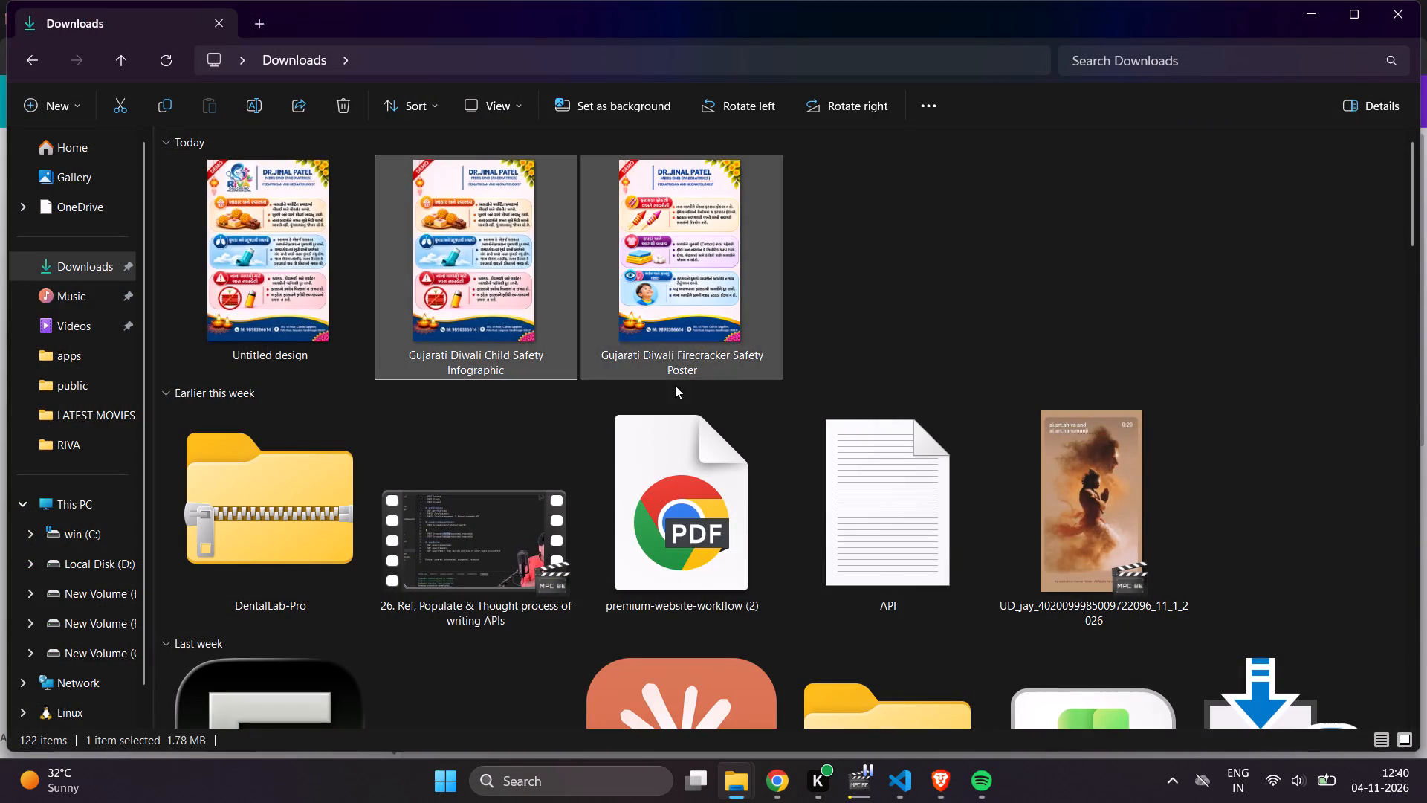
key("ctrl+c")
left_click(511, 686)
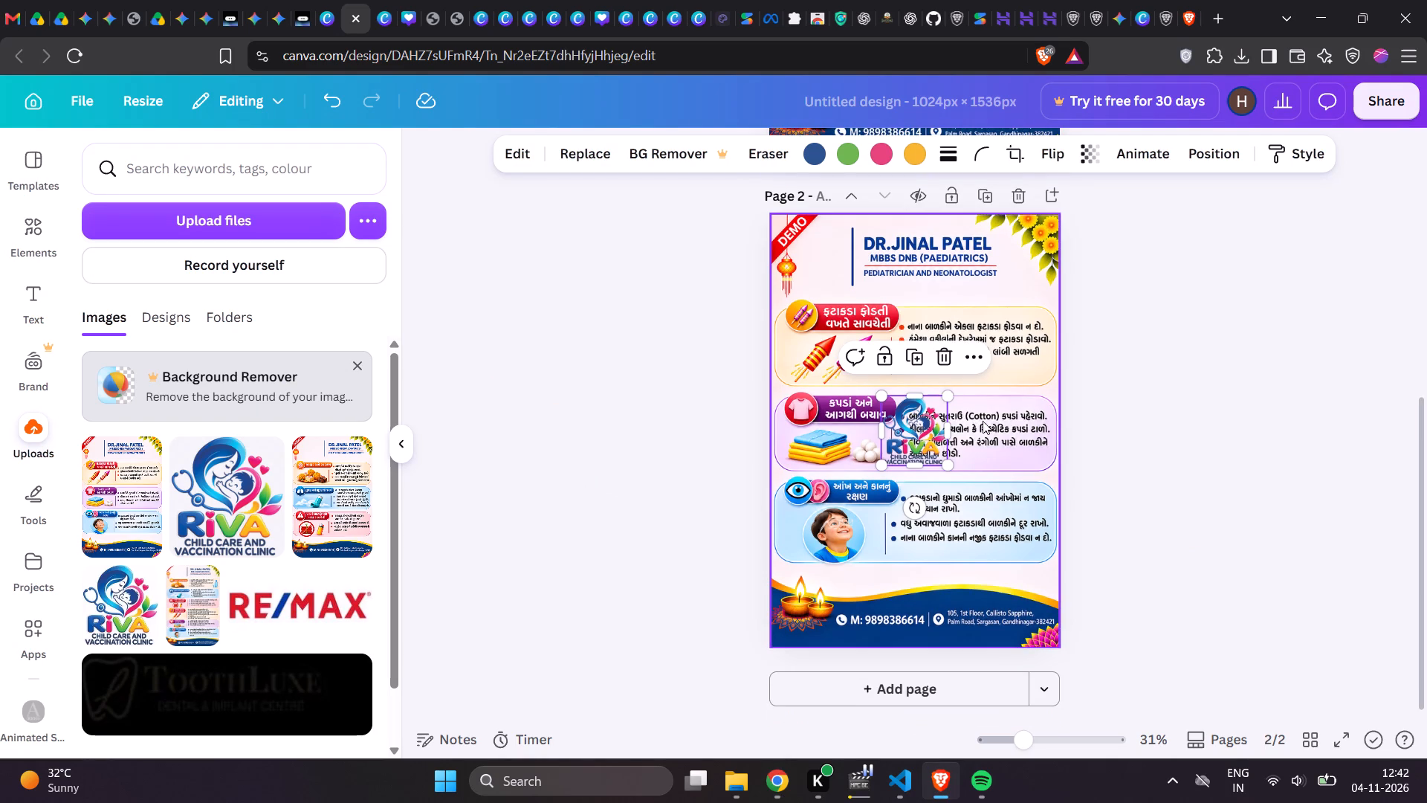
left_click(1033, 425)
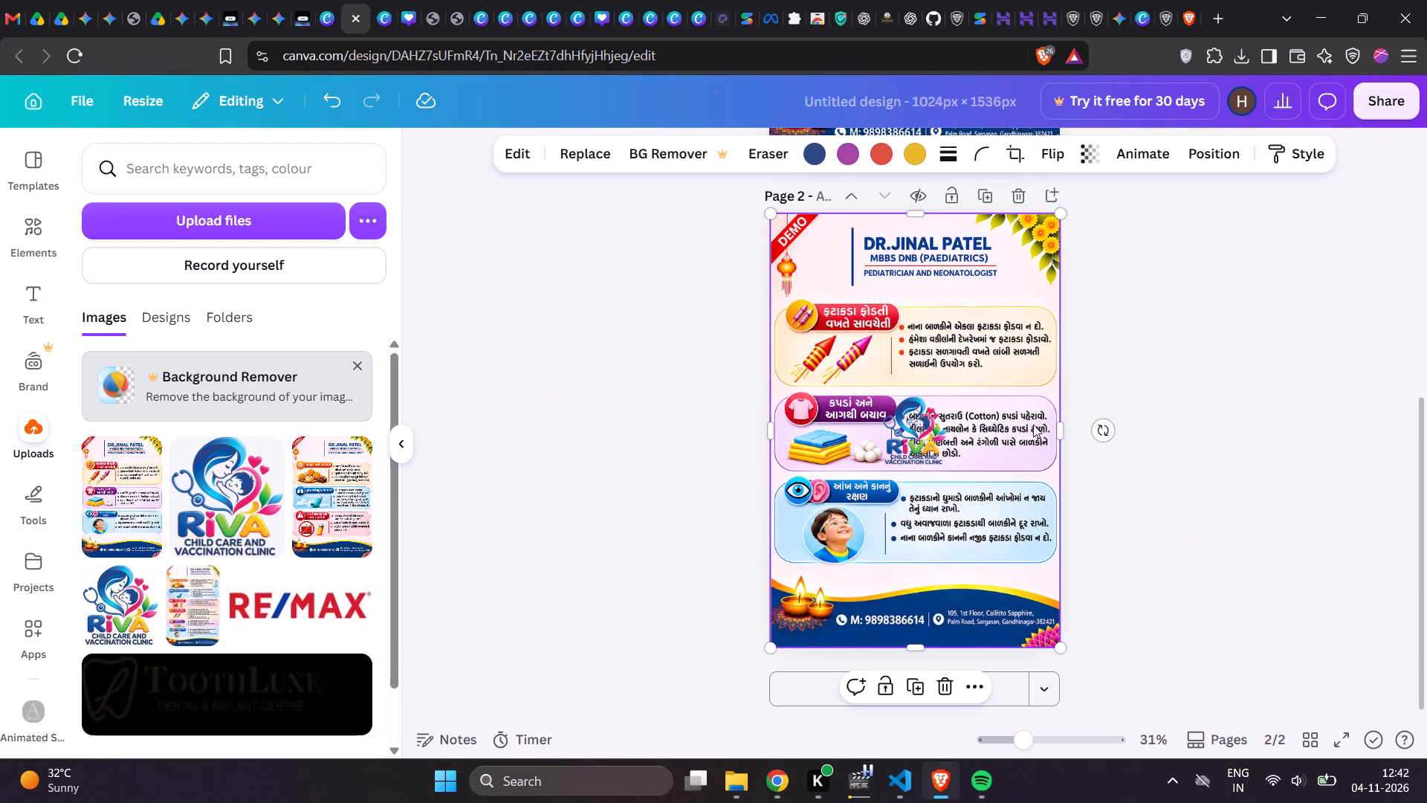
key("BackSpace")
Upload "Diwali Child Safety Infographic in Gujarati" from Downloads and place it on page 2.
left_click(199, 203)
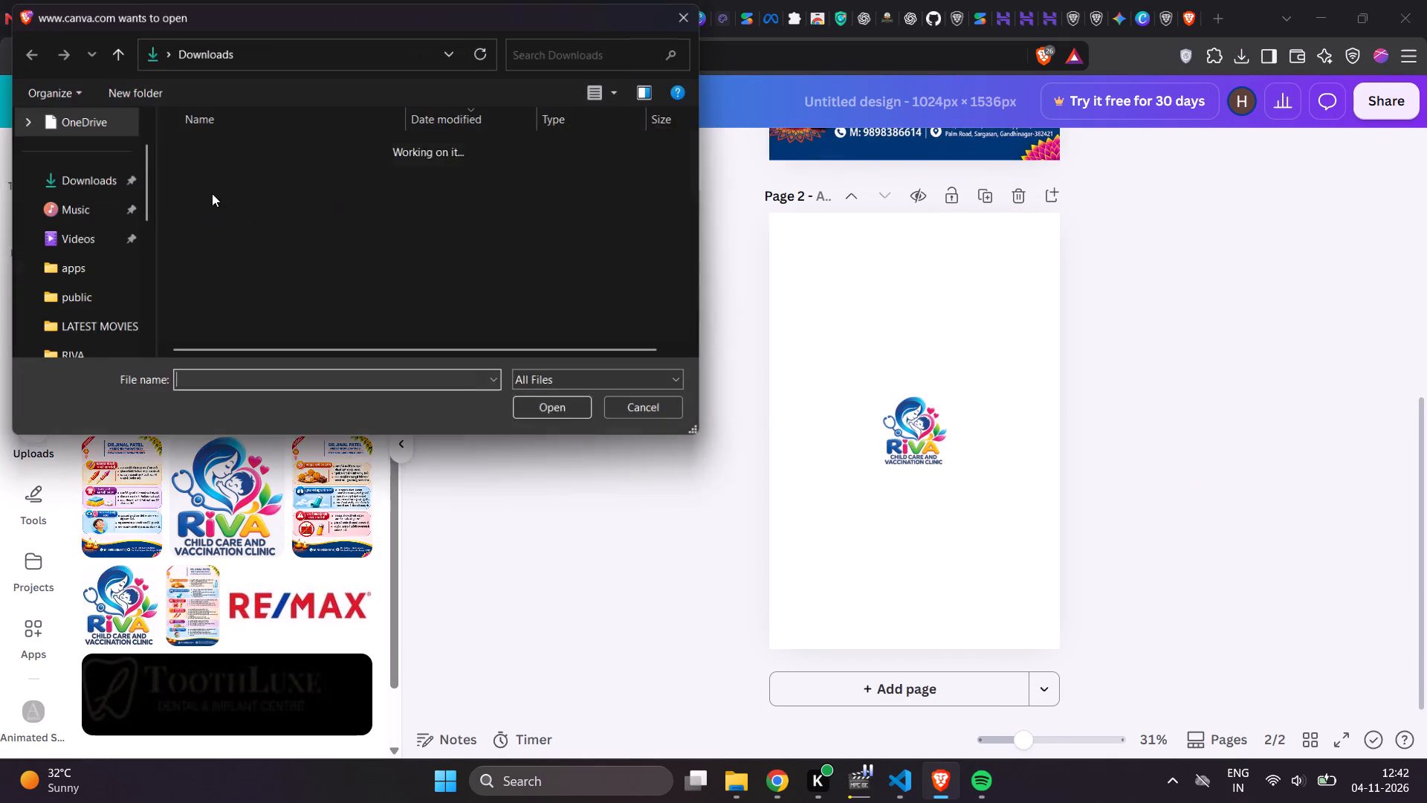
left_click(237, 167)
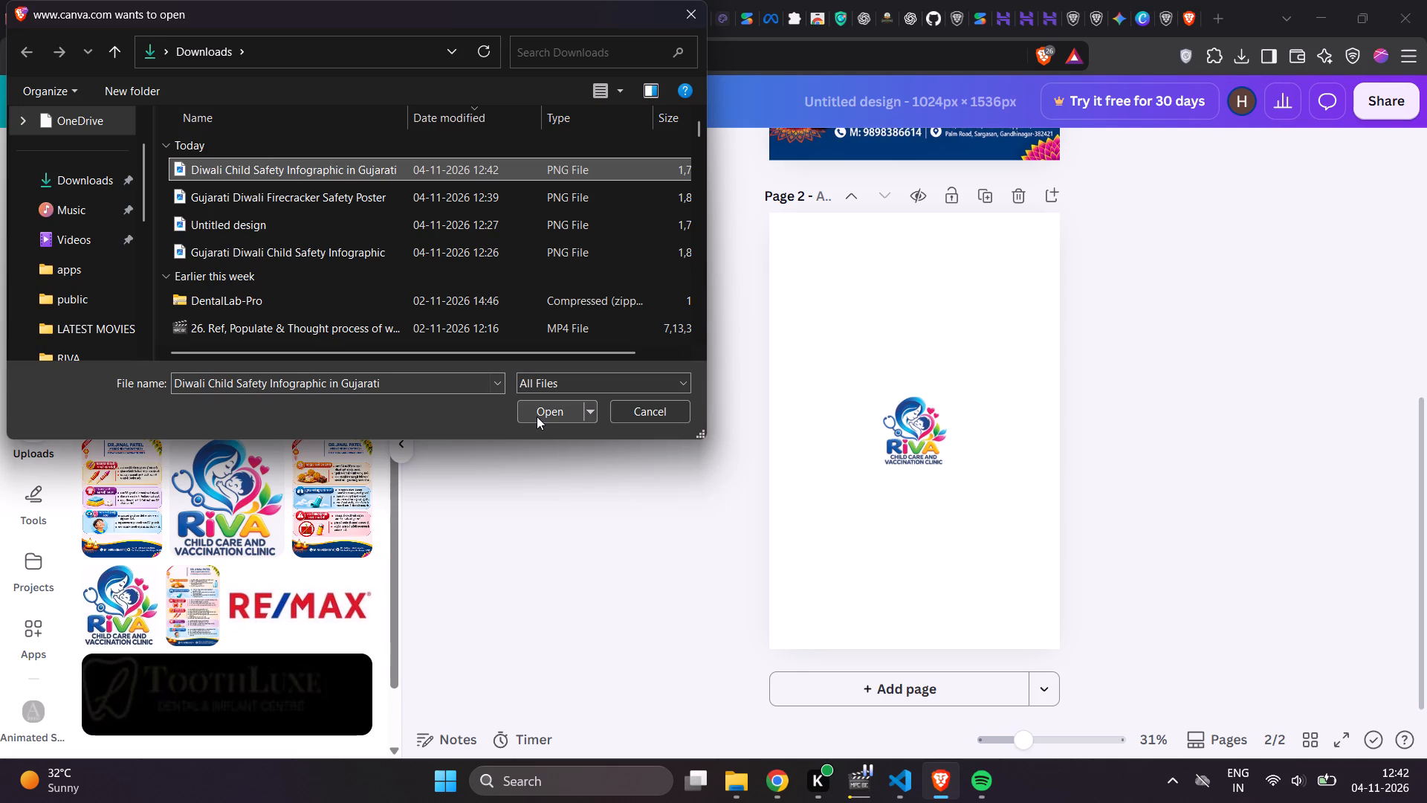
left_click(537, 416)
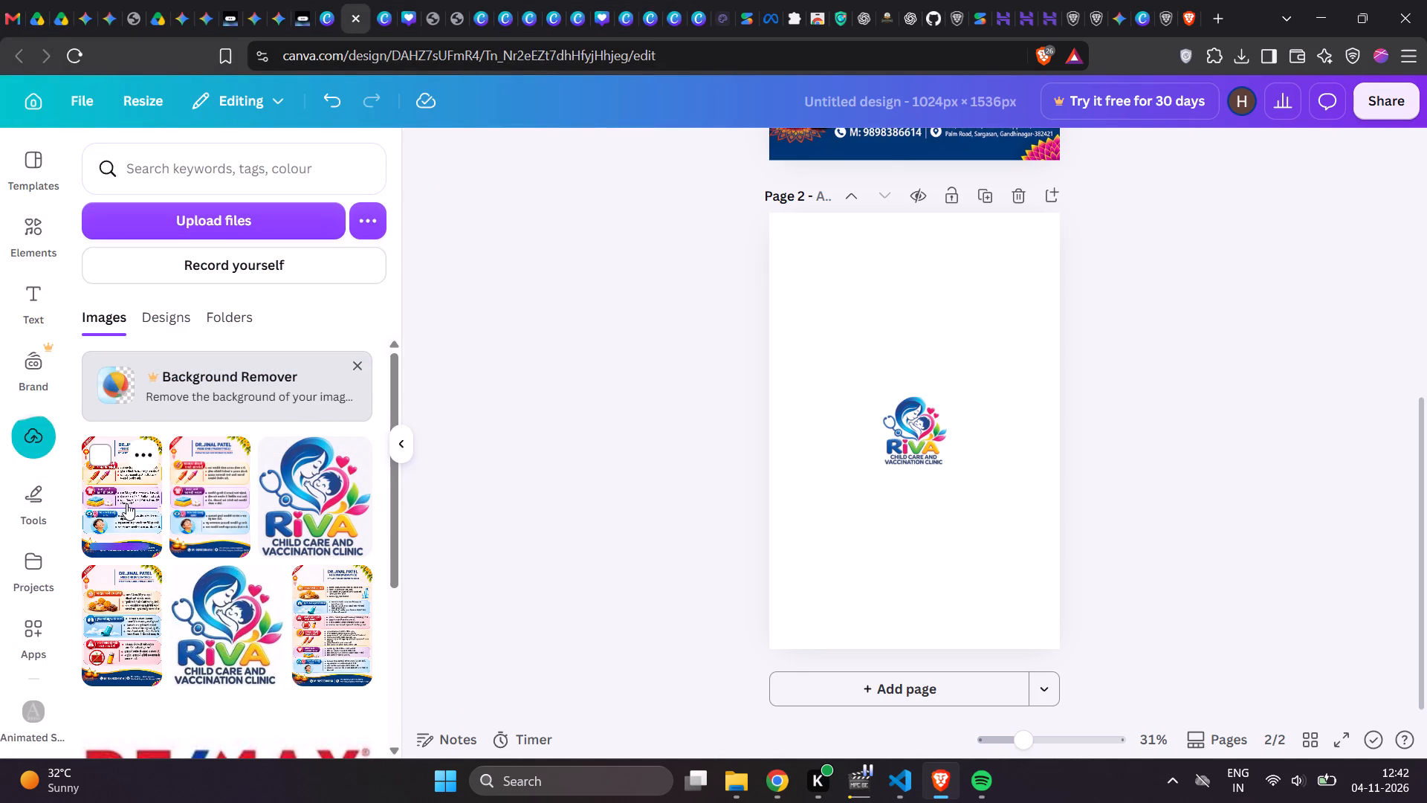
left_click(126, 503)
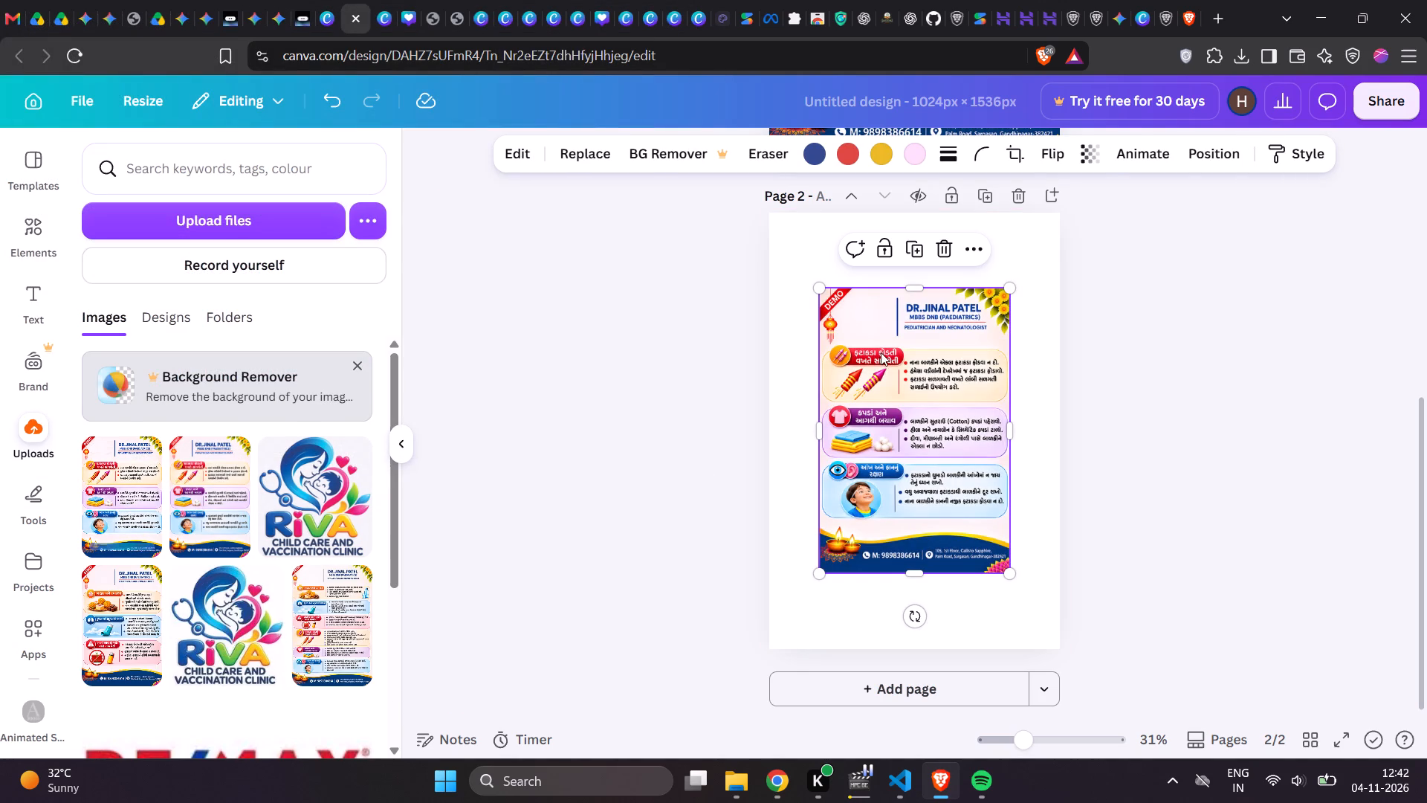
Send the new poster image behind the RIVA logo on page 2.
right_click(864, 327)
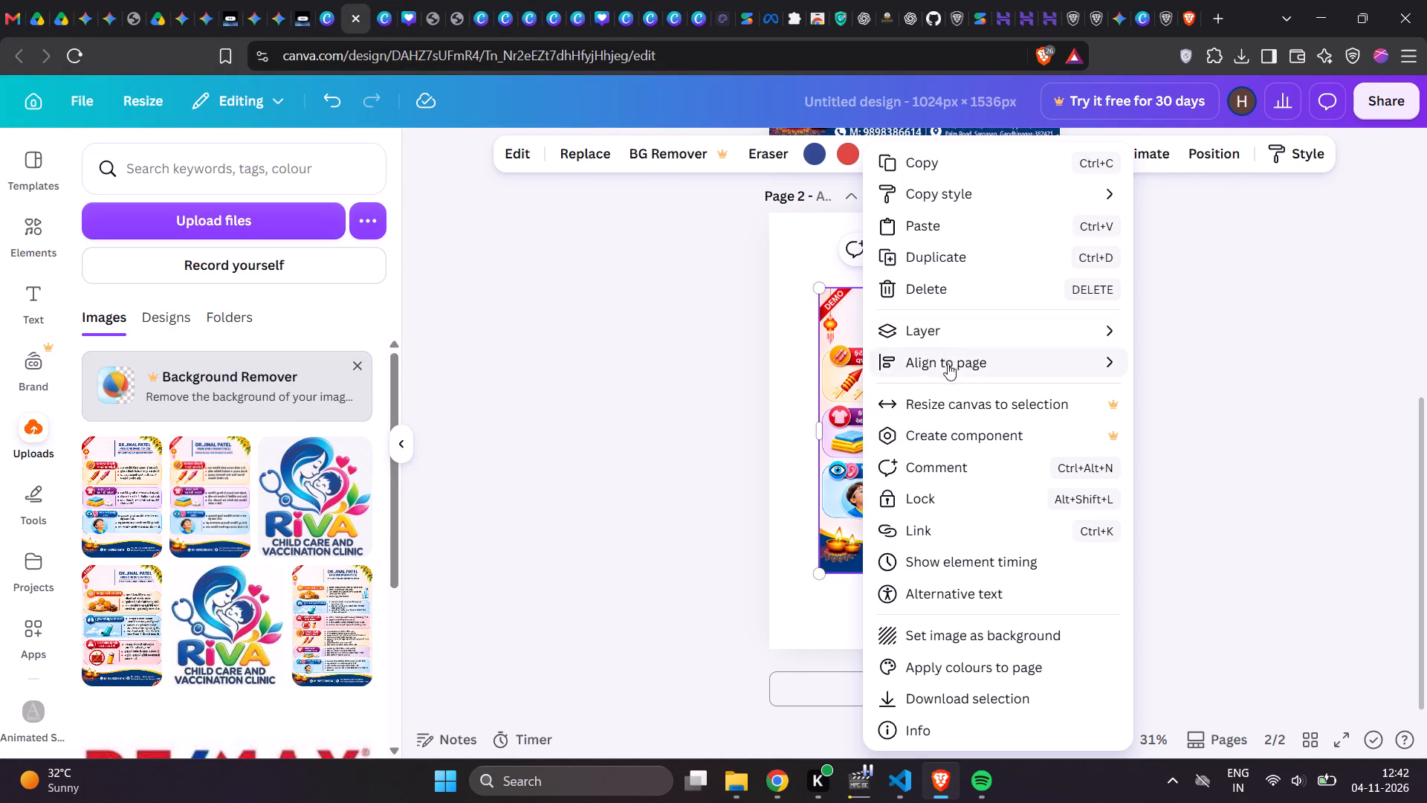
left_click(1200, 402)
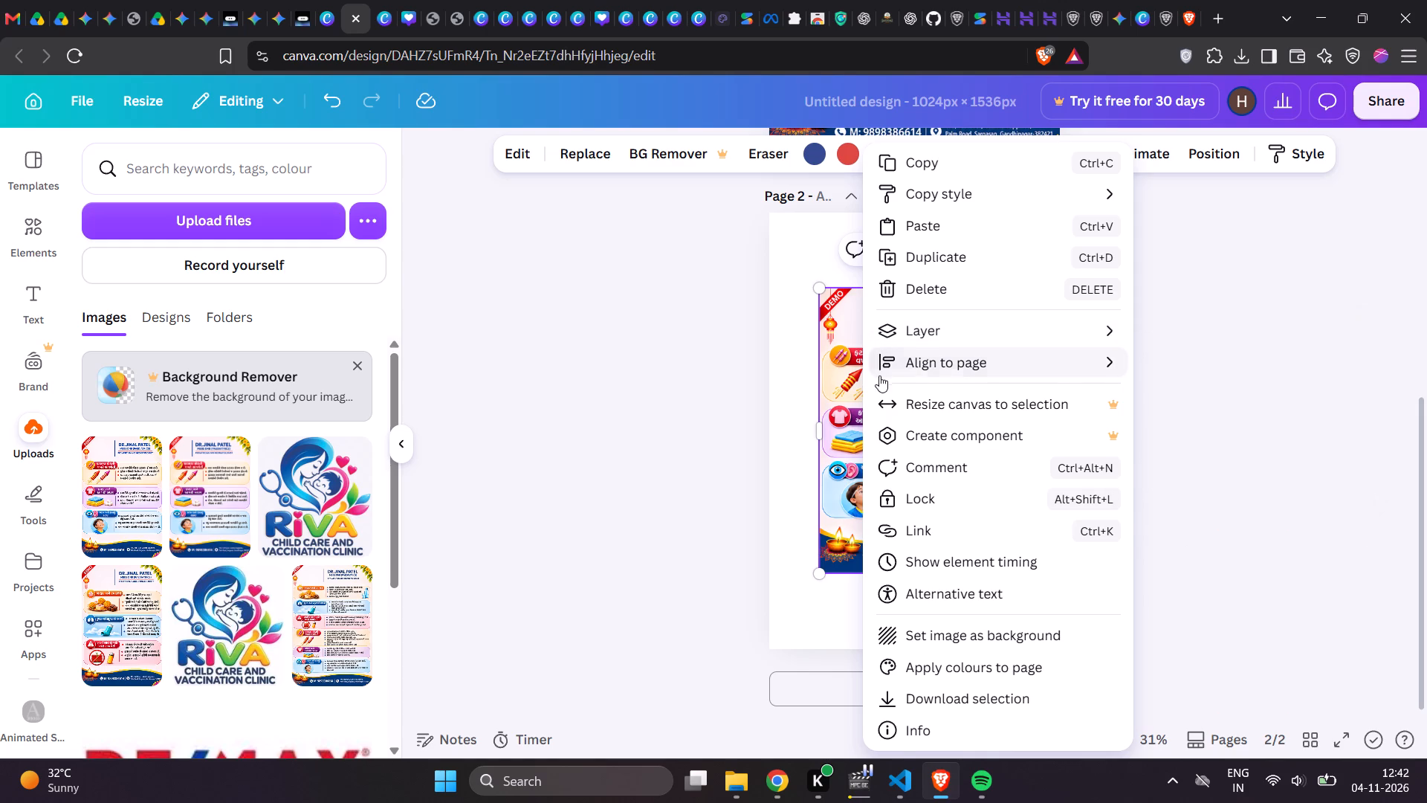
left_click(1209, 390)
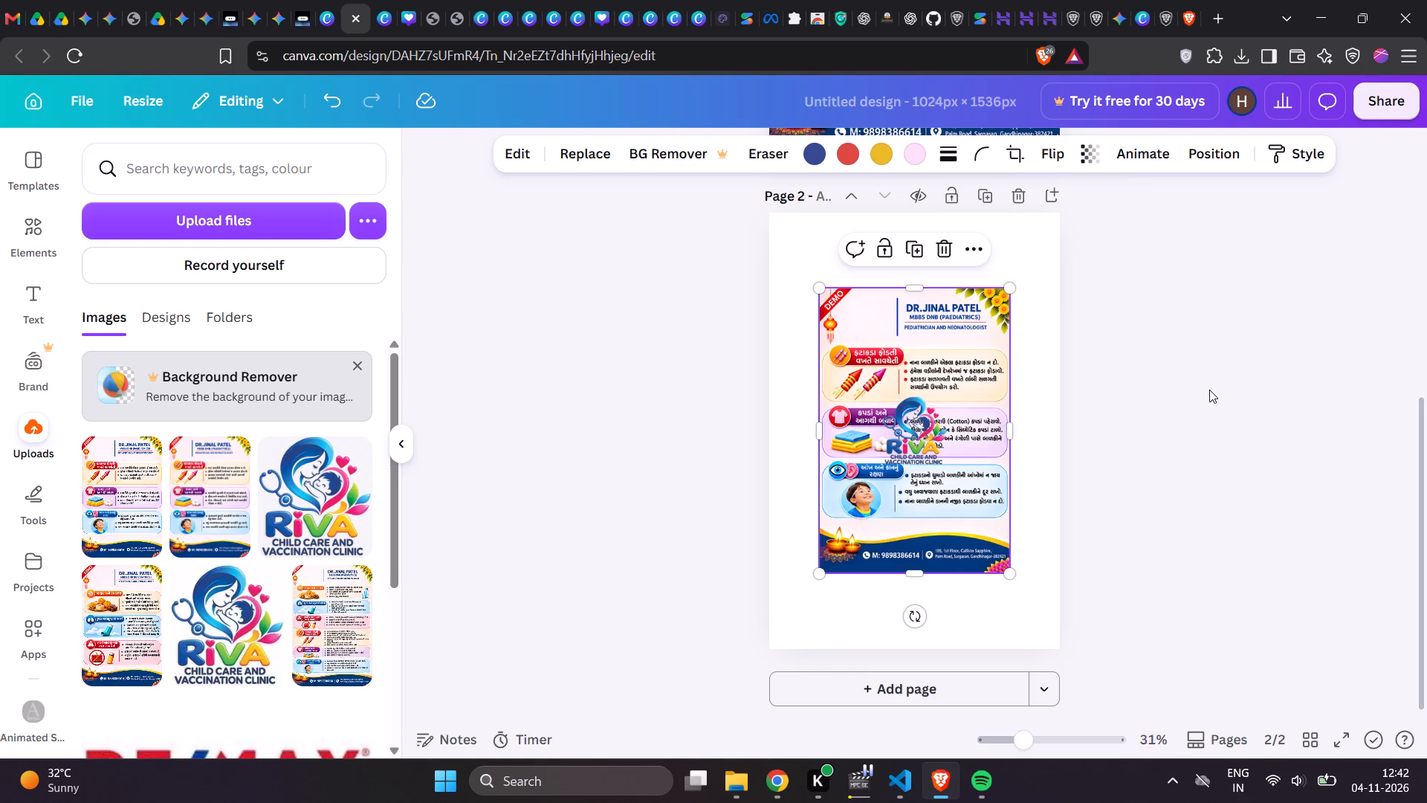
Enlarge the poster image from its opposite corners until it fills all of page 2.
left_click_drag(819, 290, 761, 226)
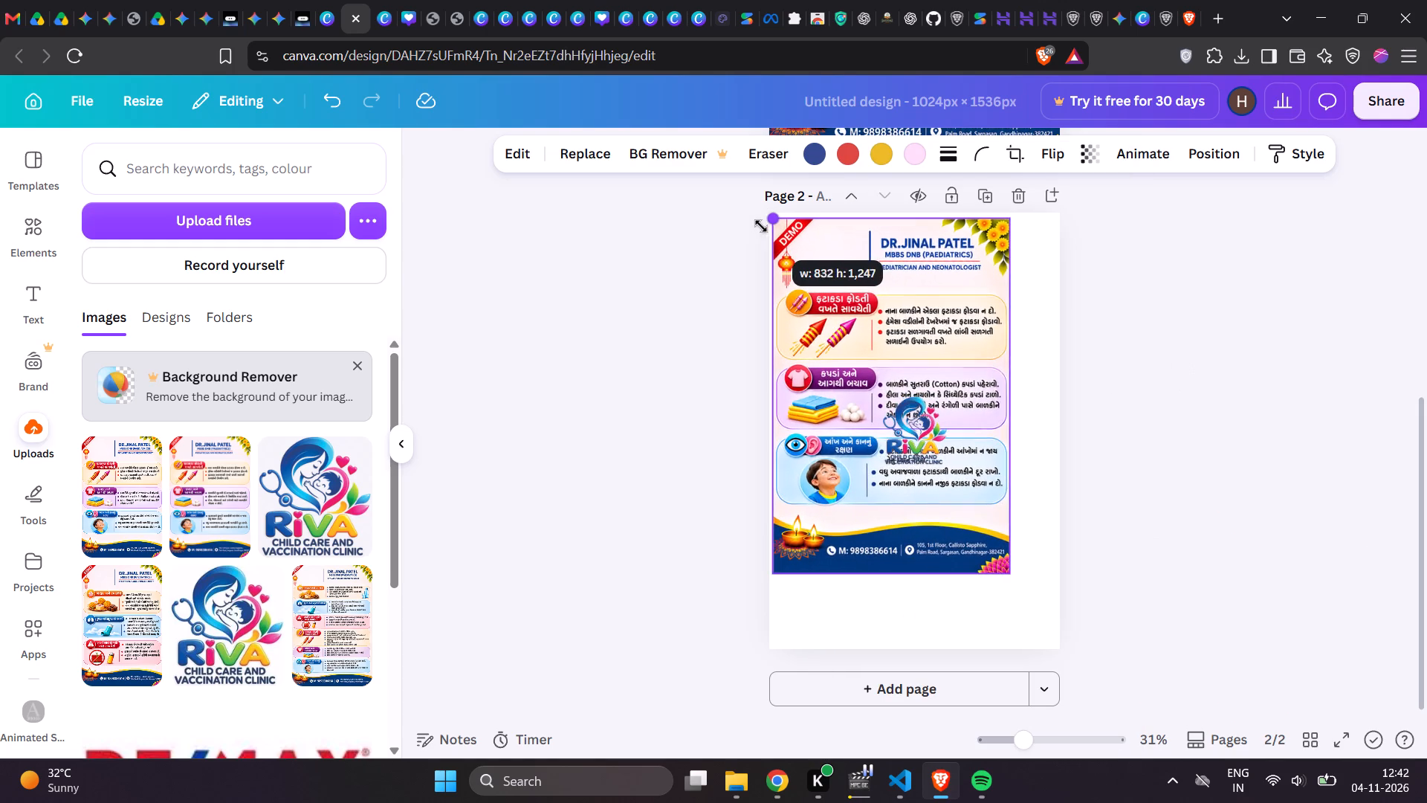
left_click_drag(761, 226, 760, 225)
left_click_drag(1007, 570, 1010, 573)
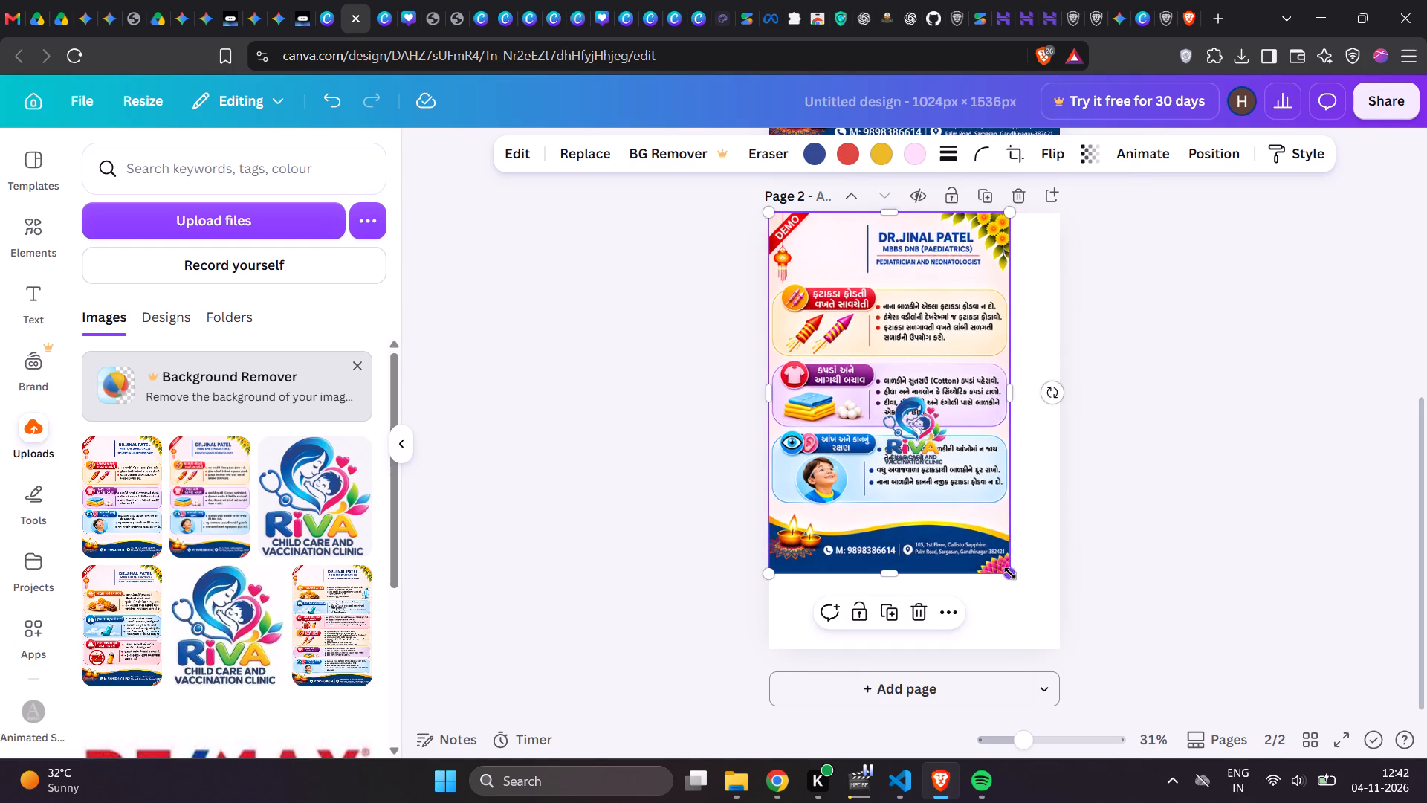
left_click_drag(1010, 573, 1049, 650)
left_click(1049, 650)
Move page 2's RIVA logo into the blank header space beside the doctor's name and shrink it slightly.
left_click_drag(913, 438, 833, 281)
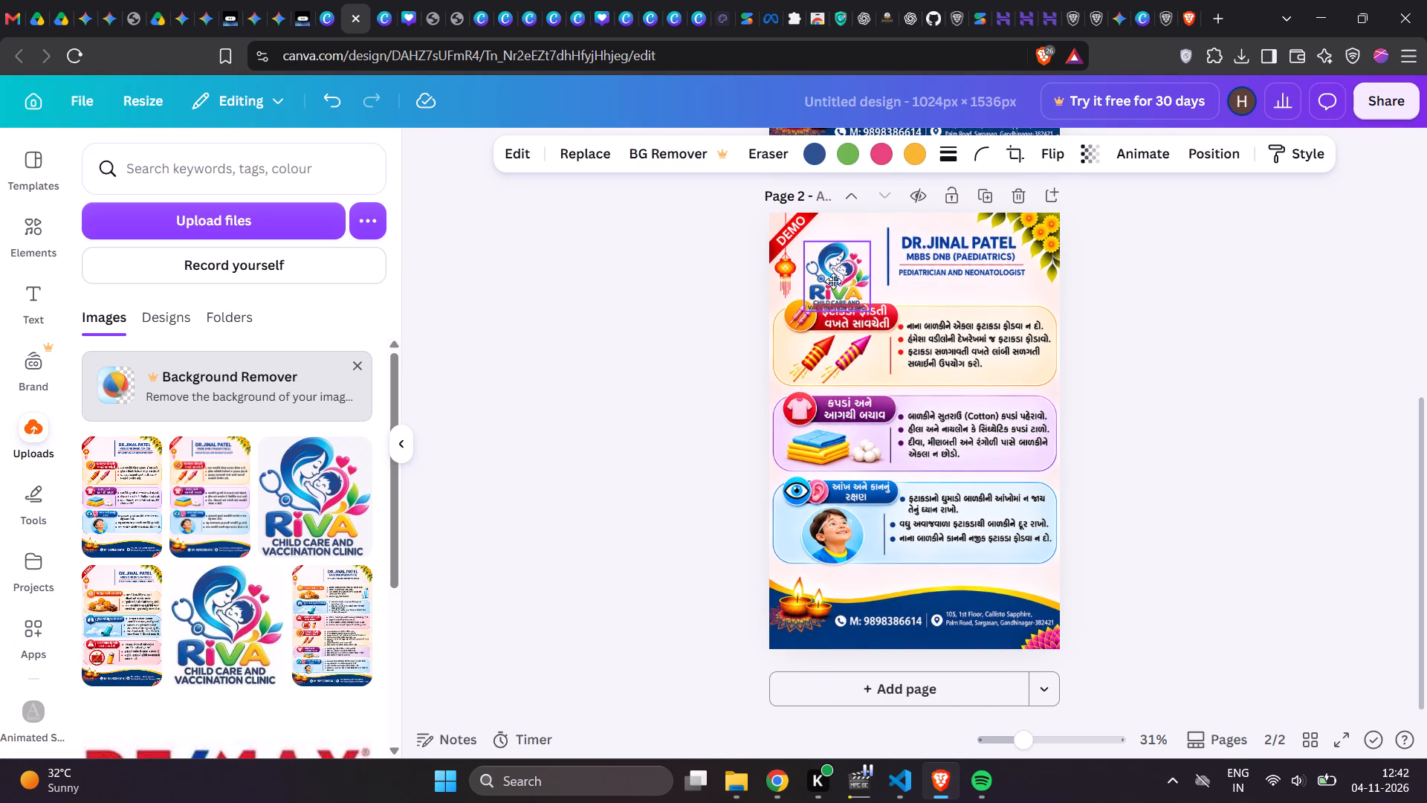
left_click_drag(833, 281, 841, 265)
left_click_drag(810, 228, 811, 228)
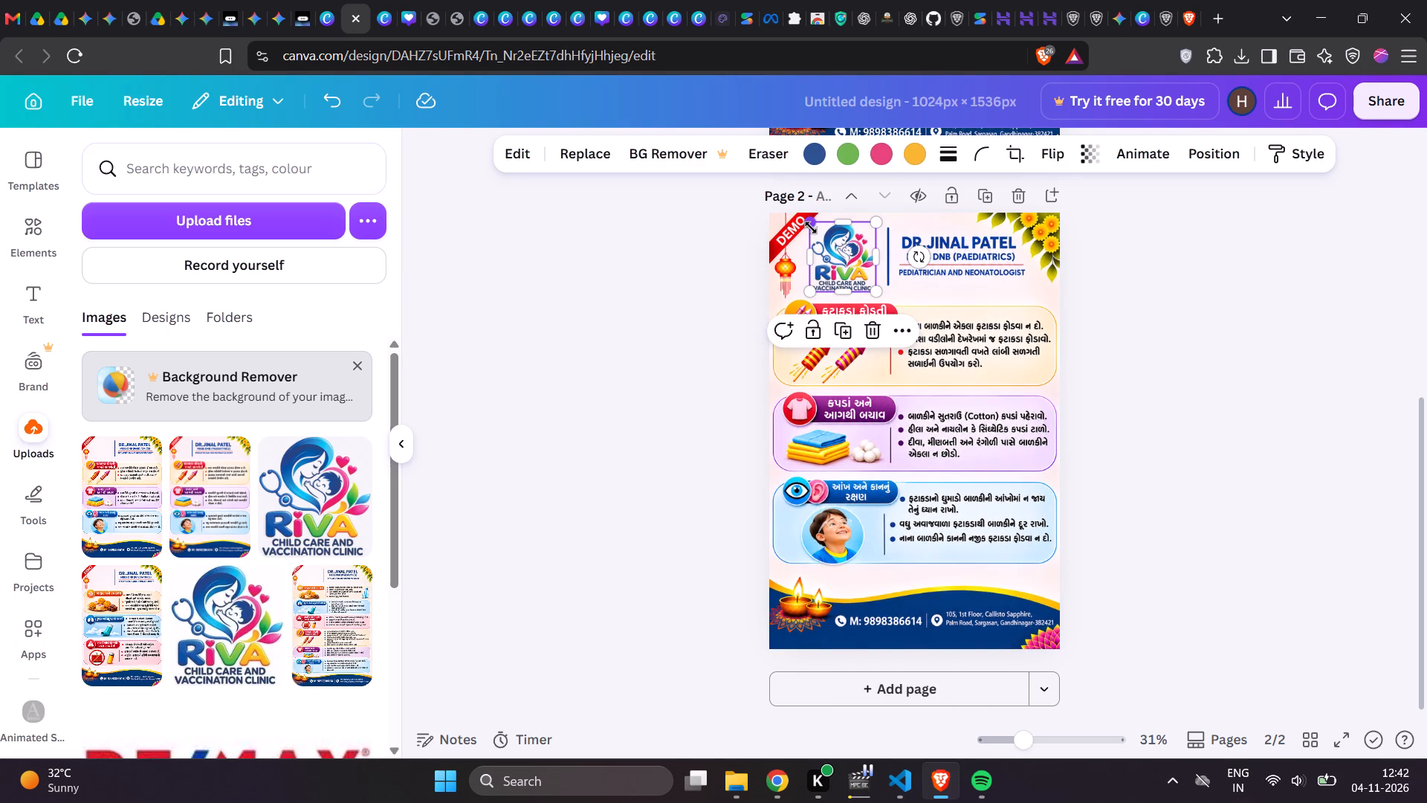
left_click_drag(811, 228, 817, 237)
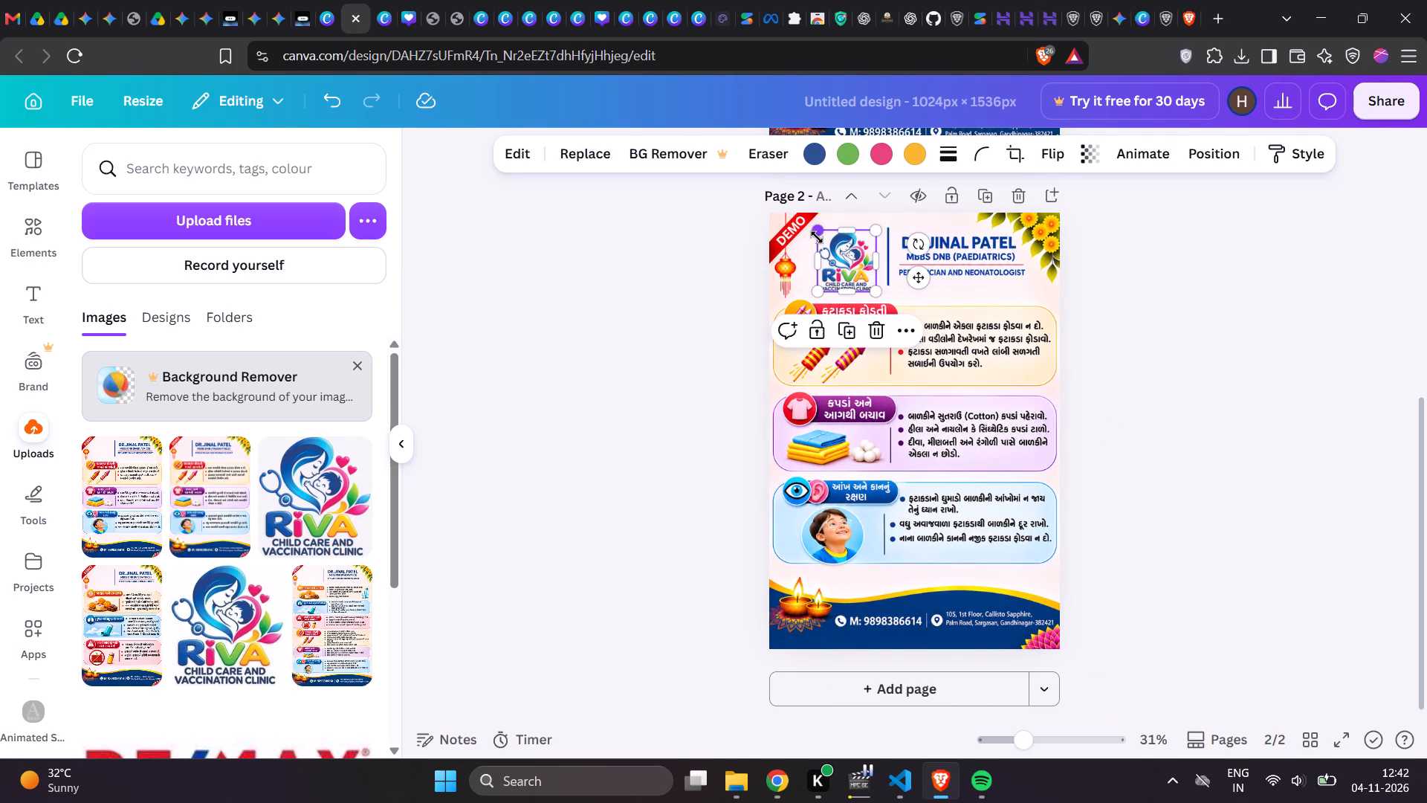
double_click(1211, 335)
Replace the RIVA logo on page 2 with a copy of page 1's logo in the same header position.
scroll(1146, 348, "up", 6)
left_click(855, 254)
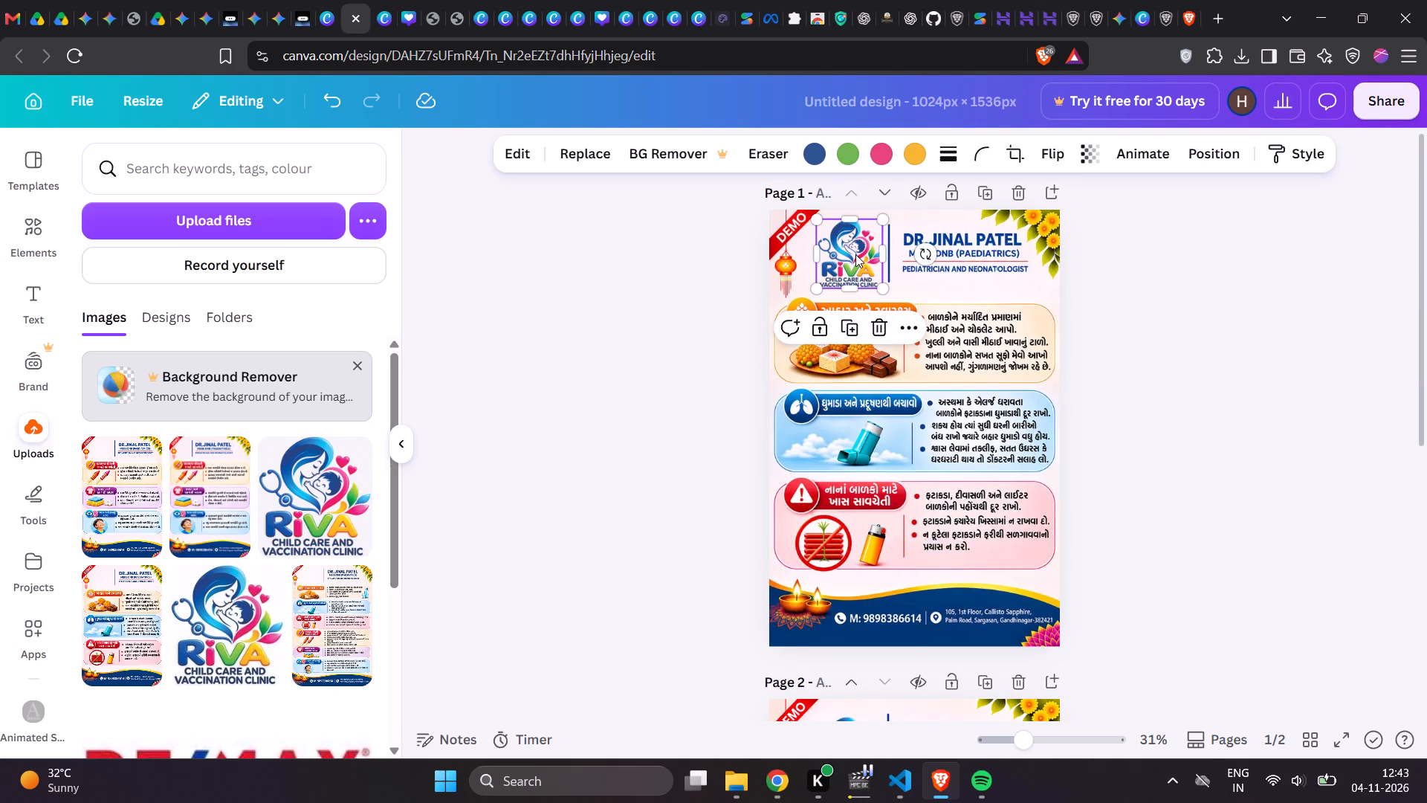
key("ctrl+c")
scroll(961, 369, "down", 6)
left_click(829, 262)
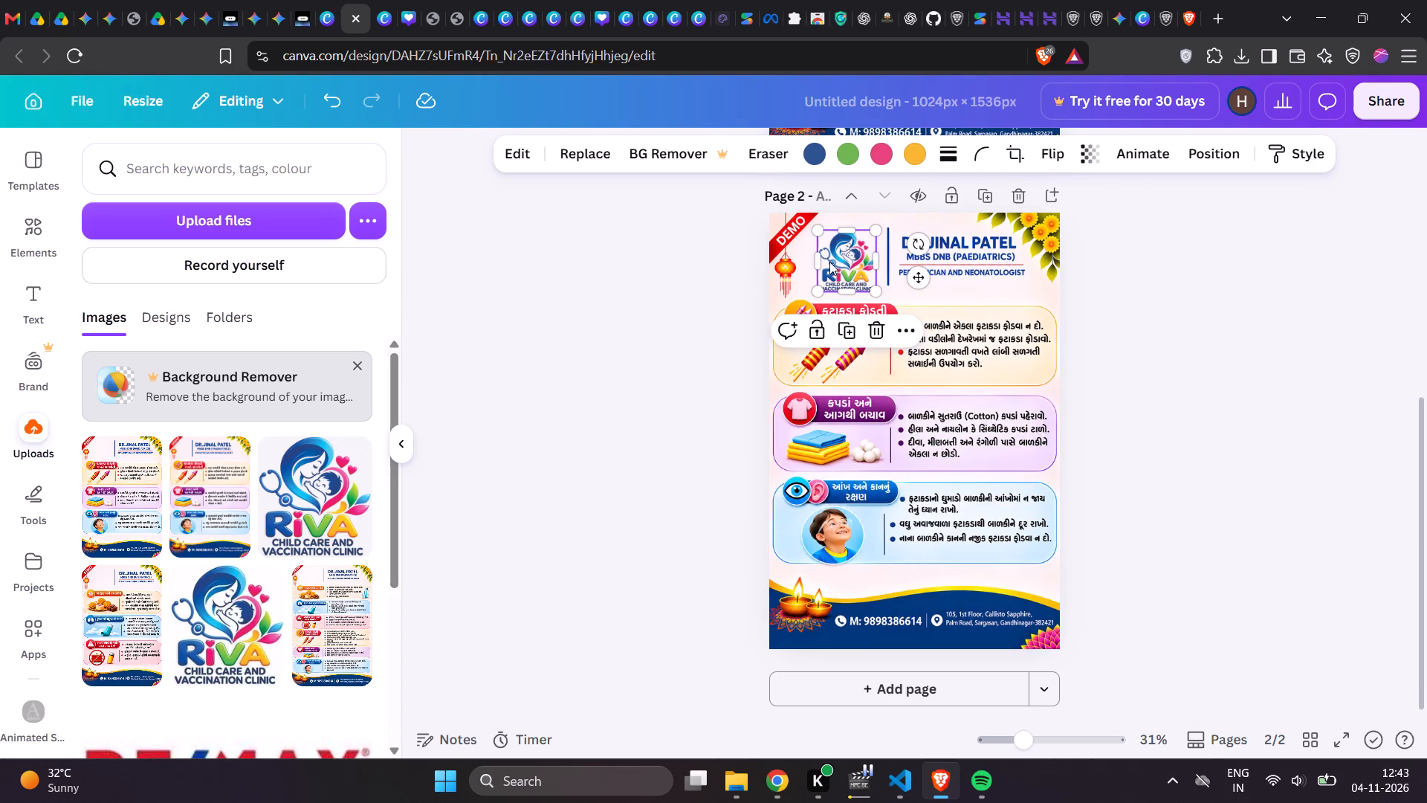
key("BackSpace")
key("ctrl+v")
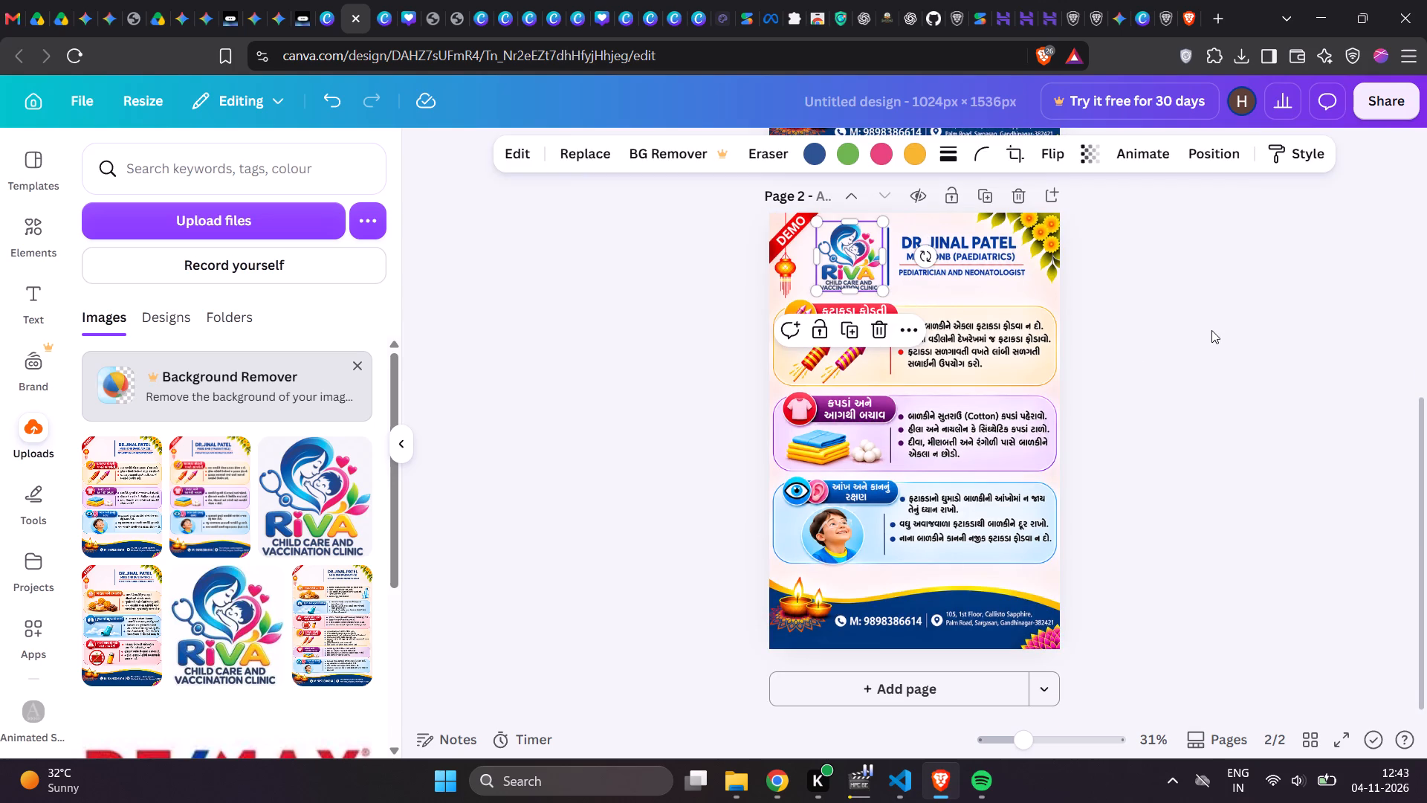
left_click(1211, 330)
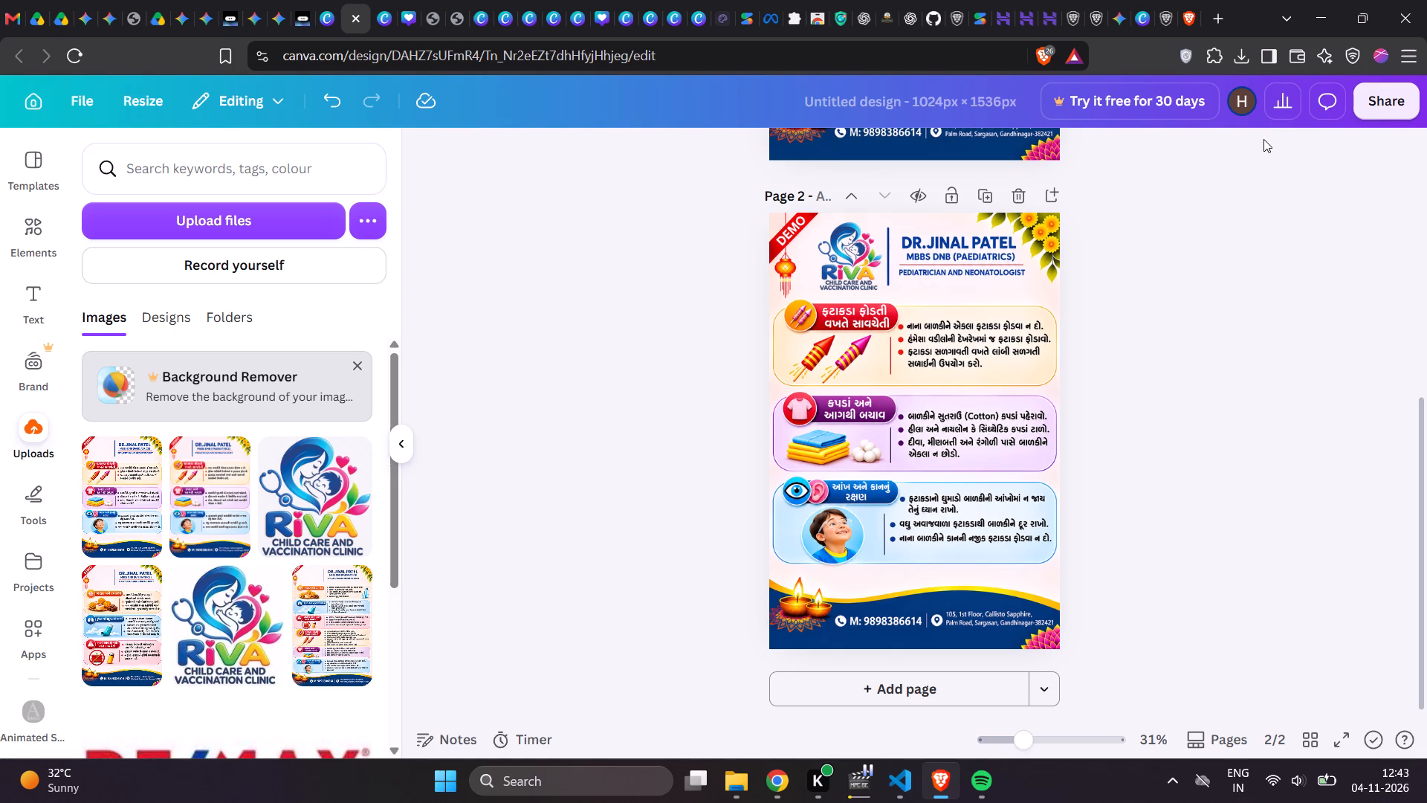
Download the design as a high-quality PNG at size 1, using the custom one-page selection.
scroll(964, 358, "up", 4, "ctrl")
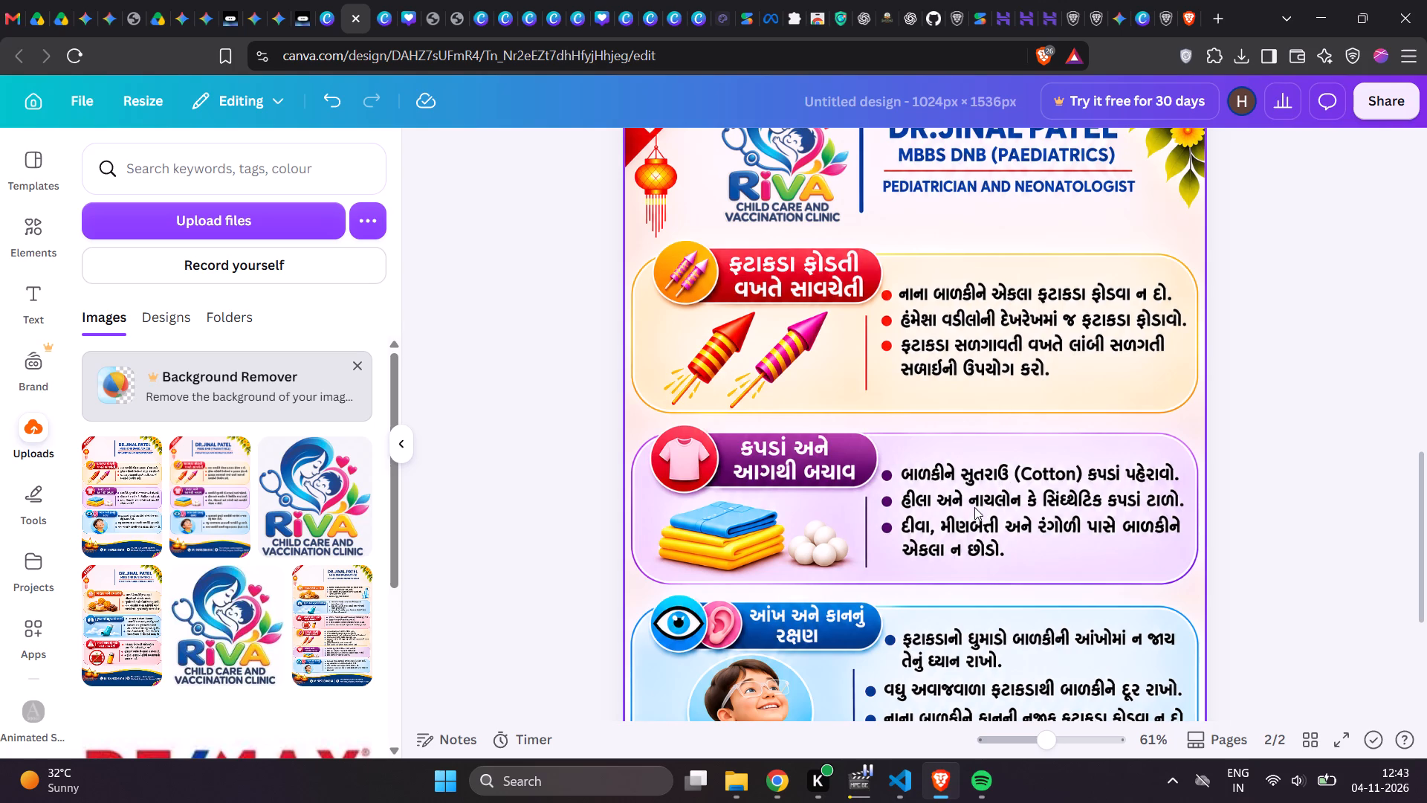
scroll(971, 517, "down", 2)
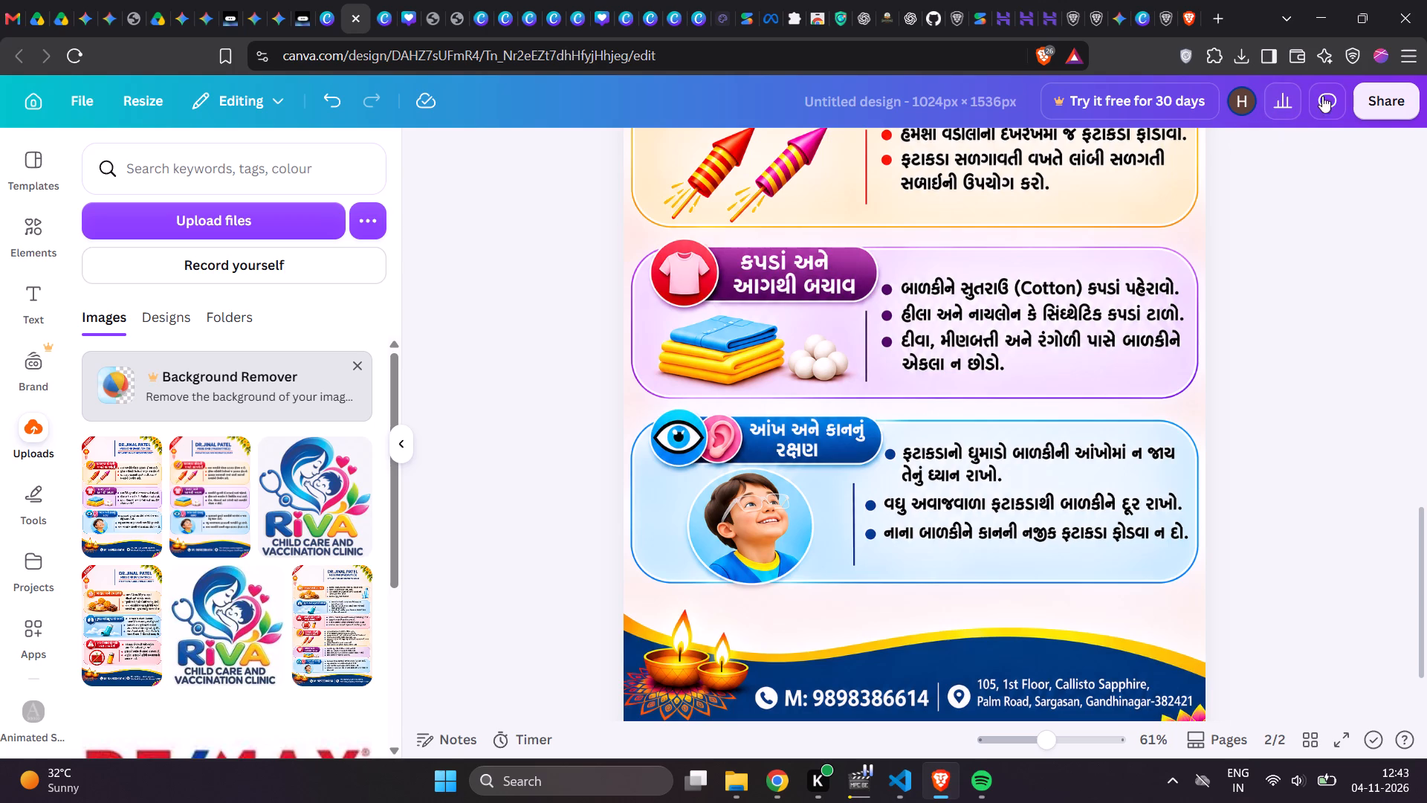
left_click(1397, 109)
left_click(1078, 533)
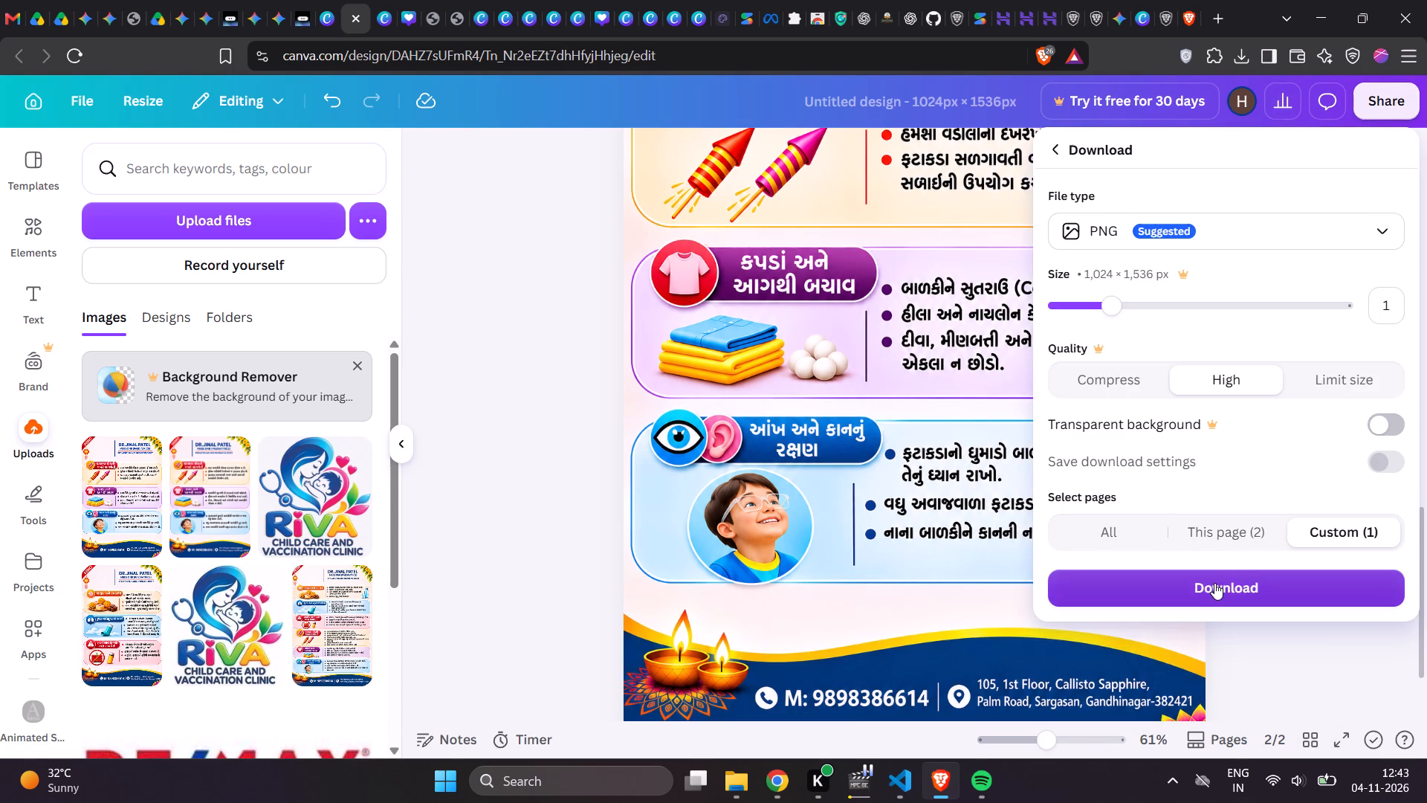
left_click(1214, 583)
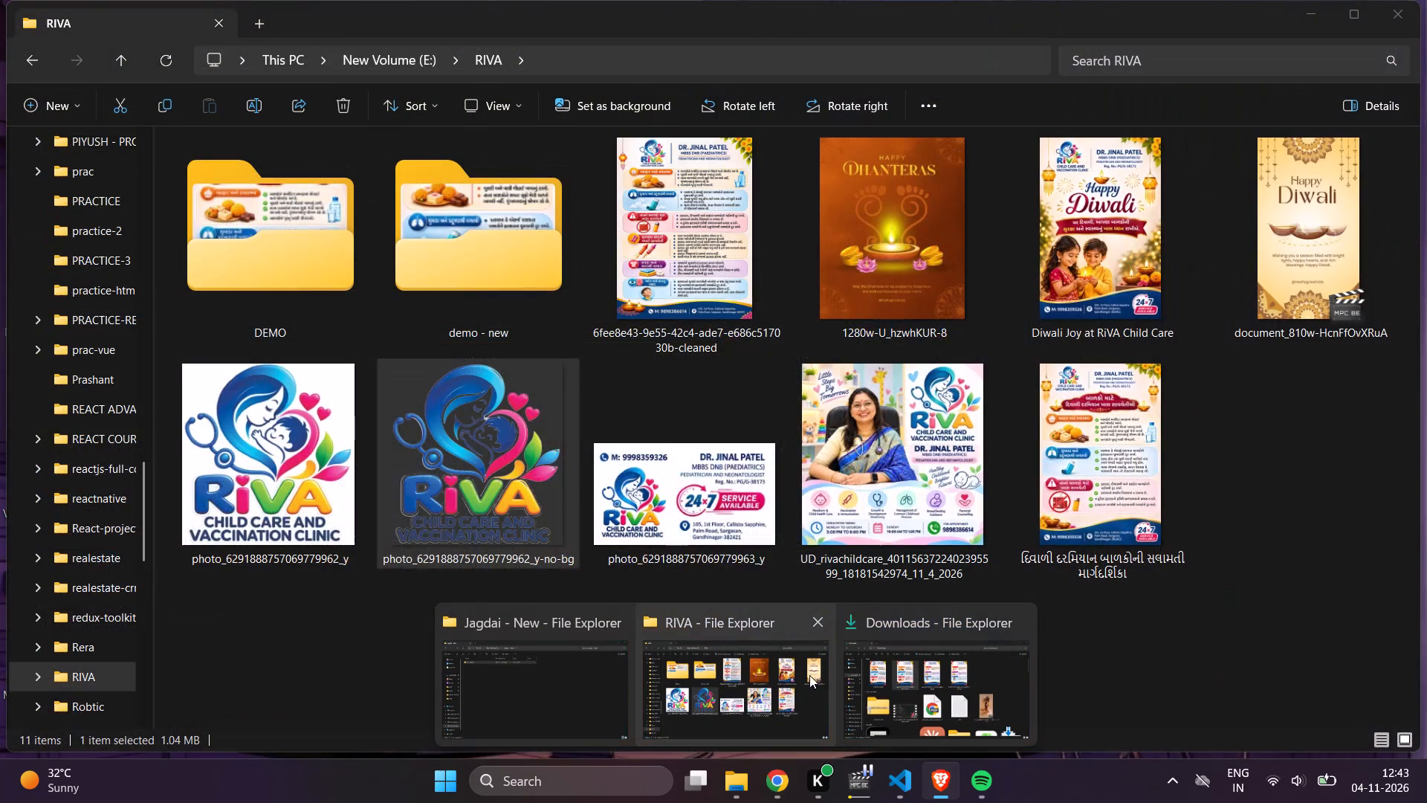
Check the contents of RIVA's "demo - new" folder and the Downloads folder in File Explorer.
left_click(778, 674)
triple_click(499, 284)
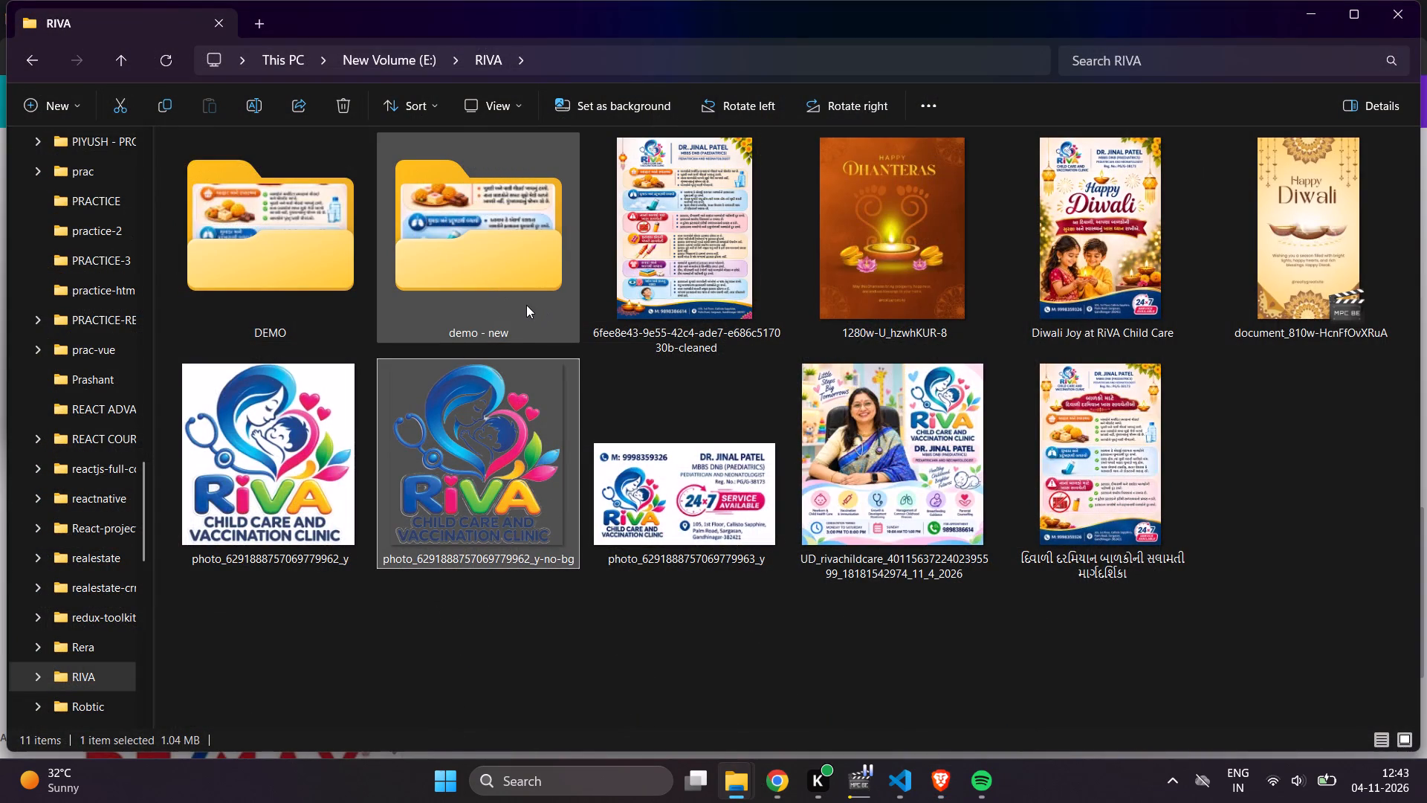
double_click(526, 305)
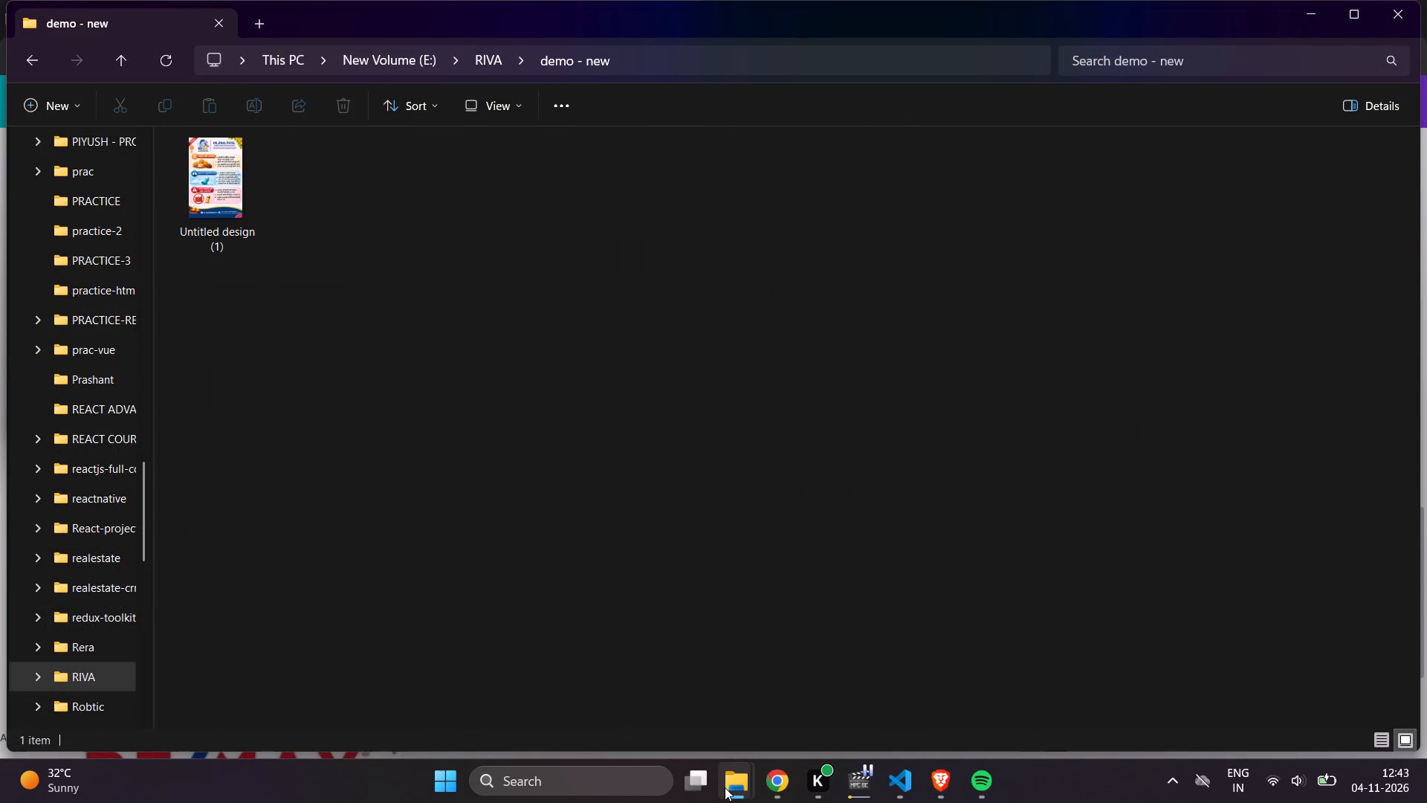
left_click(964, 713)
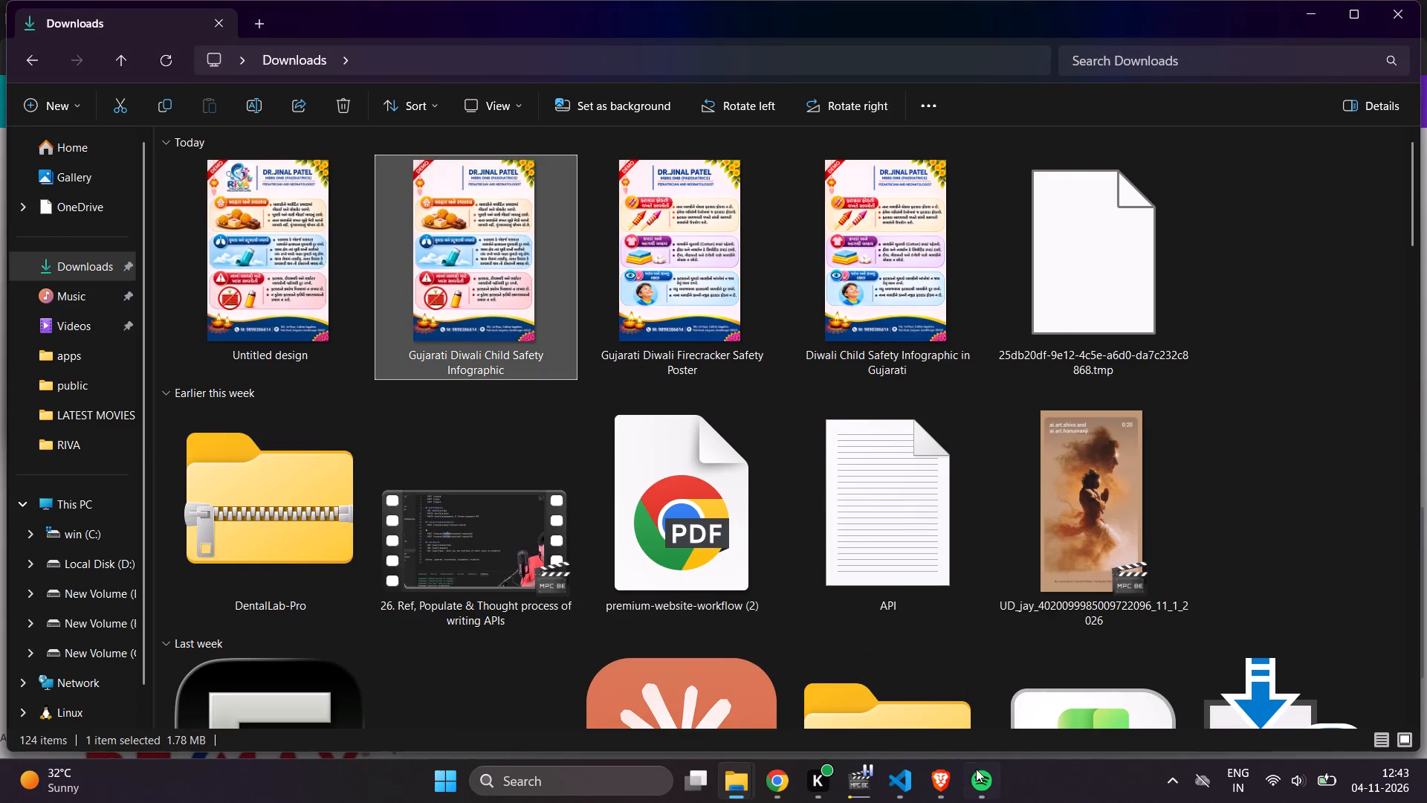
Return to Brave and save the exported PNG as "Untitled design (1)" in Downloads.
left_click(954, 772)
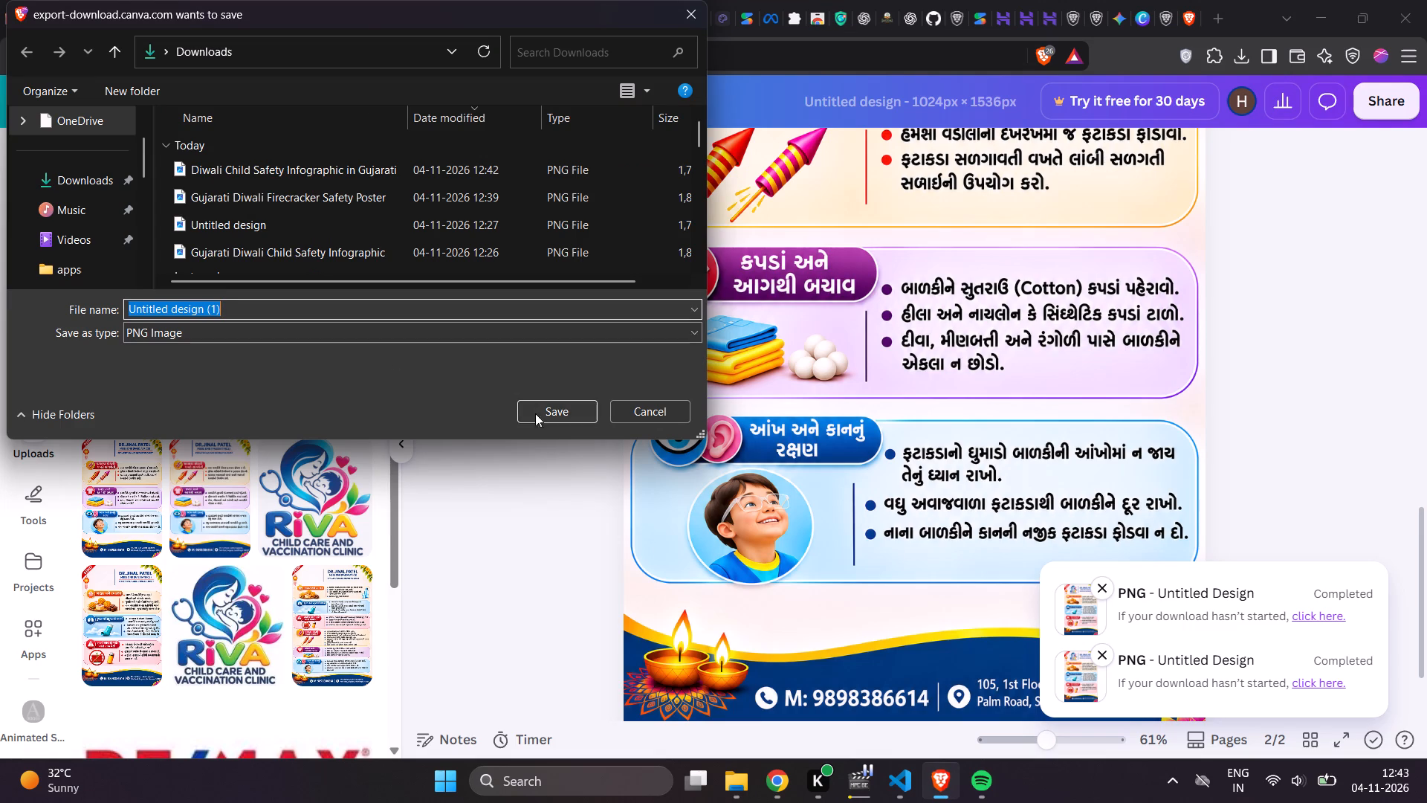
left_click(549, 410)
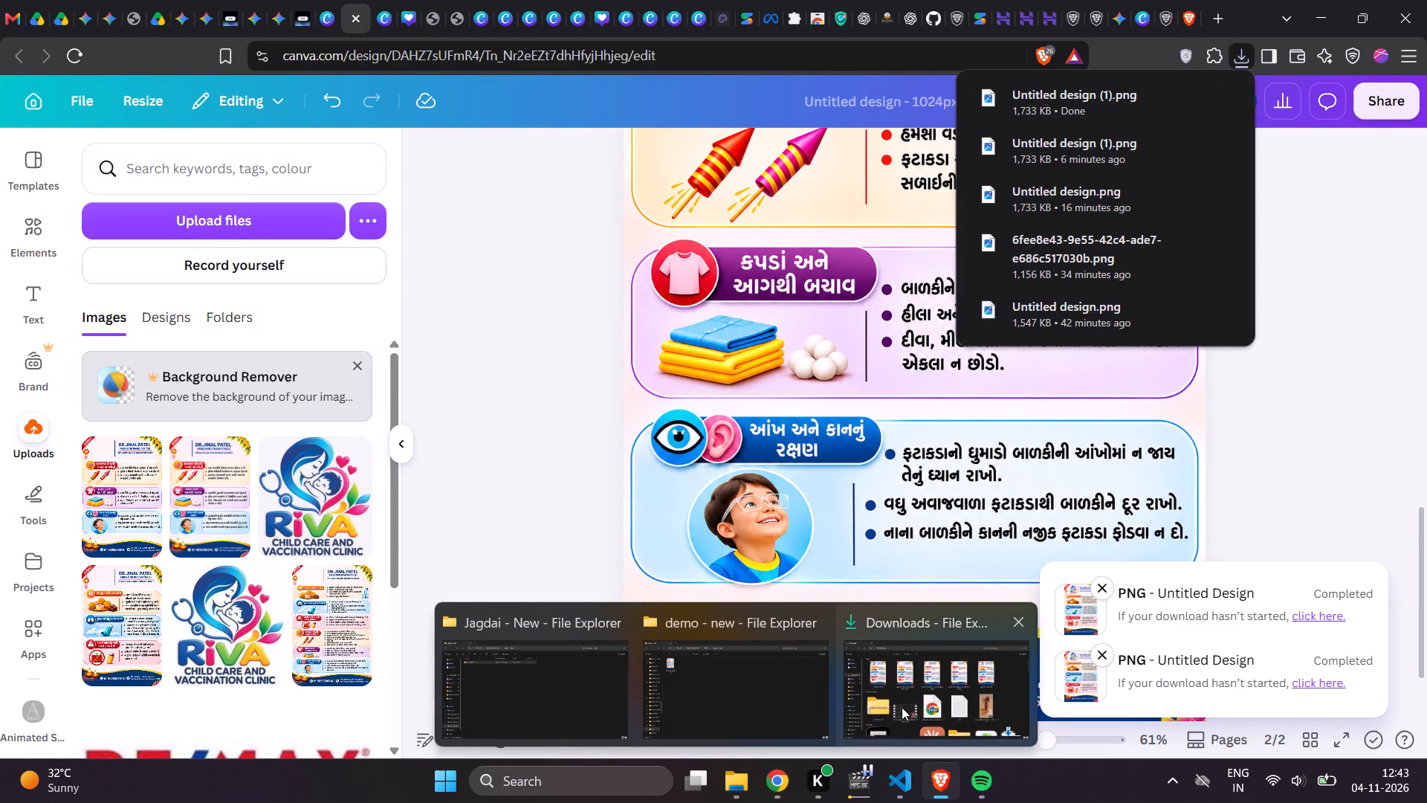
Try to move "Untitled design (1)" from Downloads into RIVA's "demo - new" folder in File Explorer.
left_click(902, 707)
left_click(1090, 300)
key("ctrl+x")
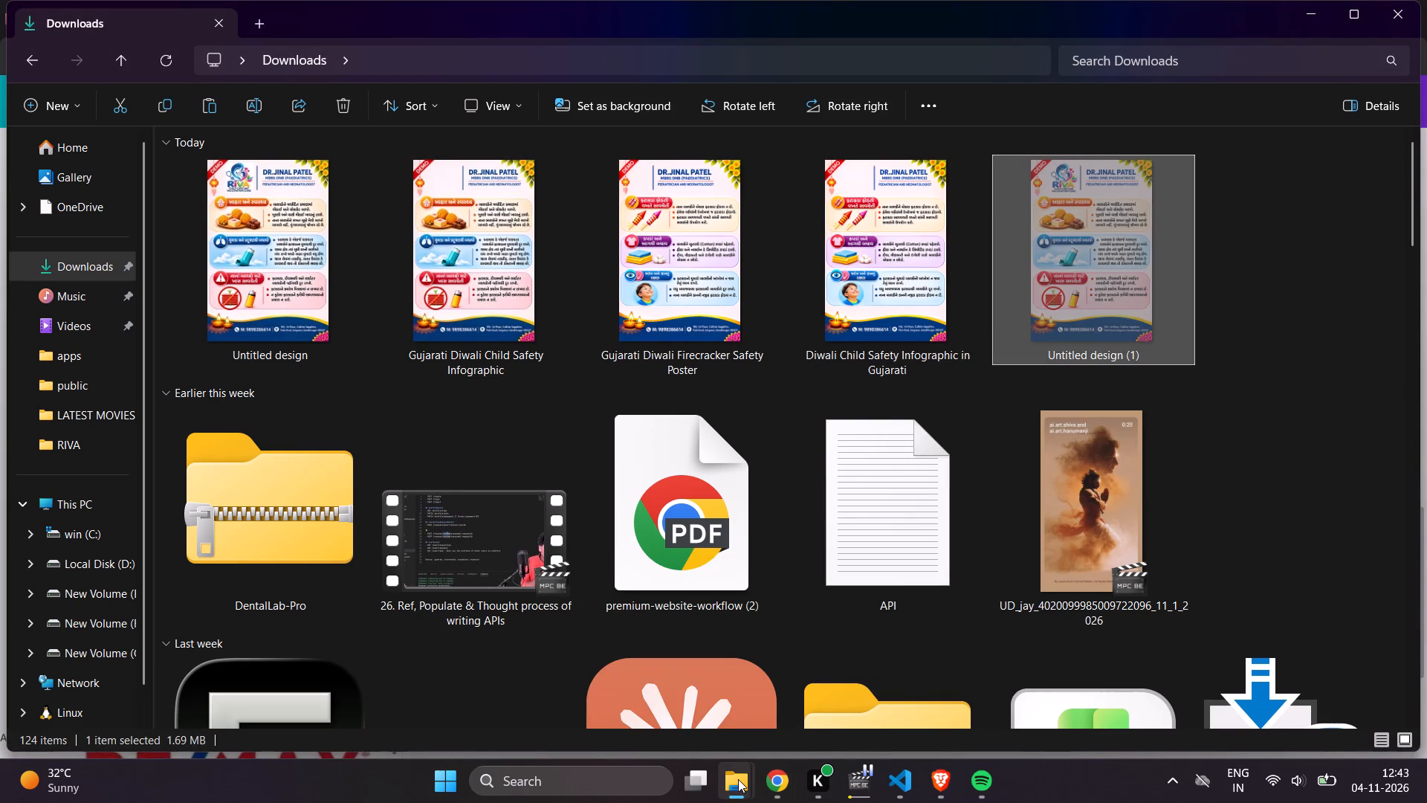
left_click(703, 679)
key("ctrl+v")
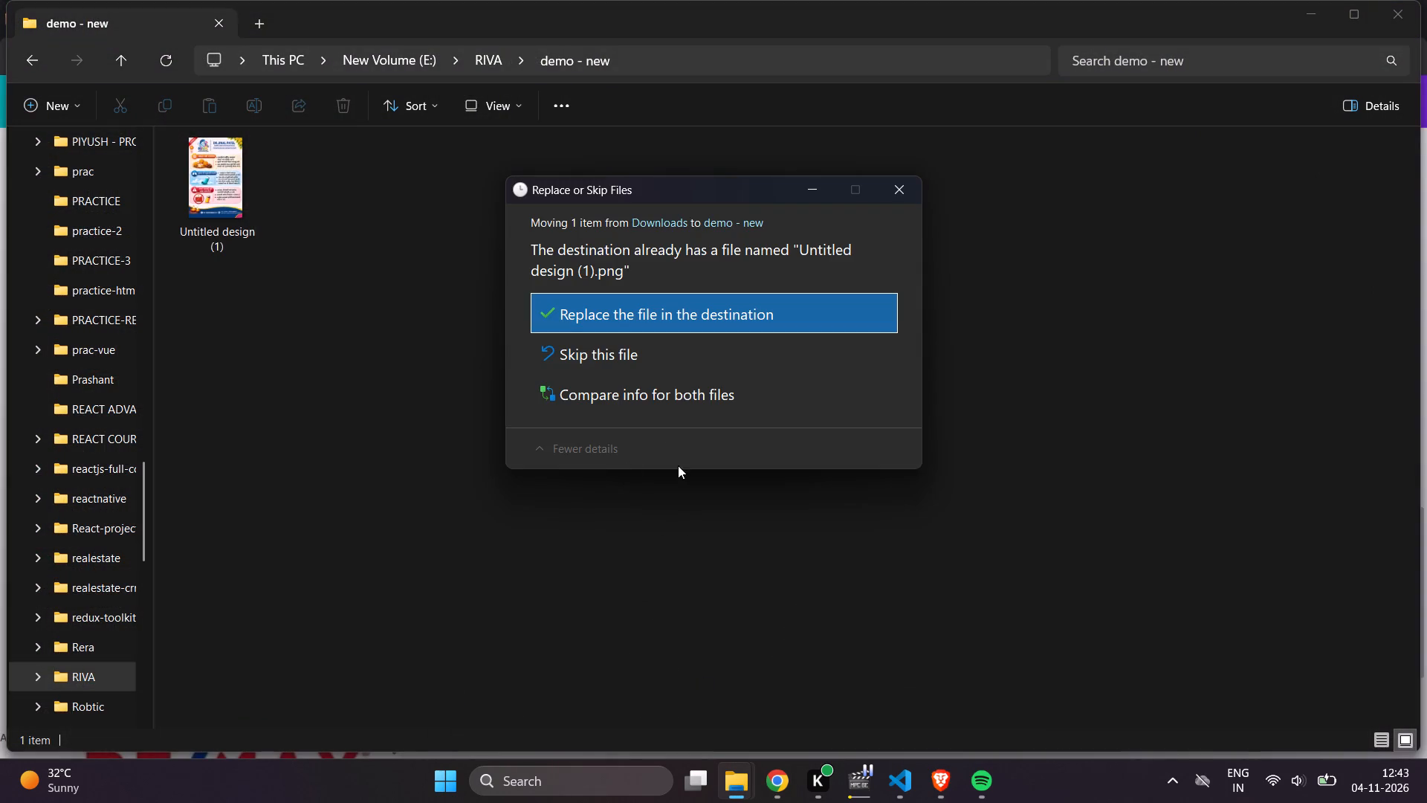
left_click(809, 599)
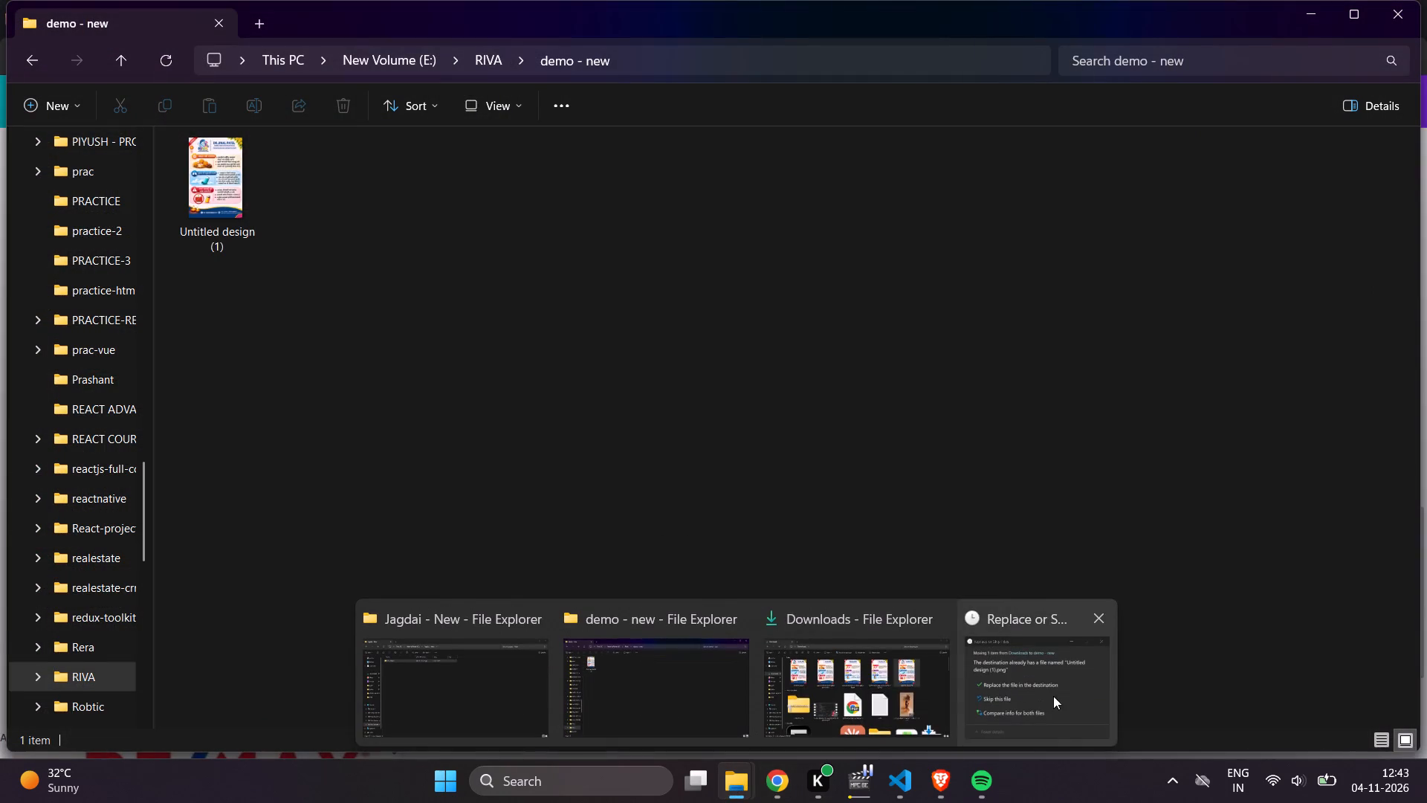
Rename the file "Untitled design (1)" in the Downloads folder as "Untitled design 2".
left_click(863, 668)
left_click(1072, 348)
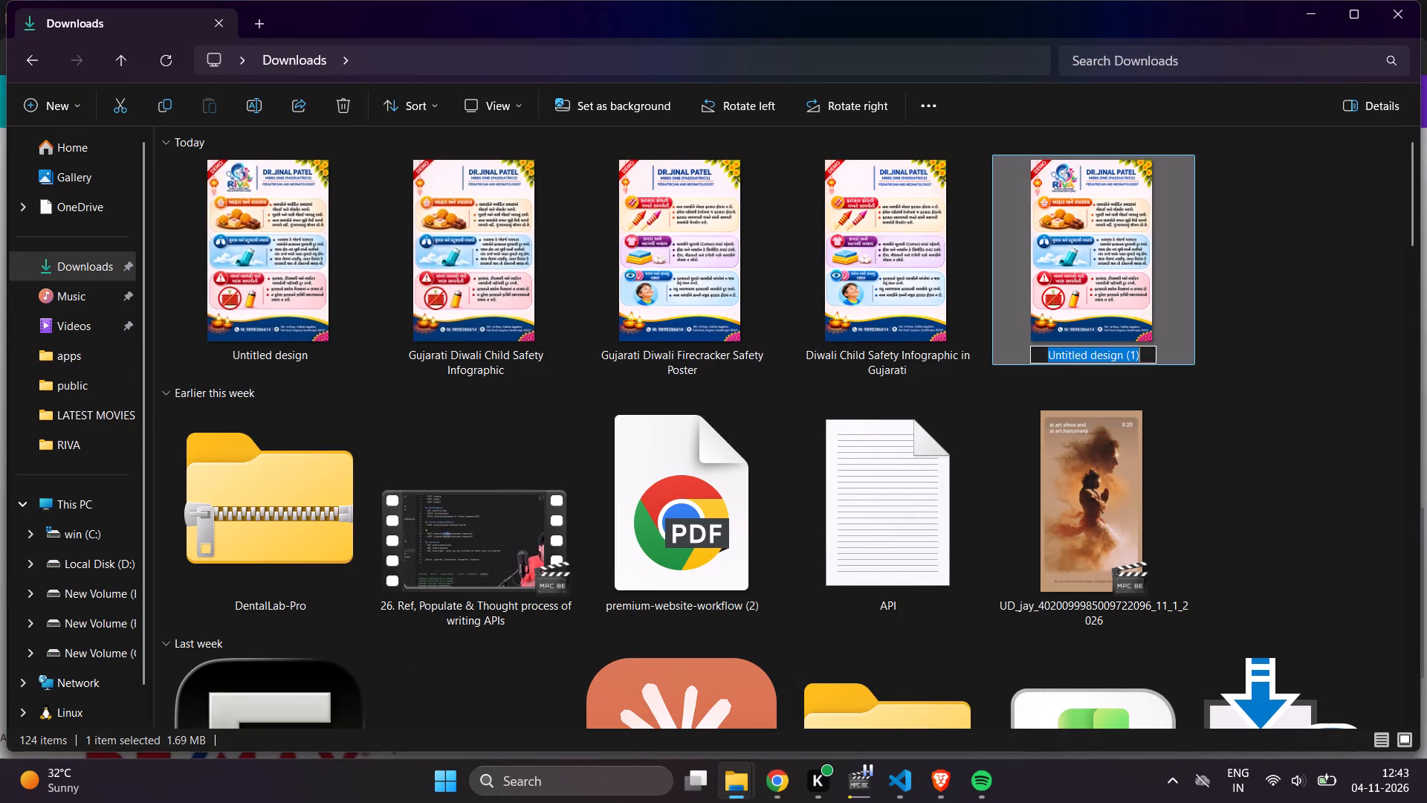
left_click(1144, 354)
key("BackSpace")
key("BackSpace")
key("BackSpace")
key("BackSpace")
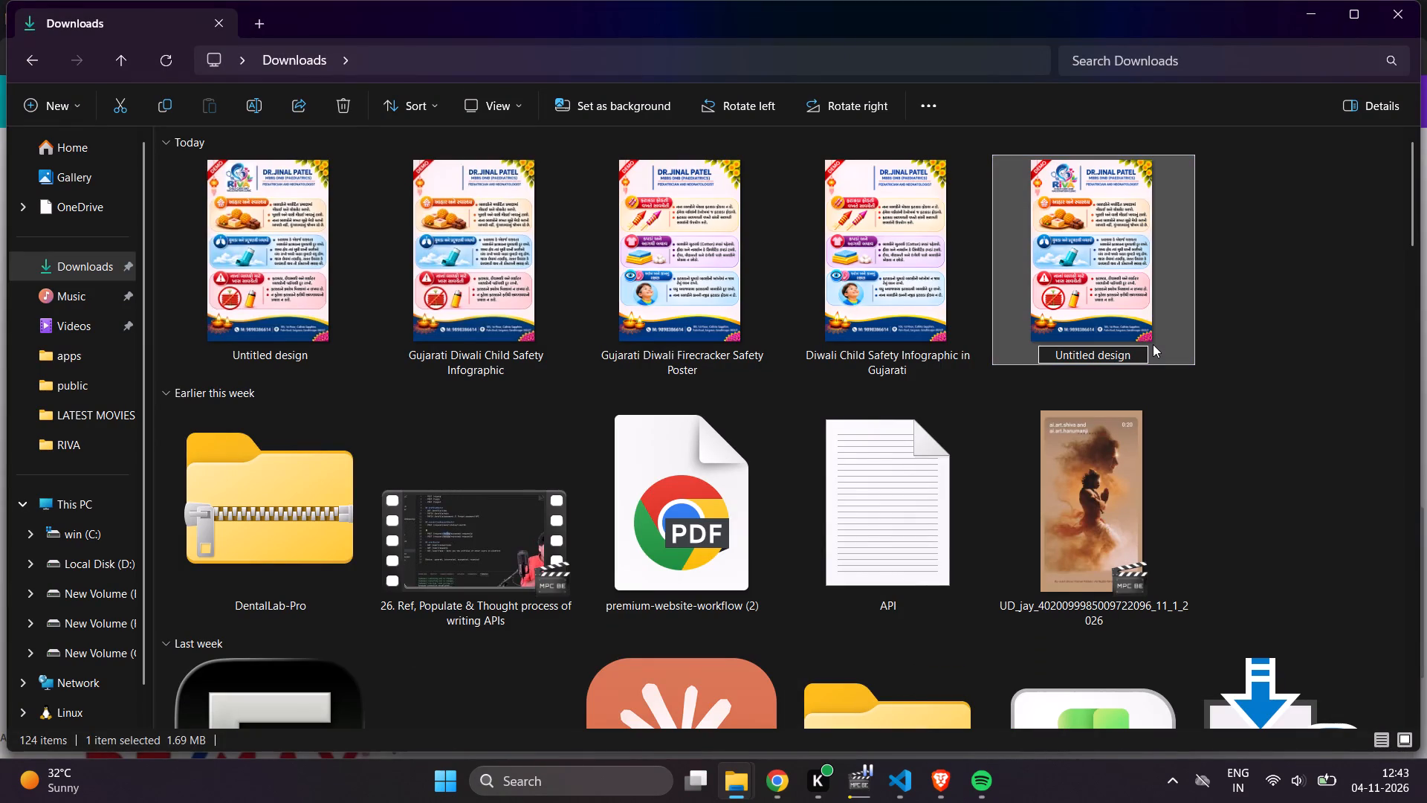
key("space")
type("2")
key("Return")
Move "Untitled design 2" from Downloads into the "demo - new" folder and cancel the pending file replacement.
key("ctrl+x")
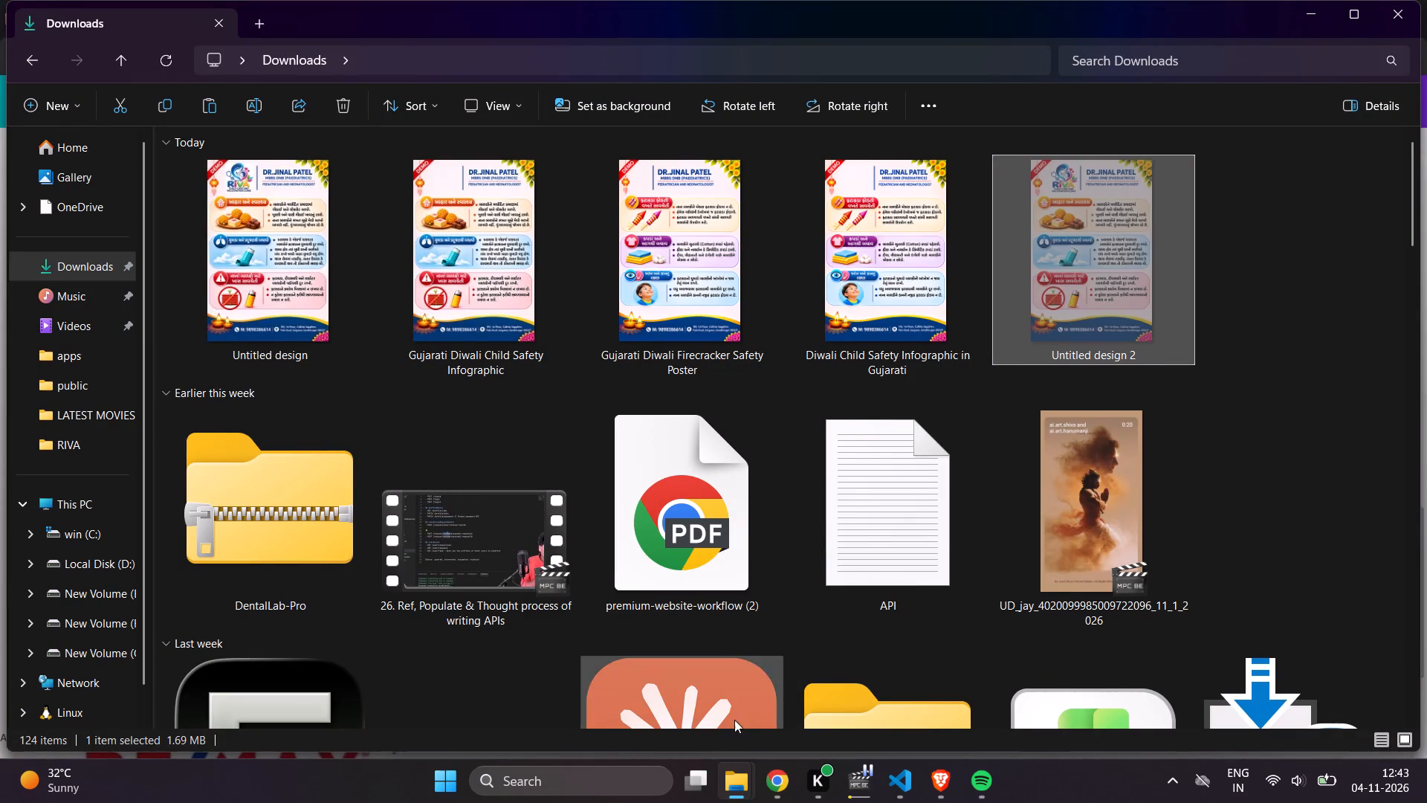
left_click(624, 691)
key("ctrl+v")
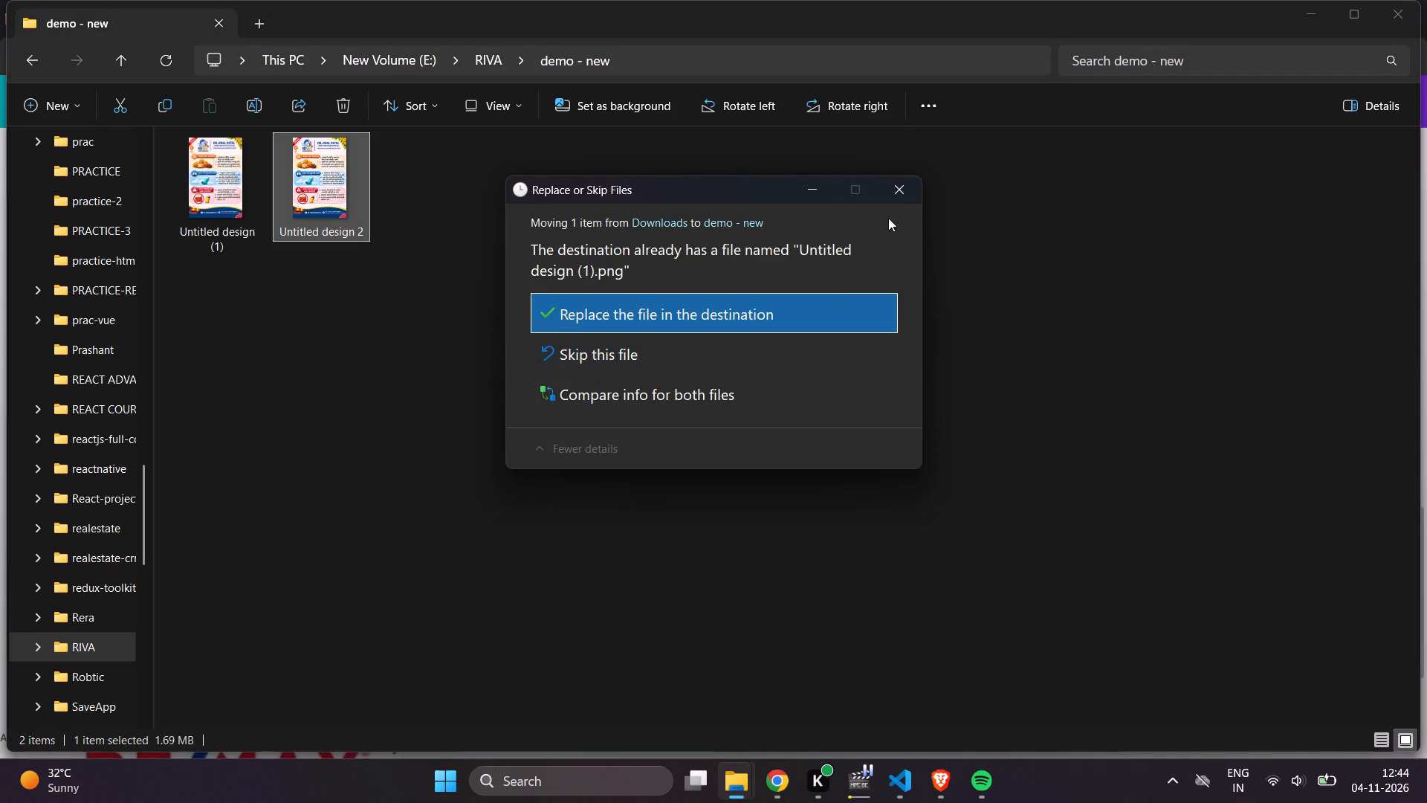
left_click(904, 187)
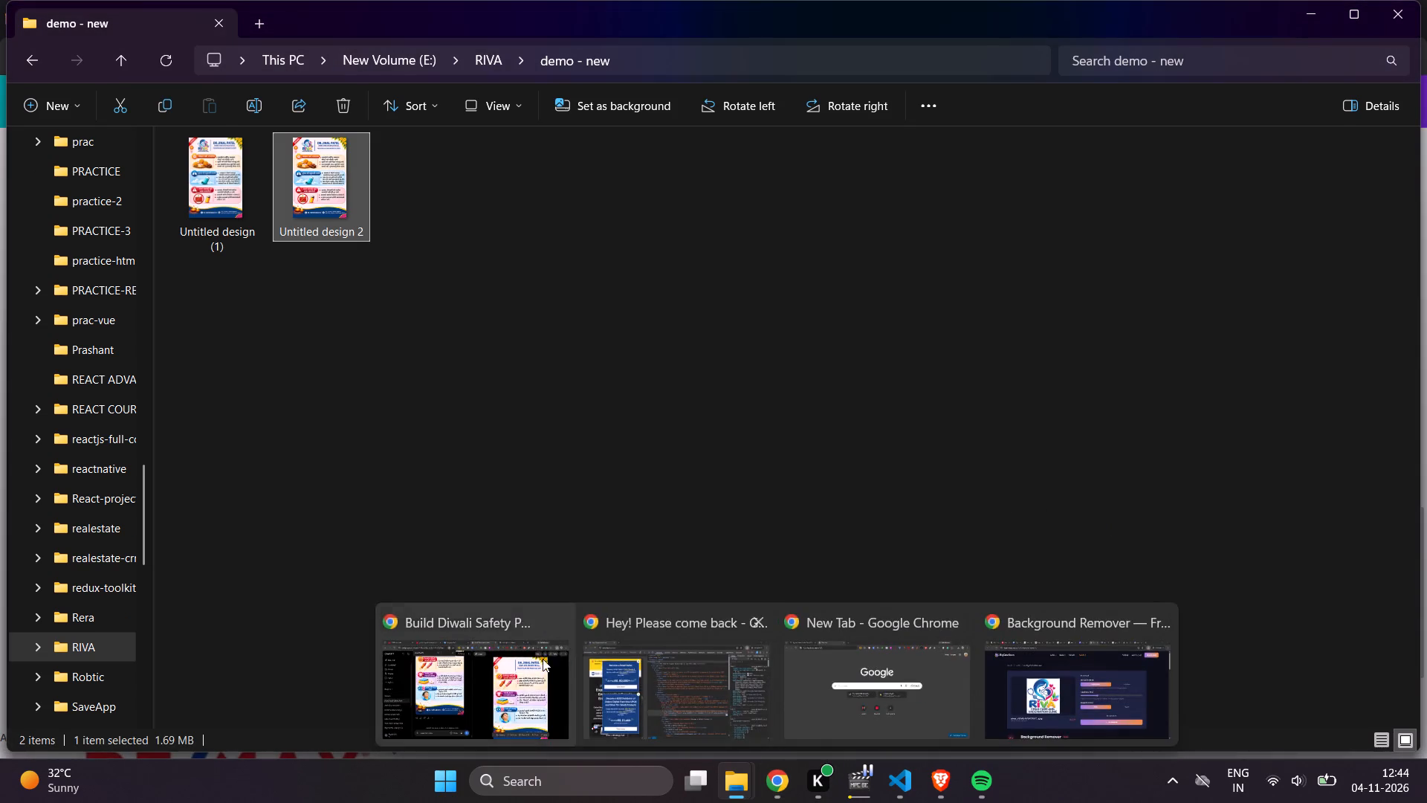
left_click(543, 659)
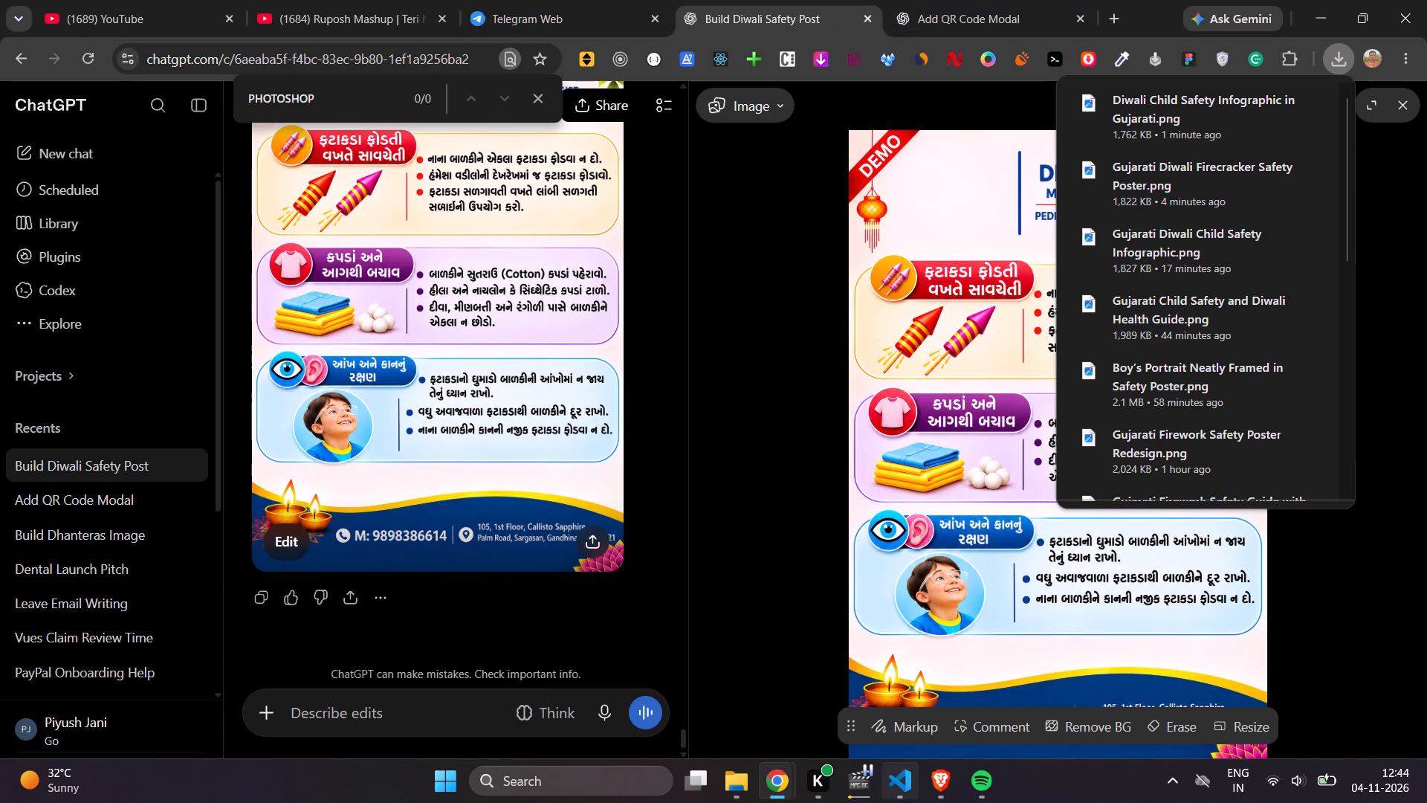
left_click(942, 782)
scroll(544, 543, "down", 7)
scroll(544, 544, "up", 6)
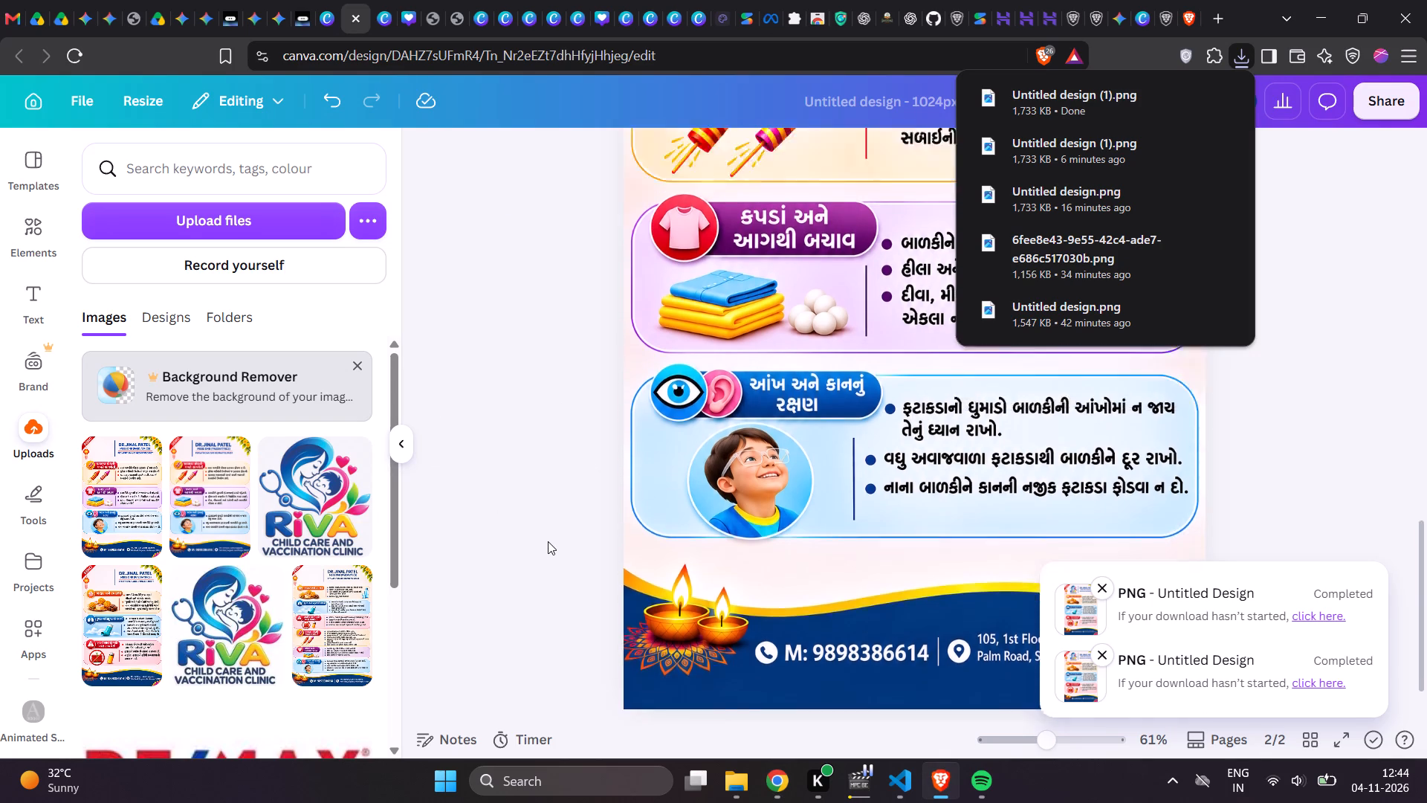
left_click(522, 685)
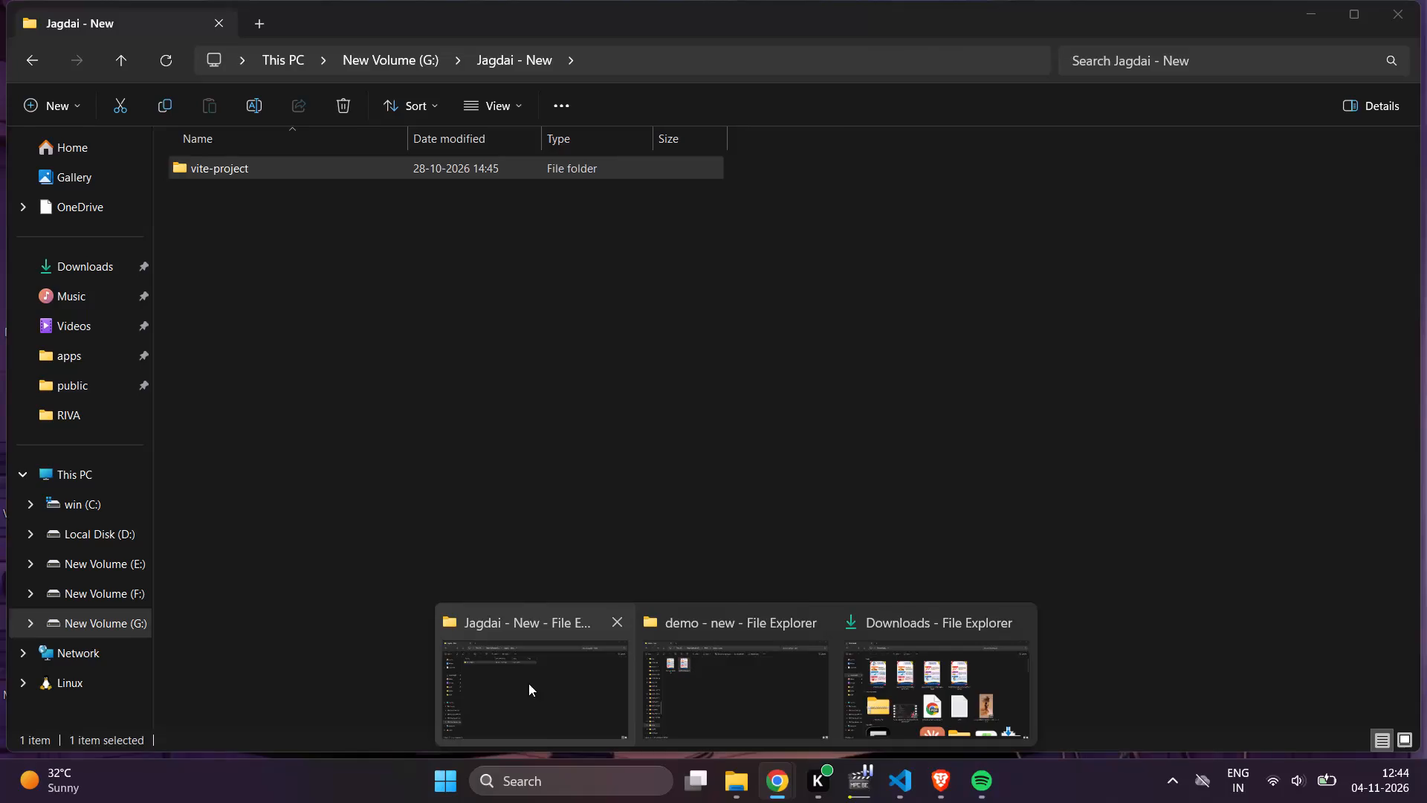
Copy the "RIVA Clinic Diwali Demo Poster" image from RIVA's DEMO folder in File Explorer.
left_click(774, 653)
left_click(487, 62)
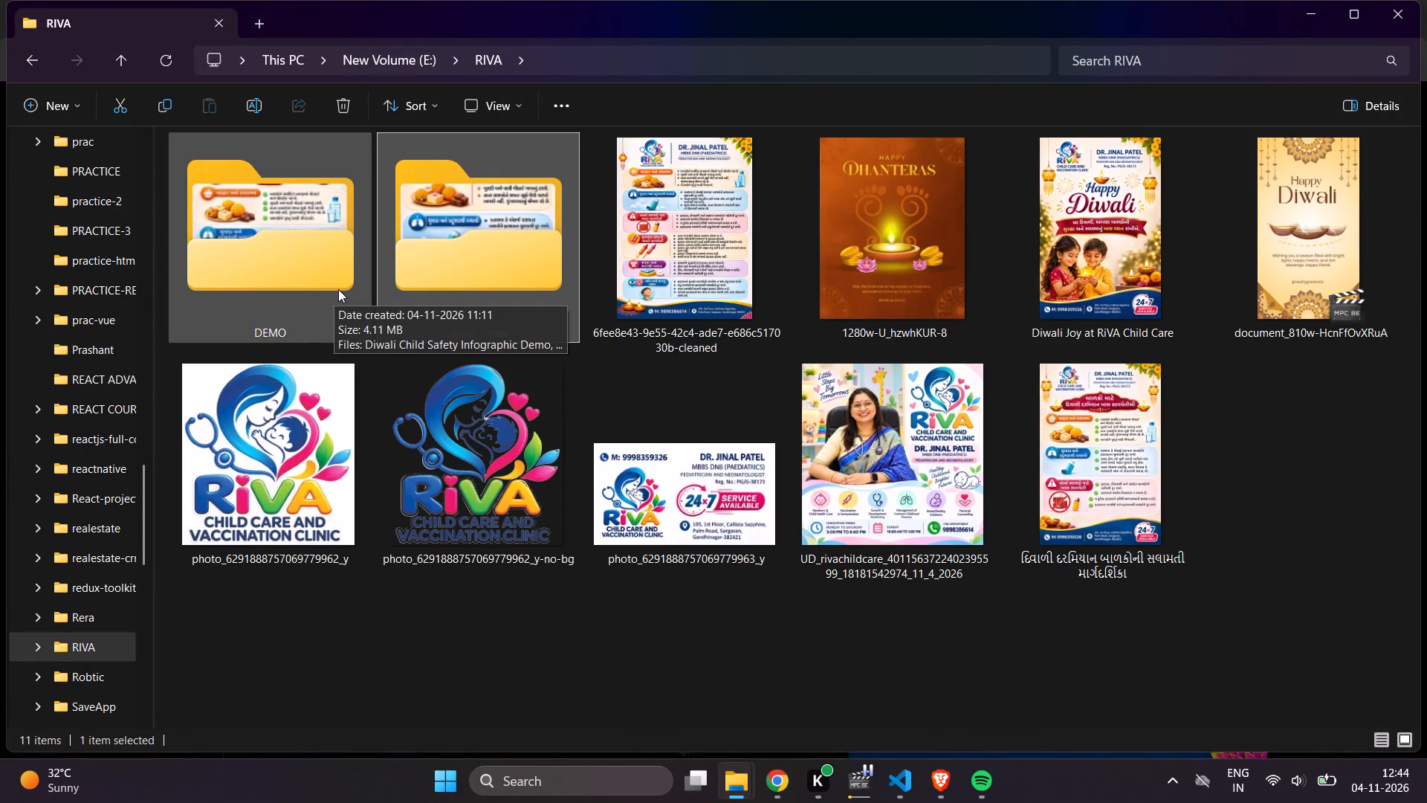
double_click(338, 289)
left_click(360, 204)
key("ctrl+c")
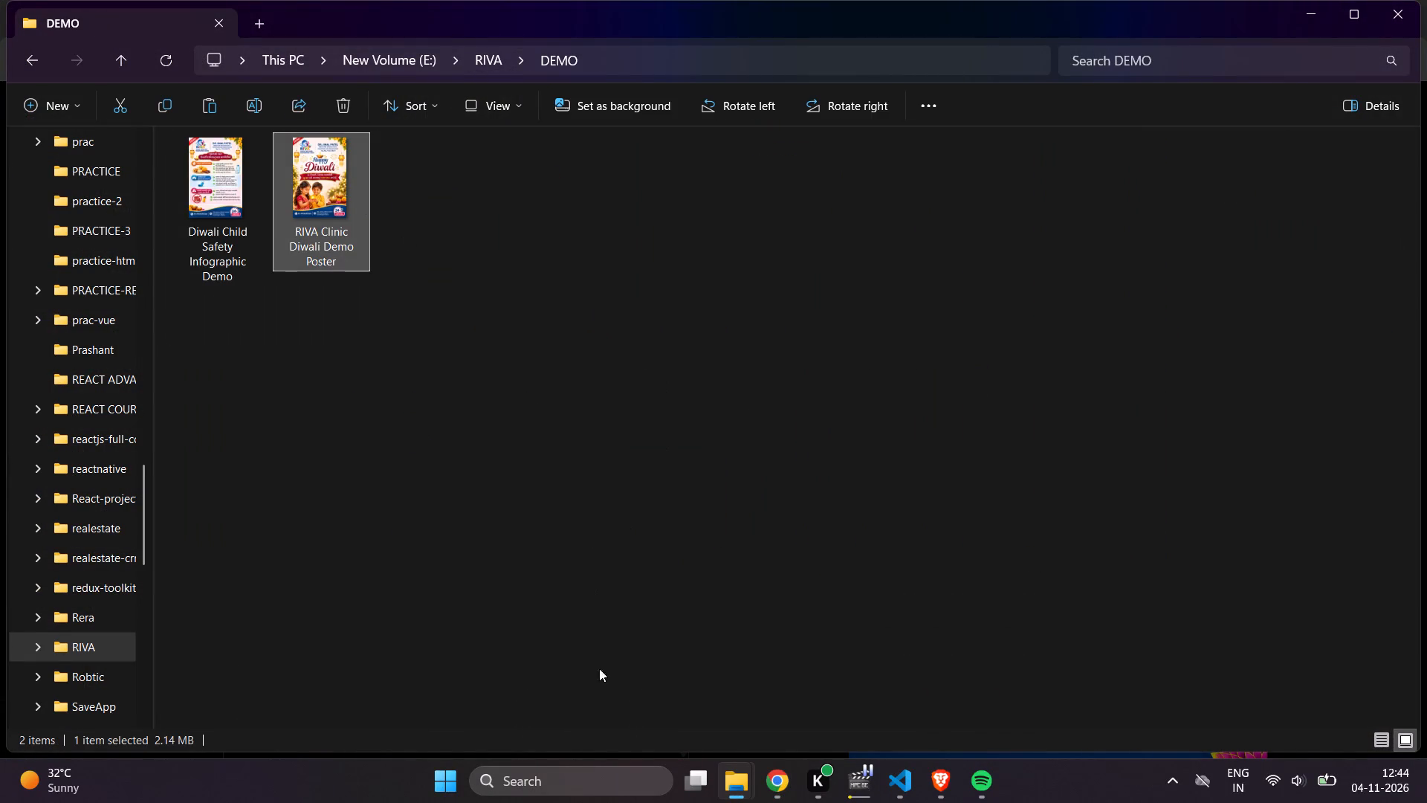
Attach the copied poster in ChatGPT's "Build Diwali Safety Post" chat and send "also keep the logo space empty over here fix it".
left_click(509, 672)
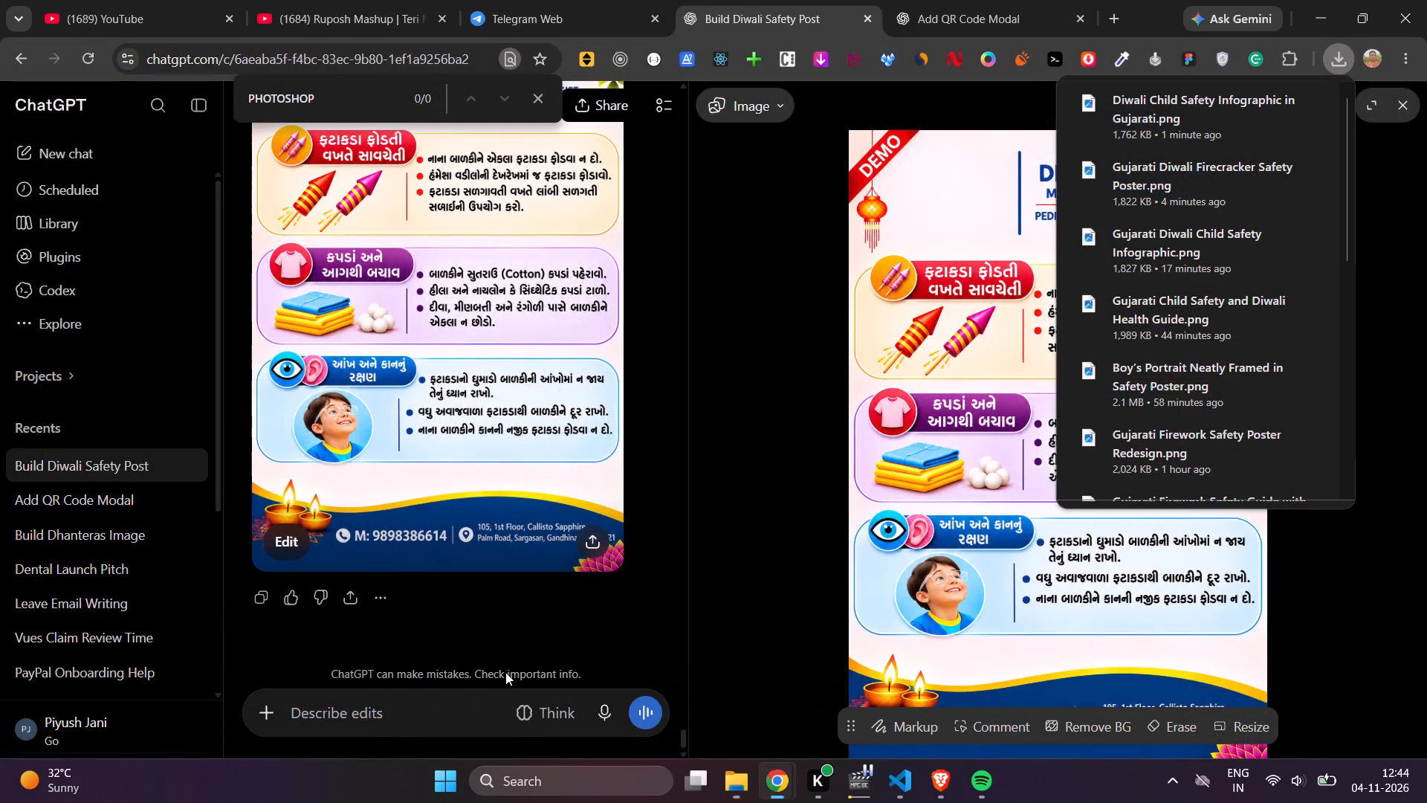
left_click(412, 715)
key("ctrl+v")
type("also keep the logo space empty")
key("space")
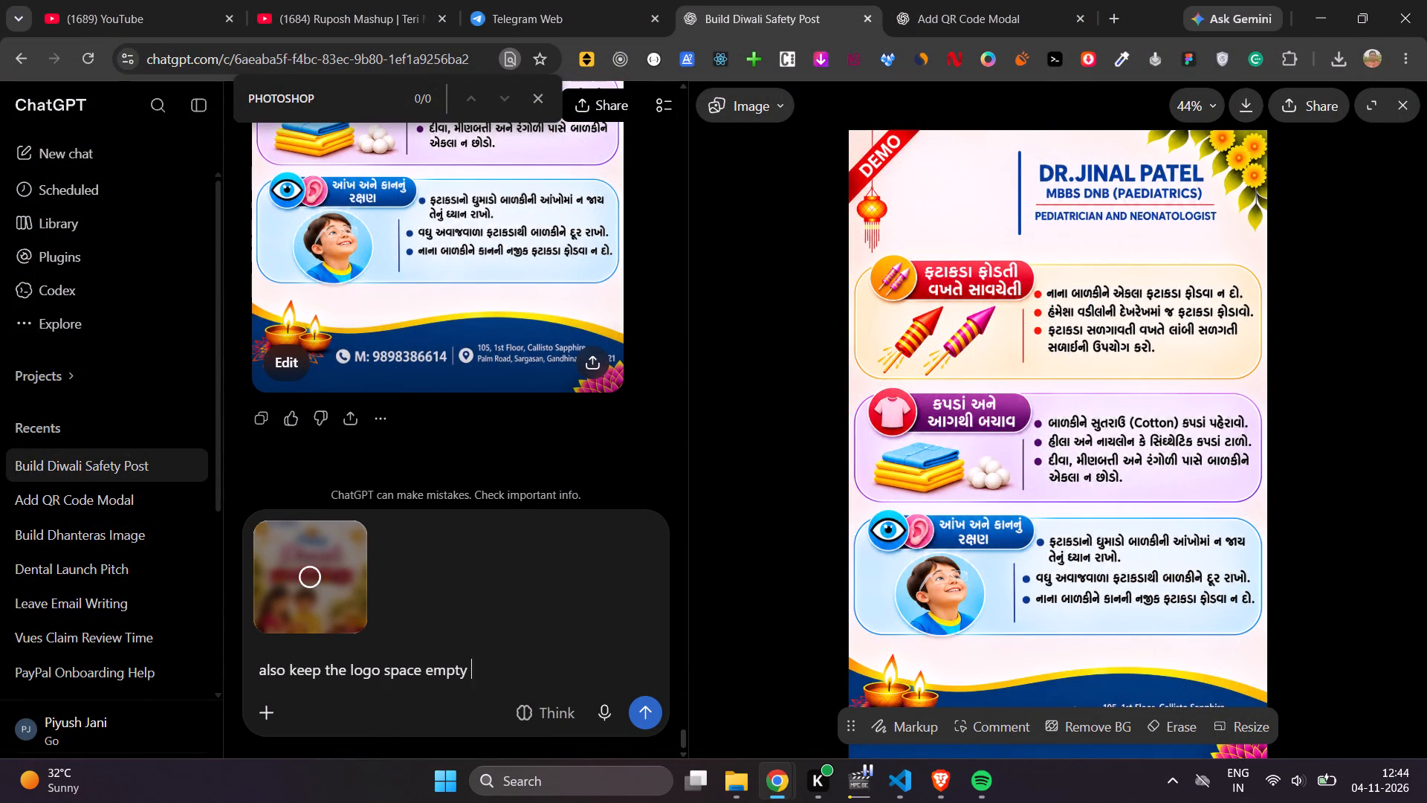
type("over here fix it")
key("Return")
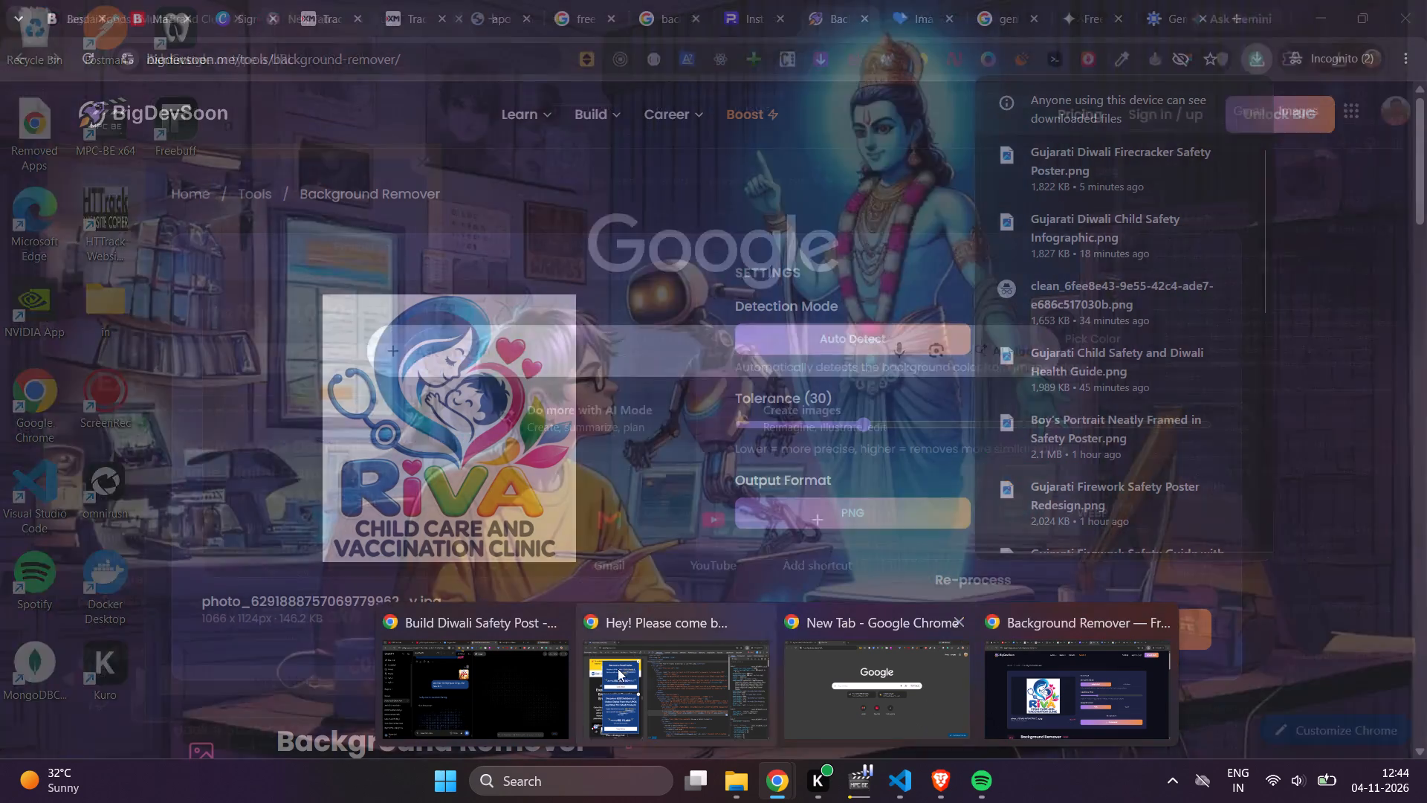
left_click(444, 671)
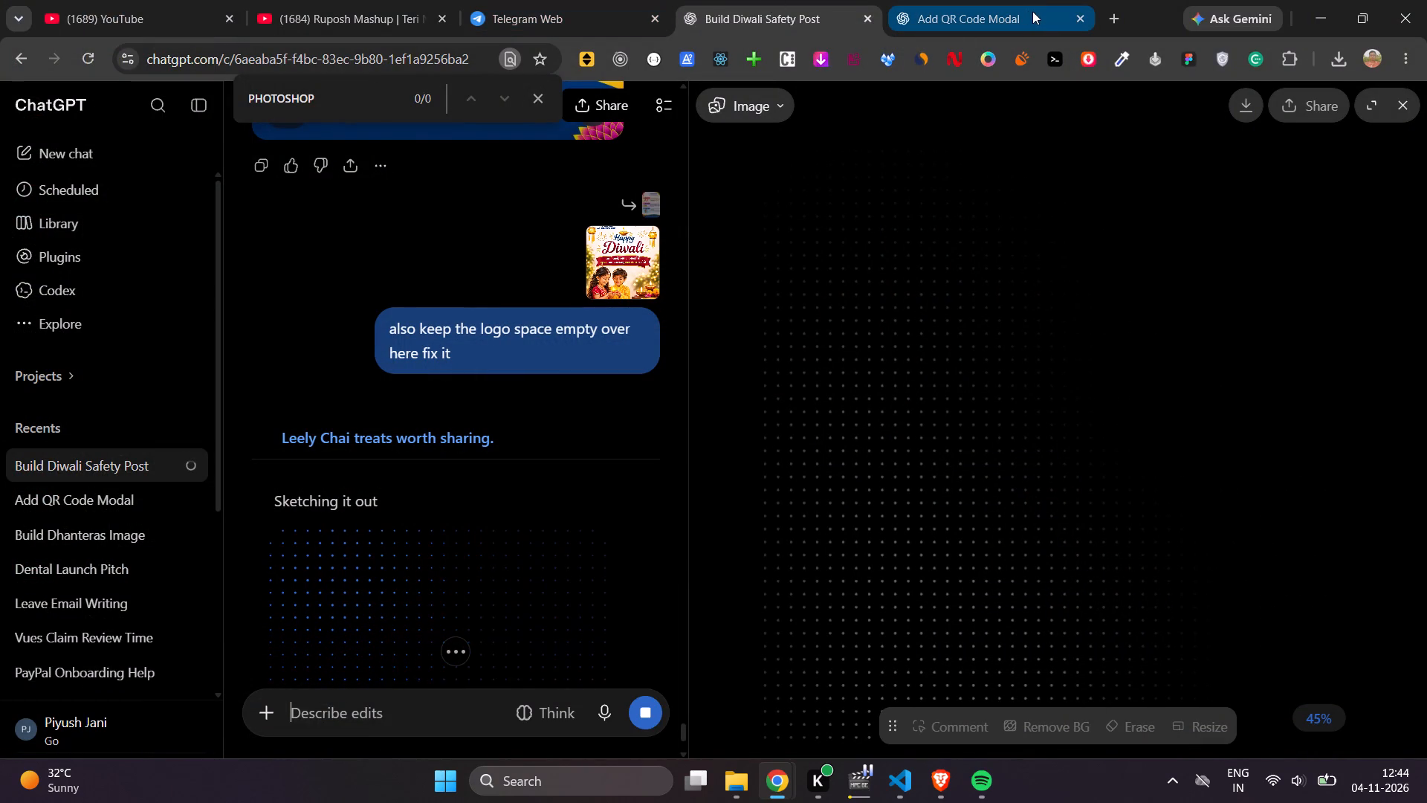
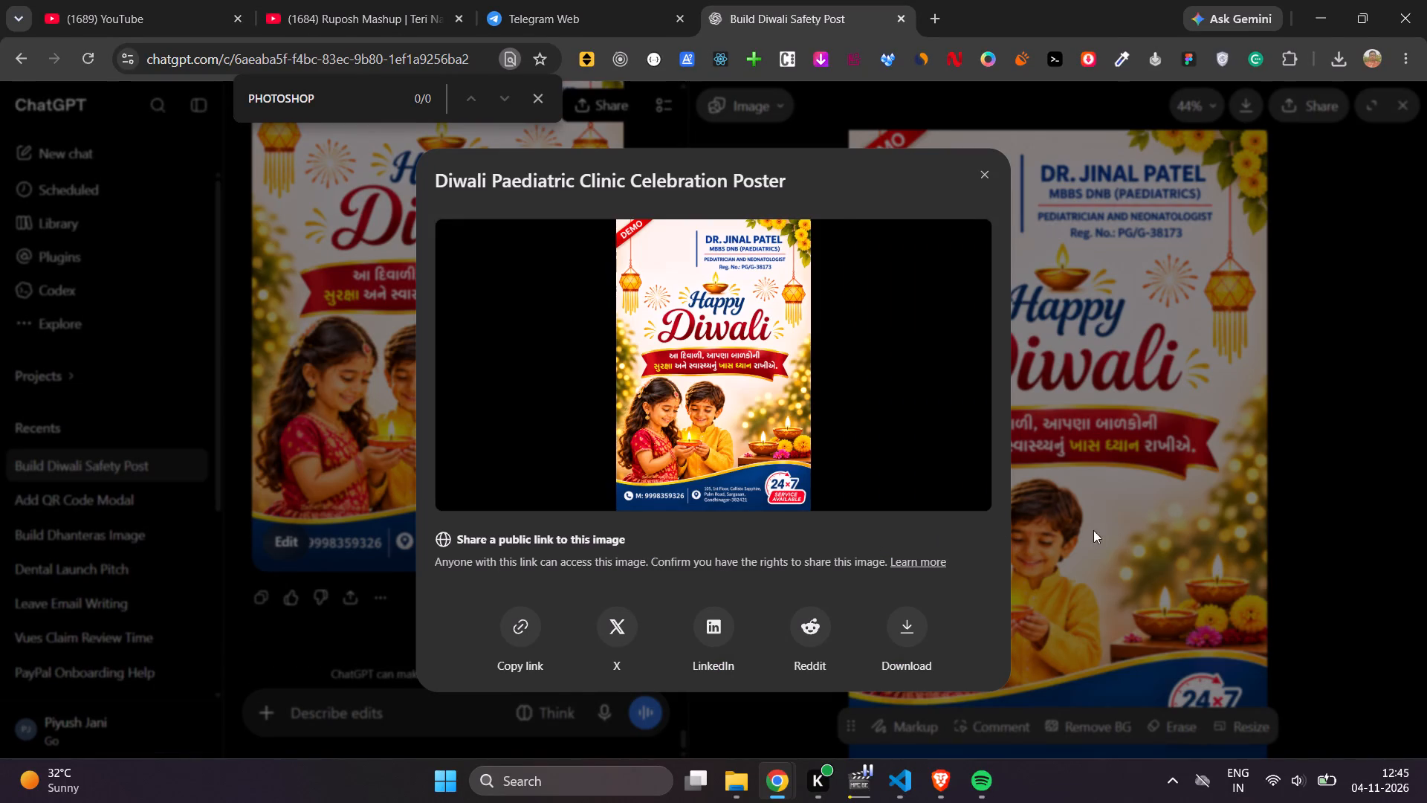
left_click(385, 725)
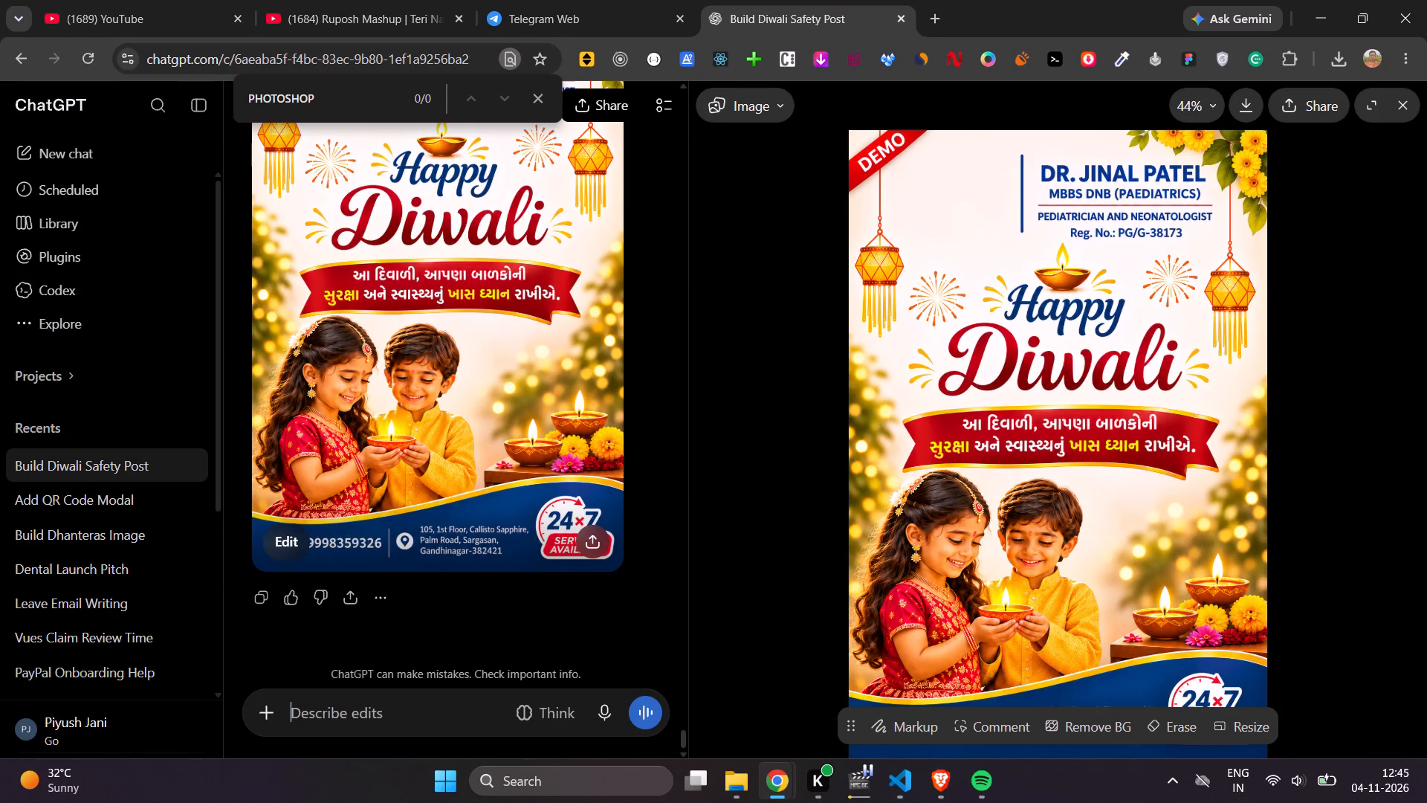
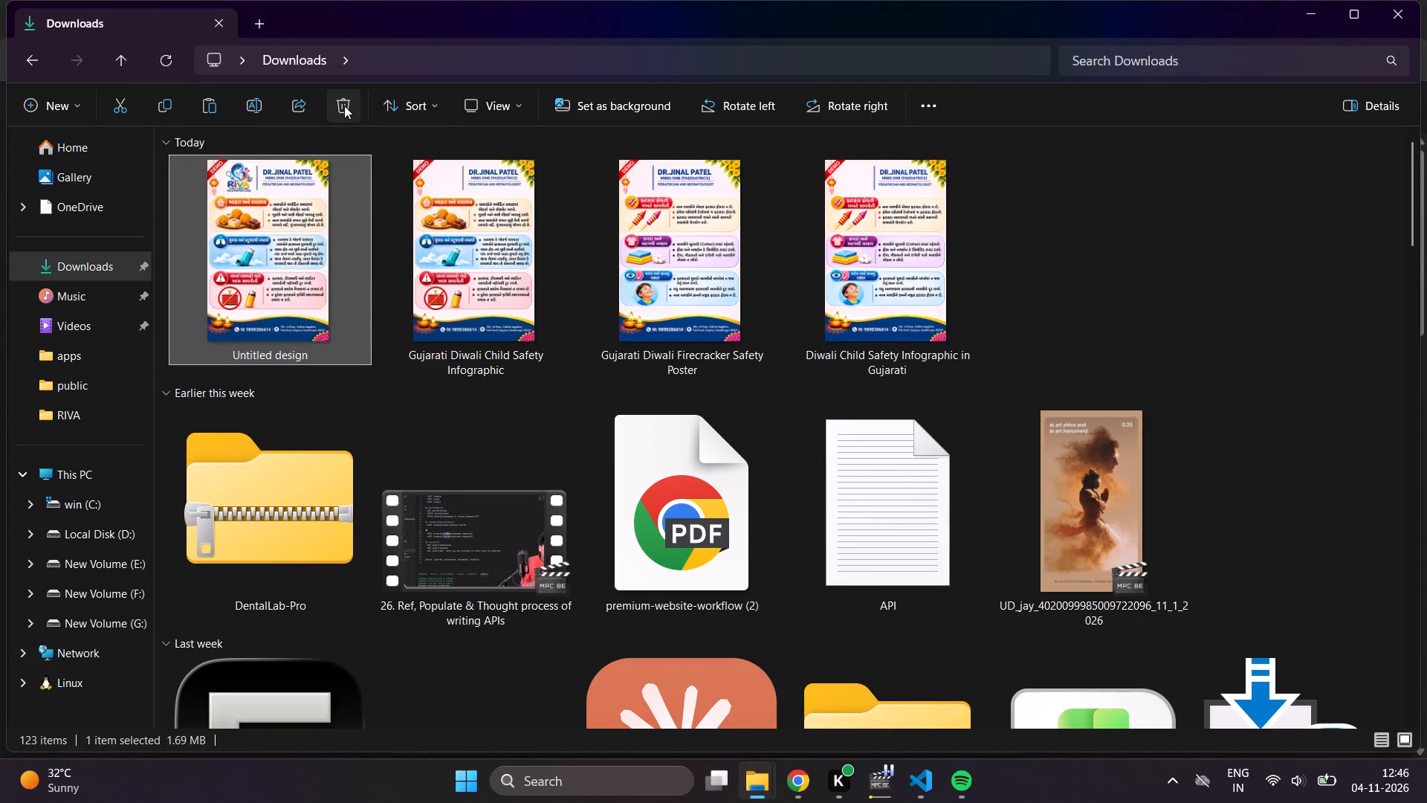
key("ctrl+x")
left_click_drag(978, 346, 625, 305, "ctrl")
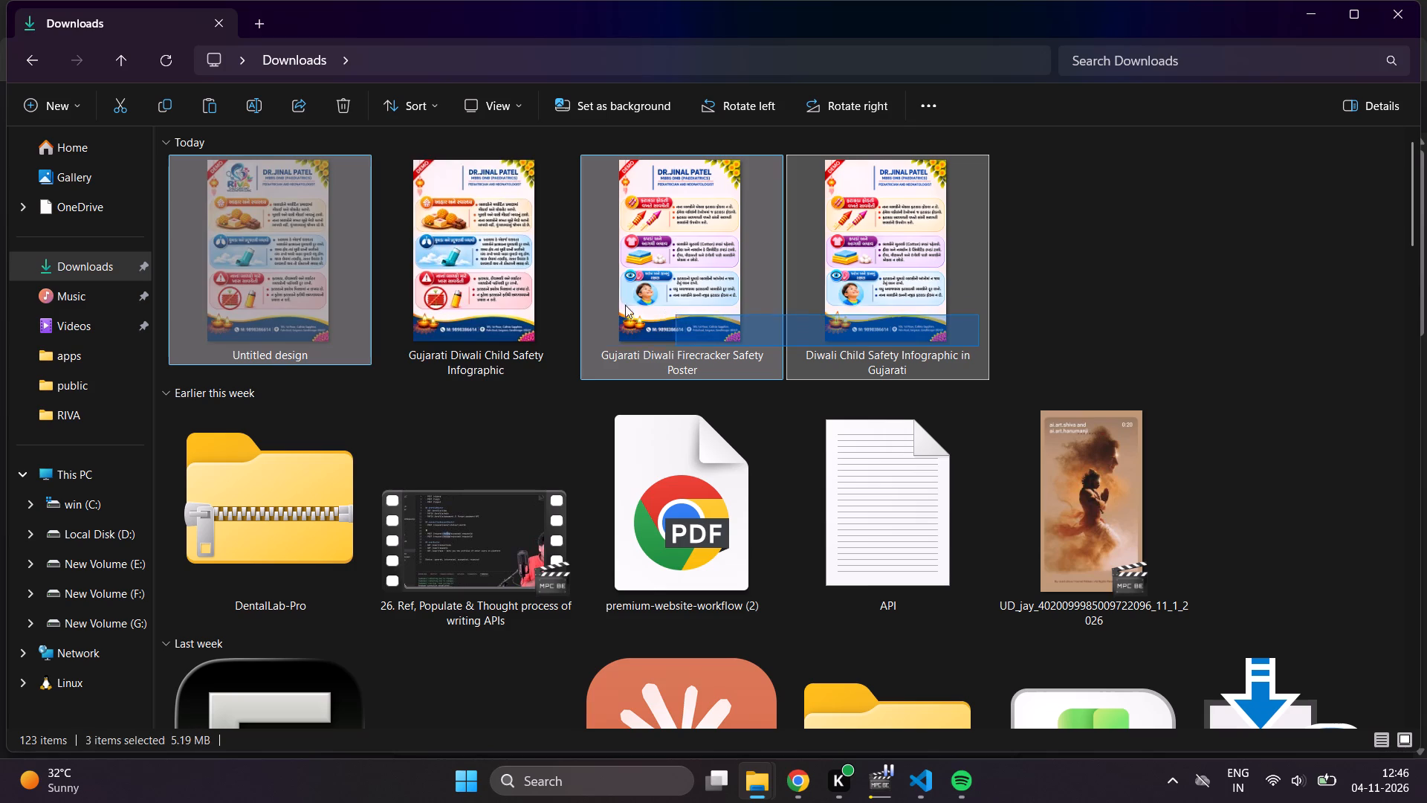
left_click_drag(625, 305, 324, 266, "ctrl")
key("ctrl+x")
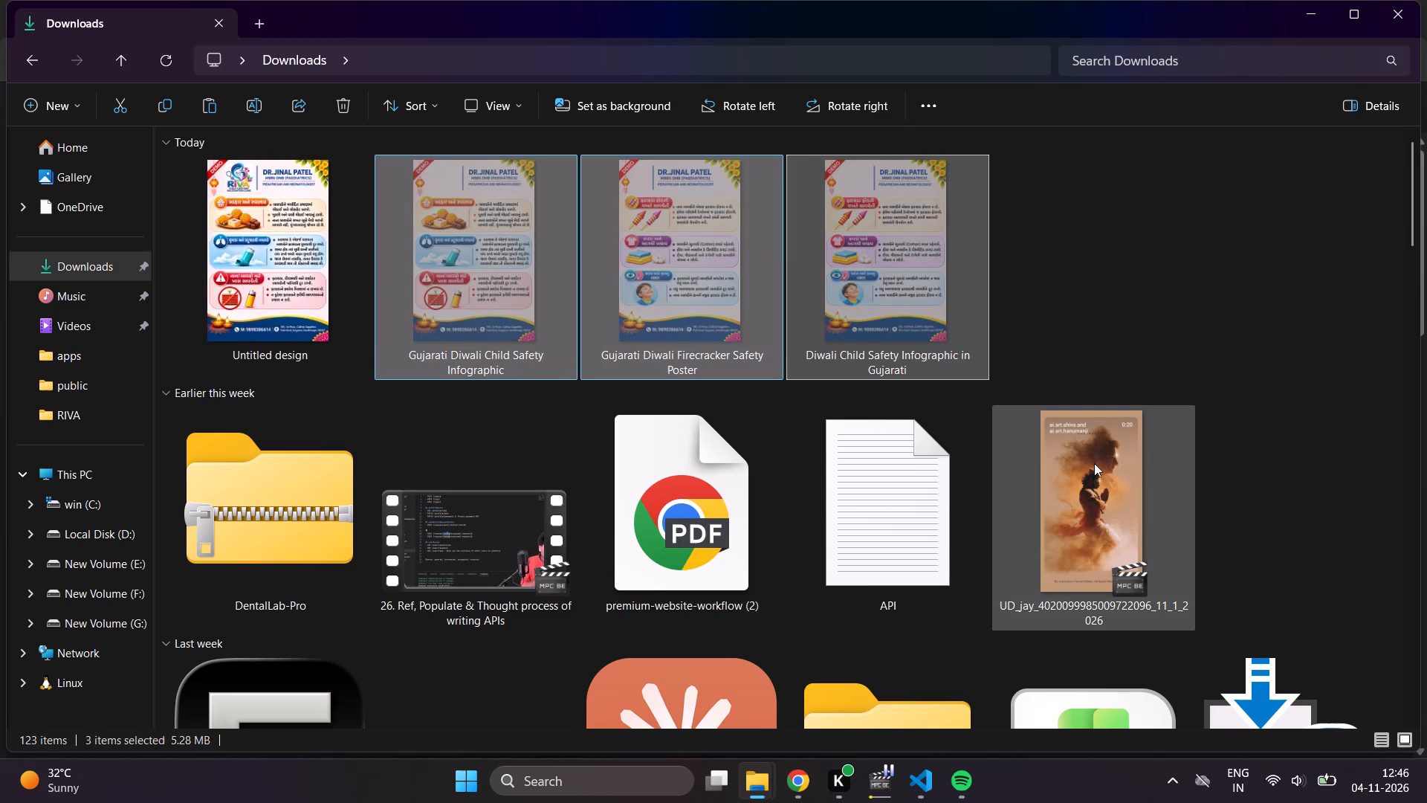
left_click_drag(1215, 300, 293, 263)
key("ctrl+x")
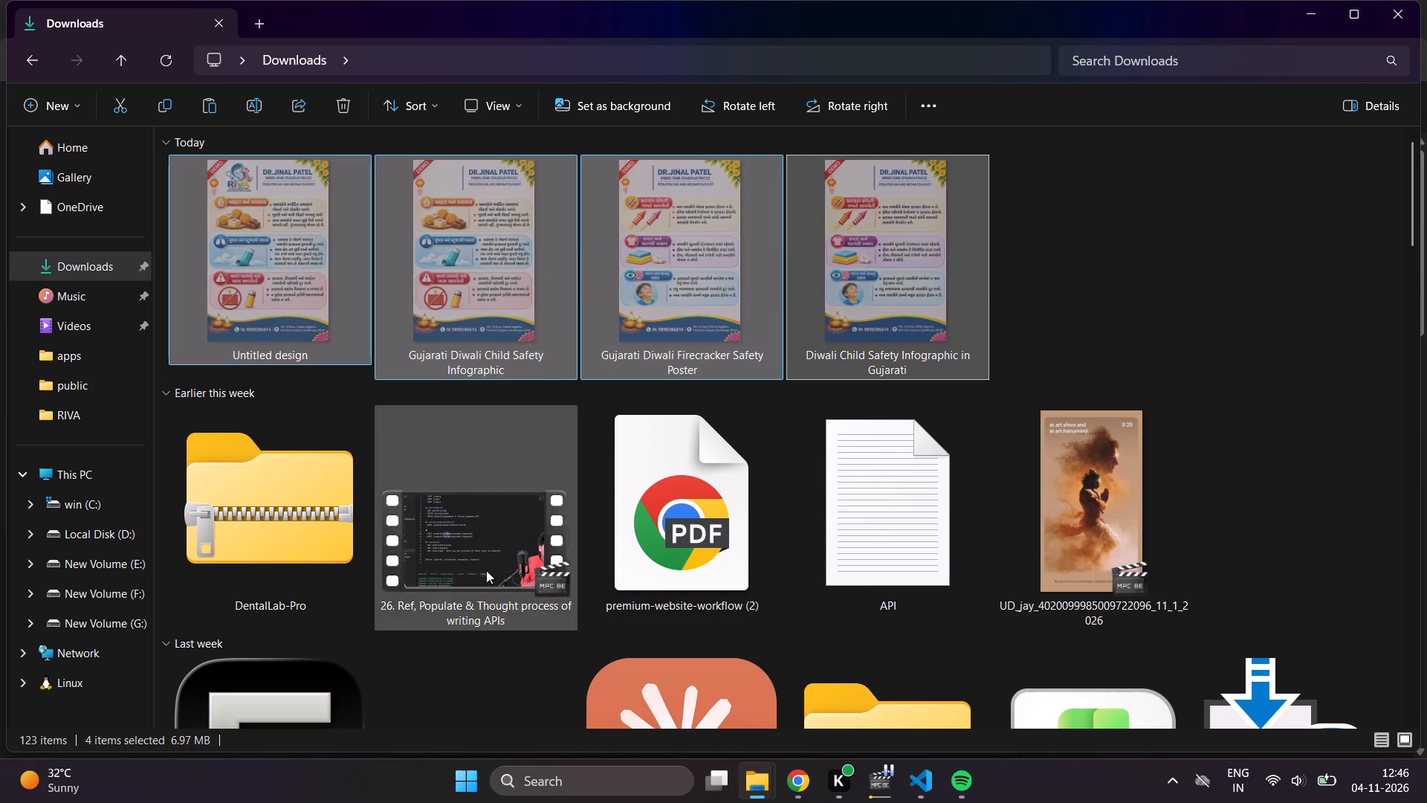
left_click(719, 683)
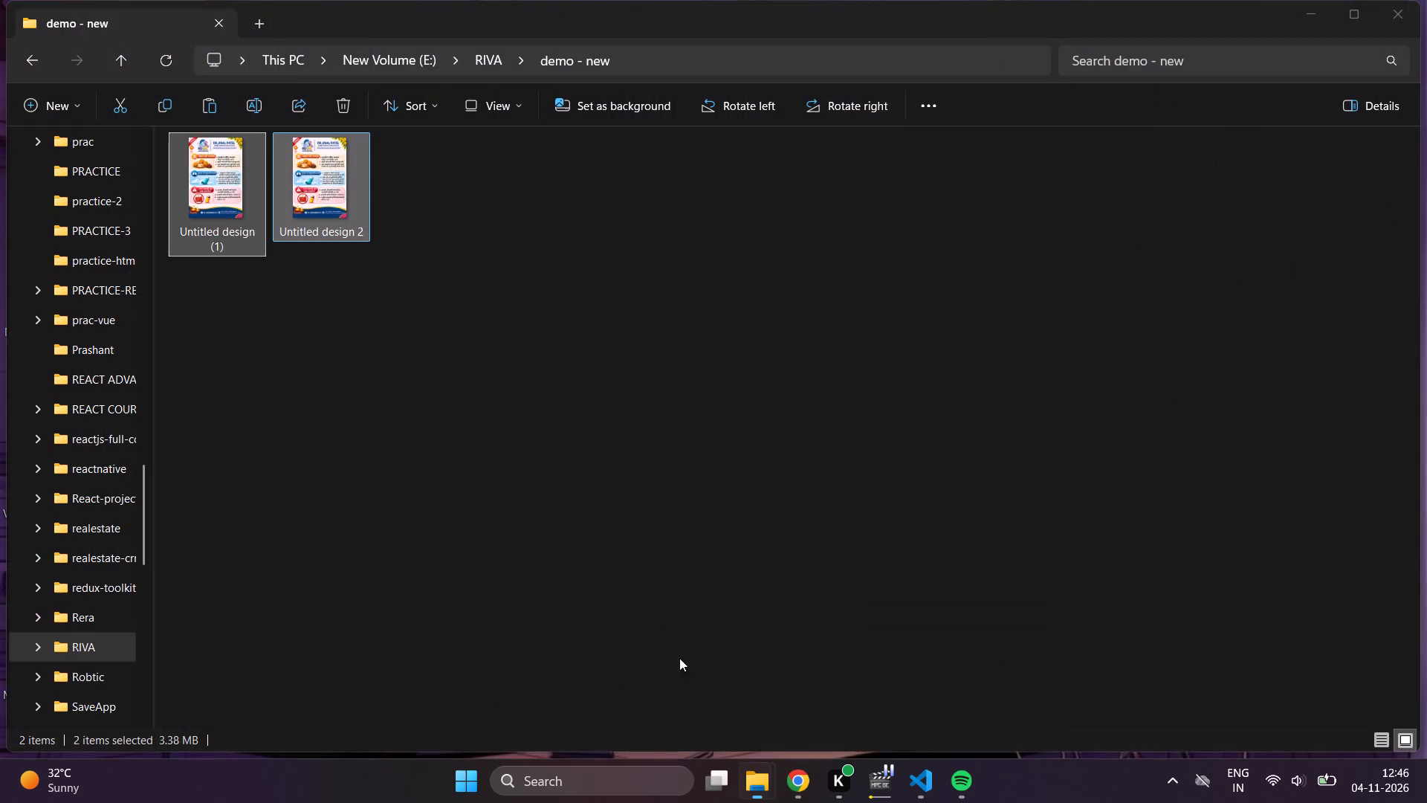
left_click(499, 60)
left_click(1292, 684)
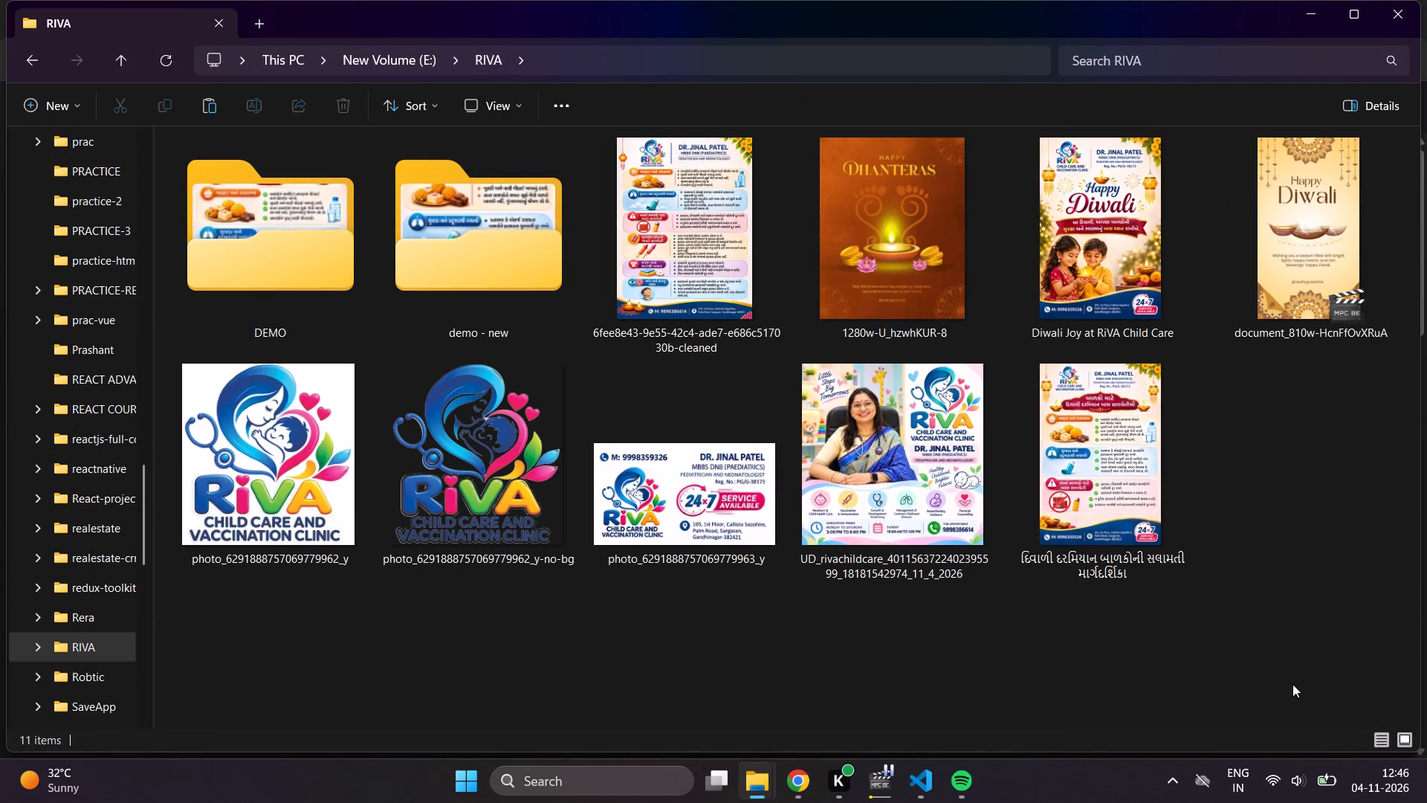
key("ctrl+v")
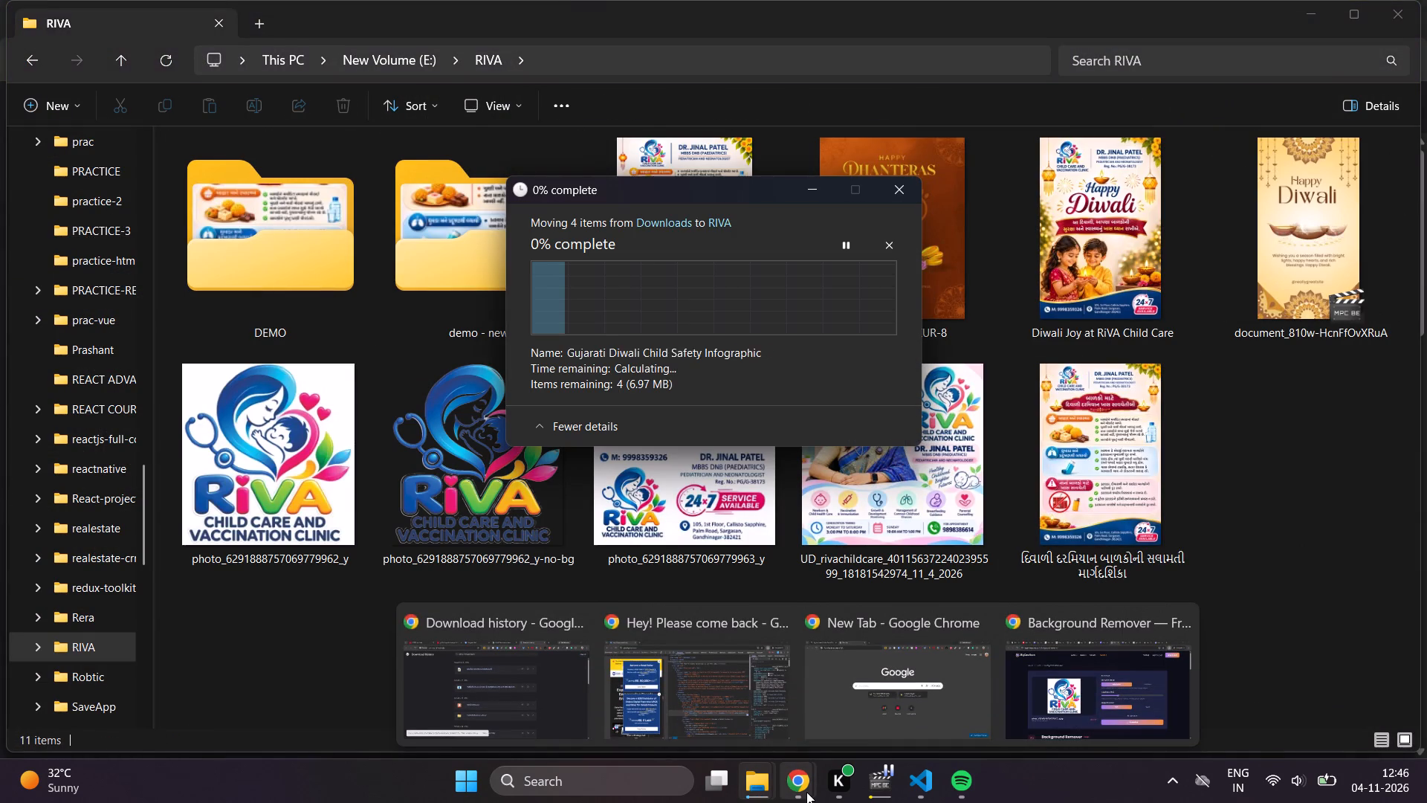
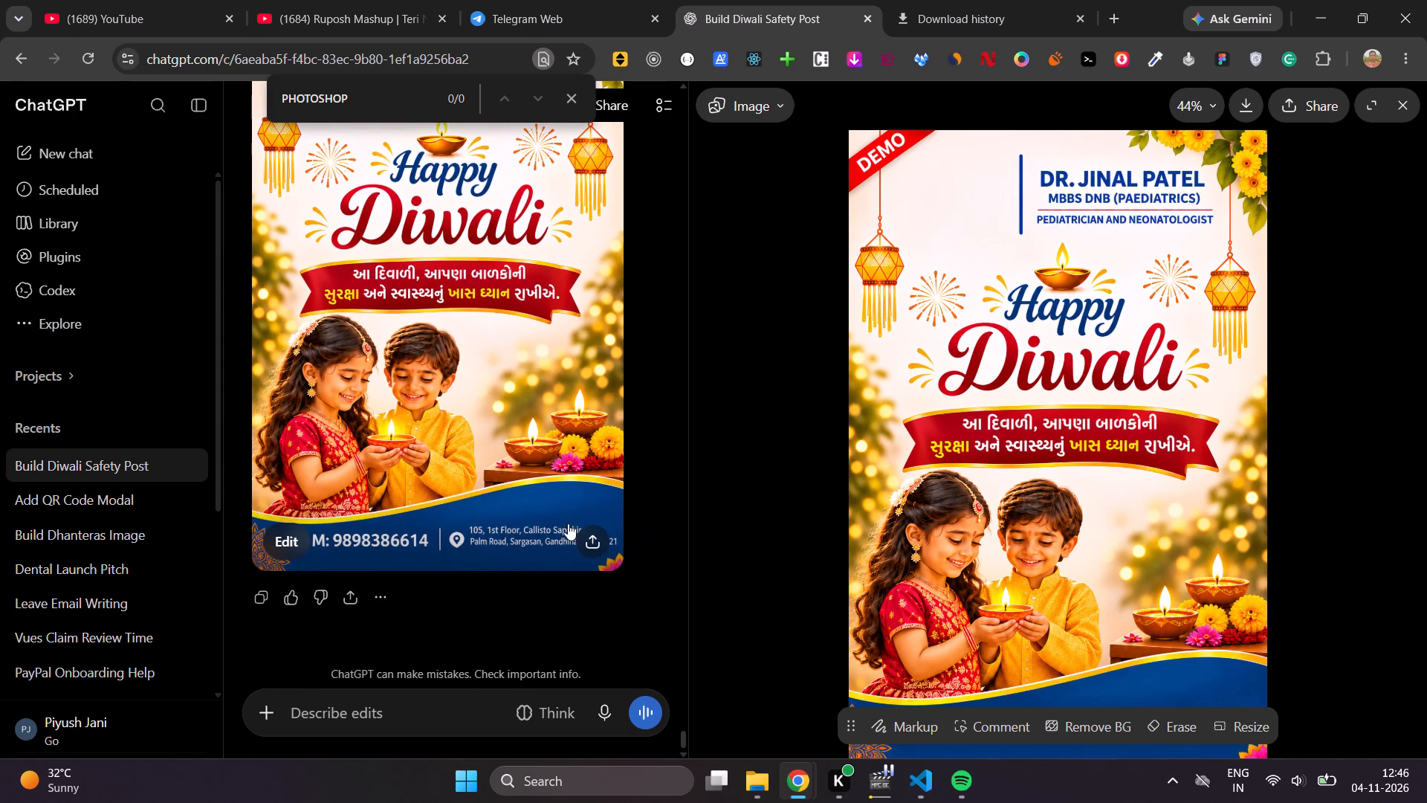
Download the Happy Diwali greeting flyer image from the ChatGPT conversation.
scroll(560, 508, "up", 3)
scroll(563, 506, "down", 2)
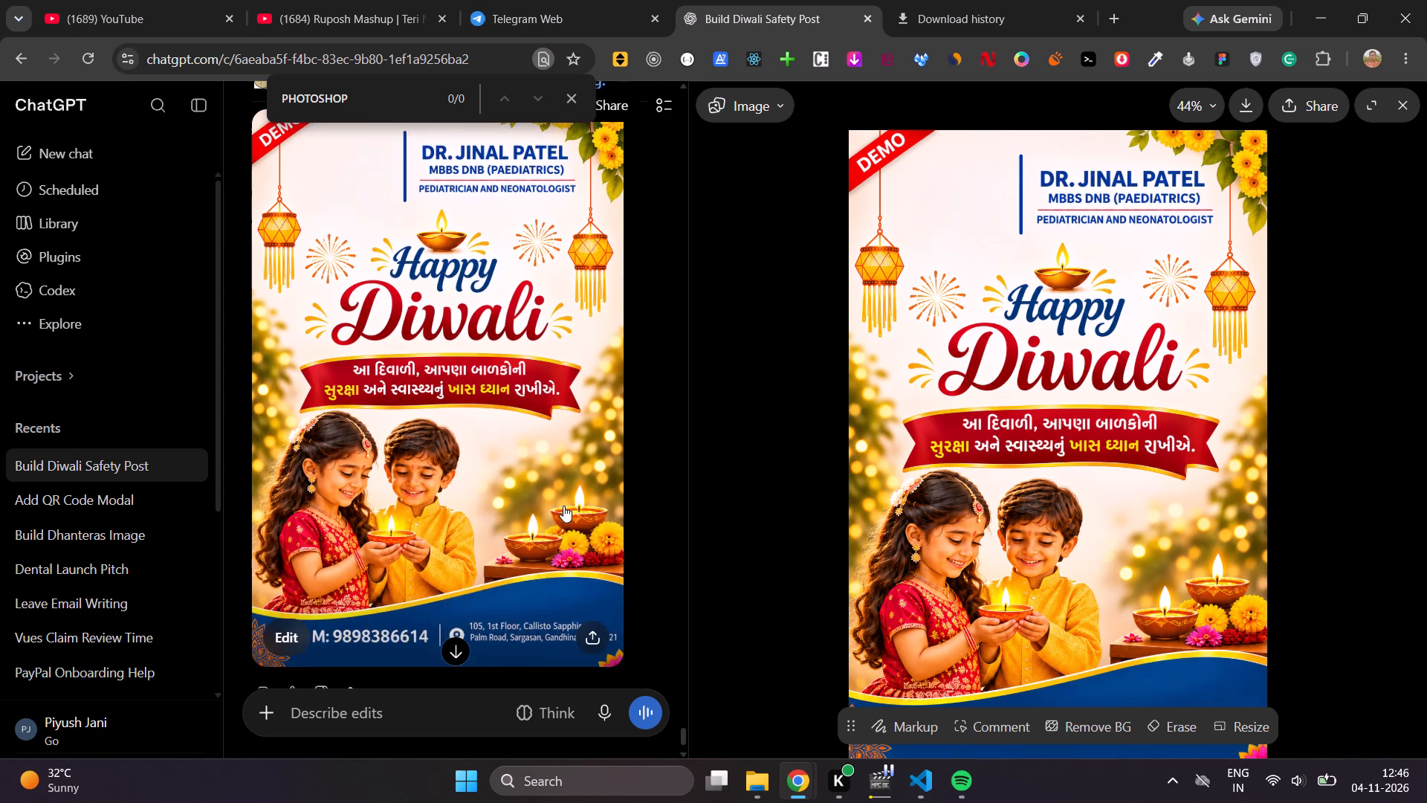
left_click(596, 638)
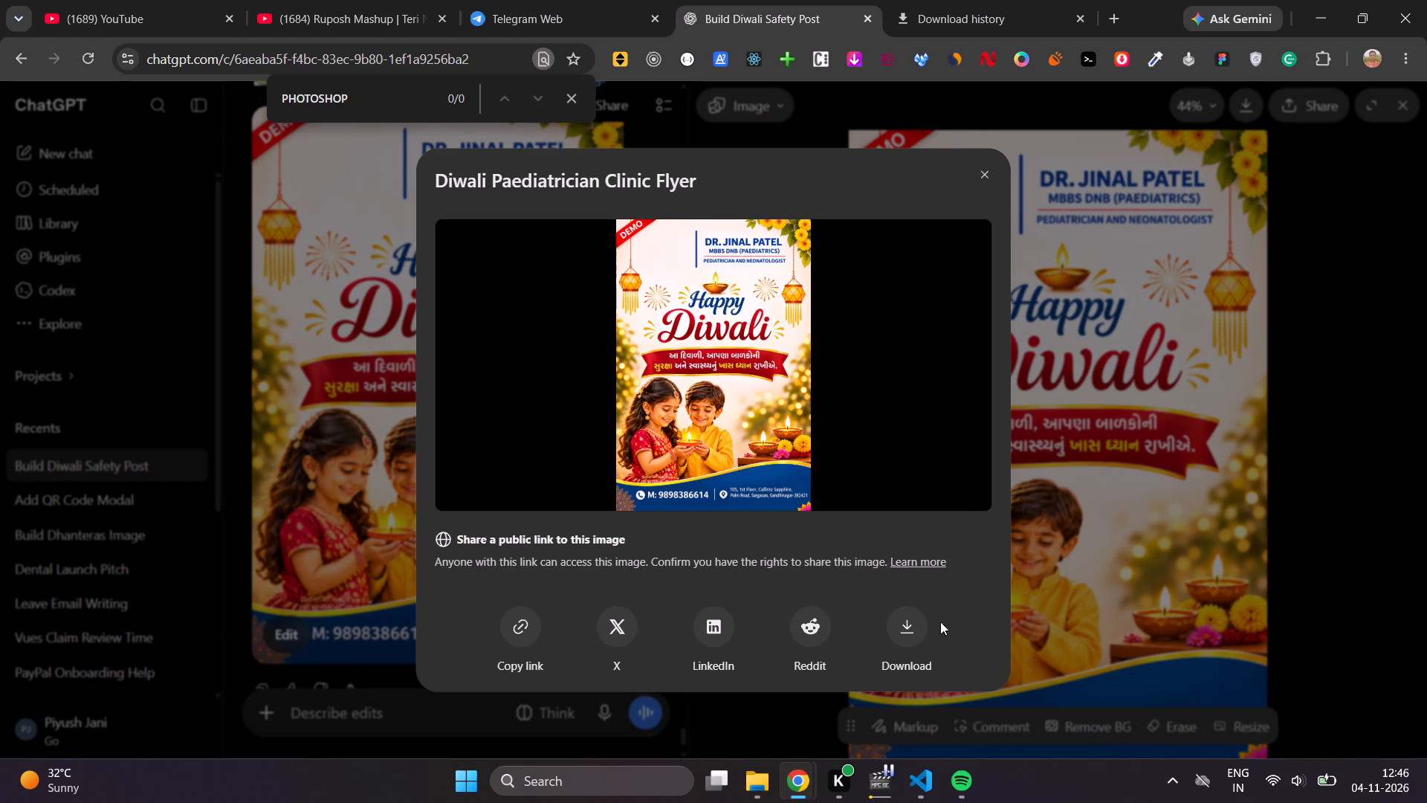
left_click(894, 628)
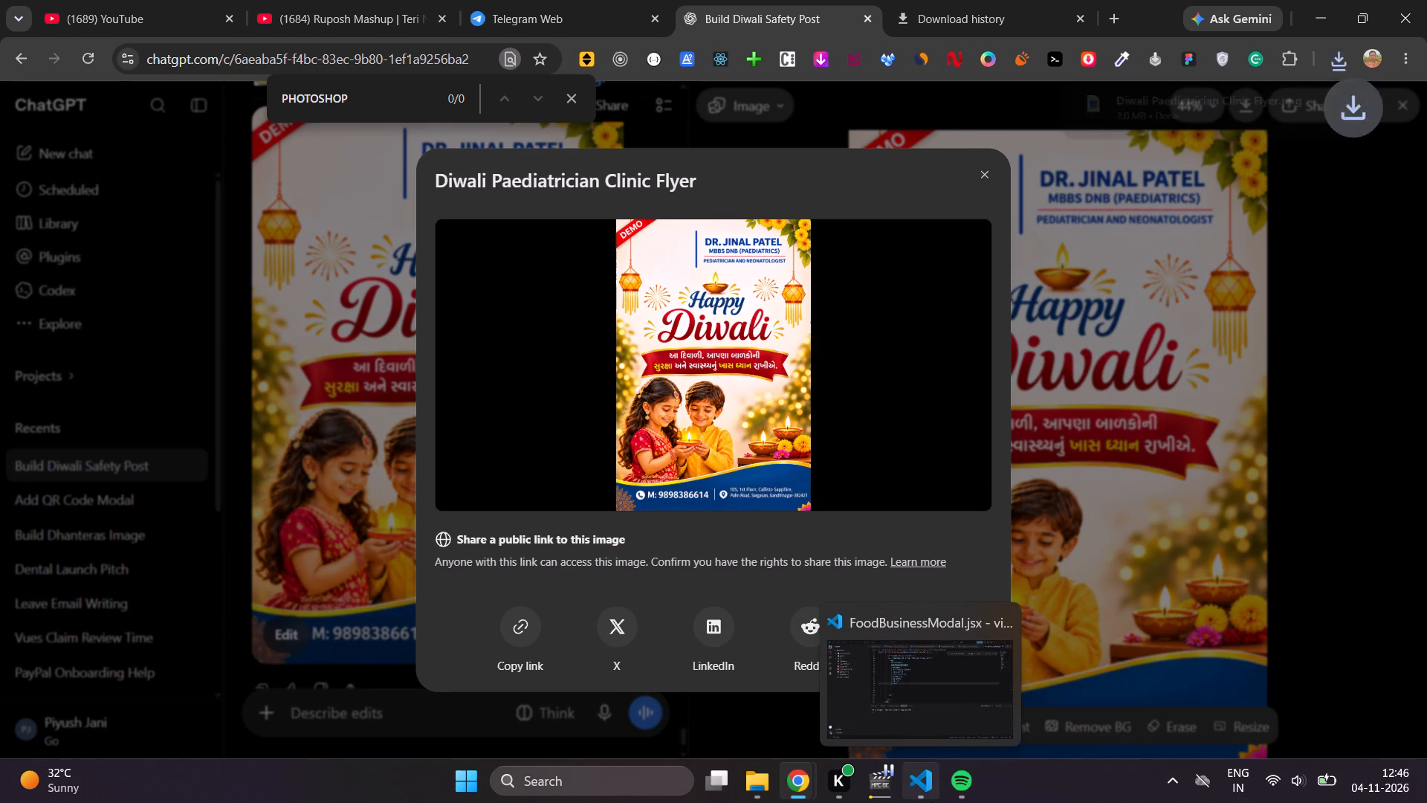
Open Brave with the Personal profile and add a blank page after page 2 of the 1024 × 1536 px Canva poster design.
type("bra")
key("Return")
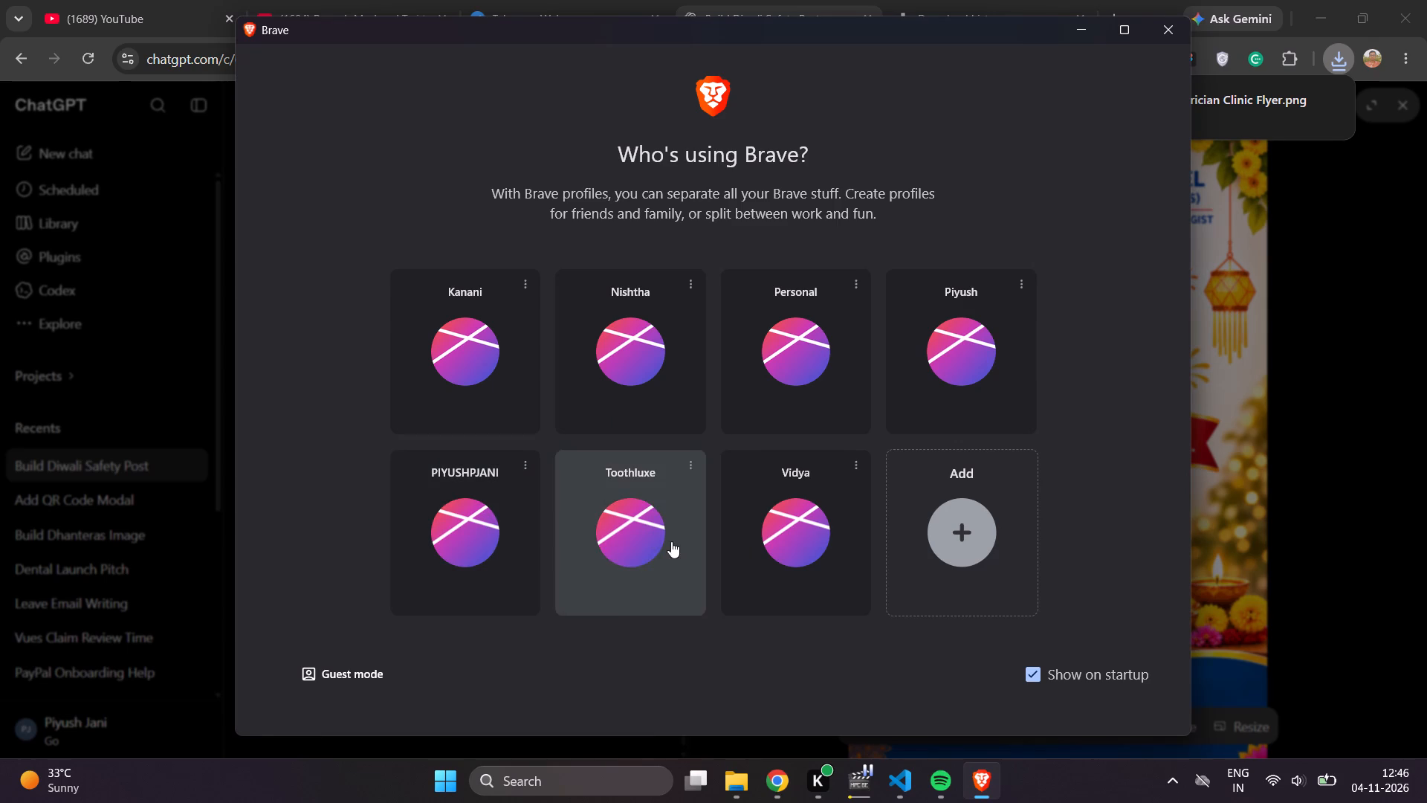
left_click(760, 329)
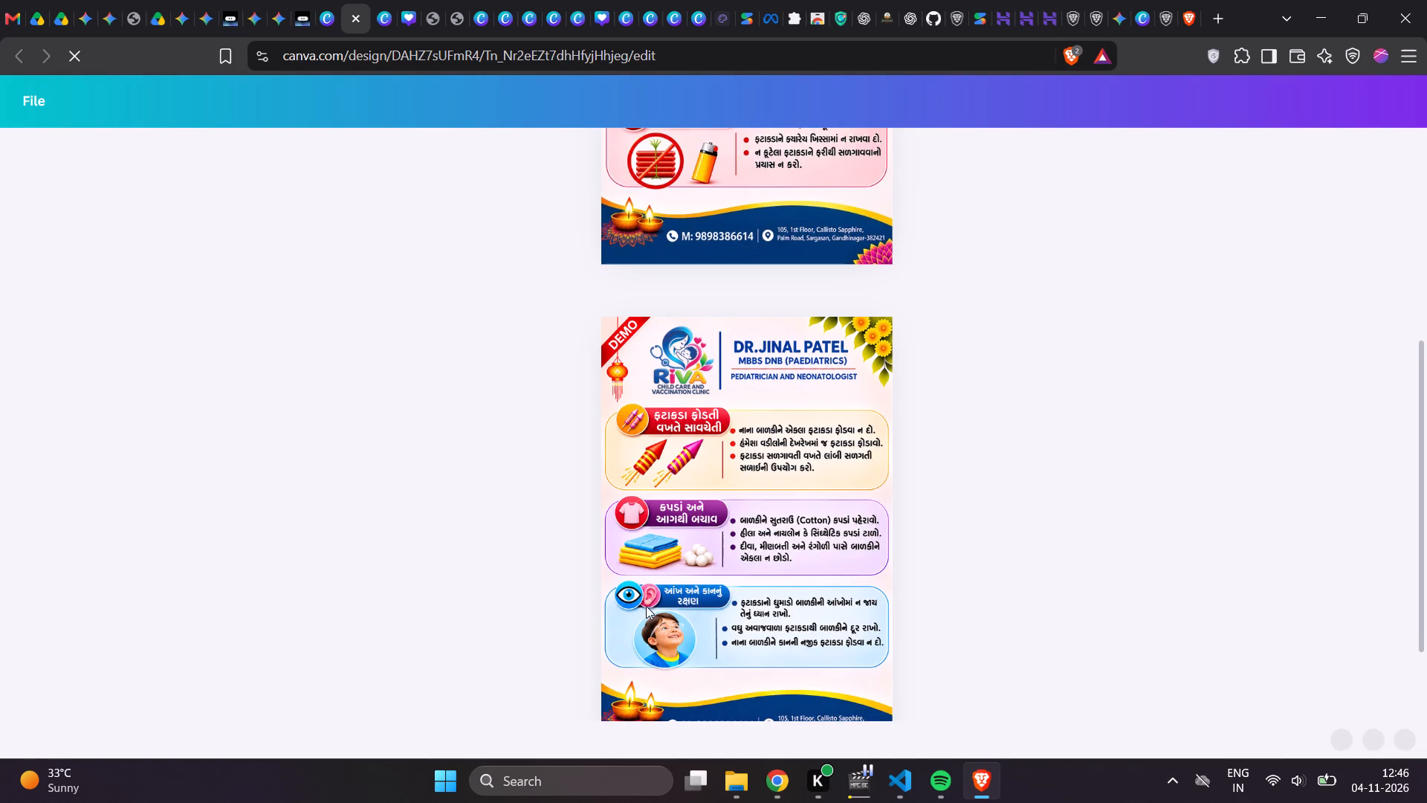
scroll(612, 476, "down", 6)
scroll(724, 391, "down", 3)
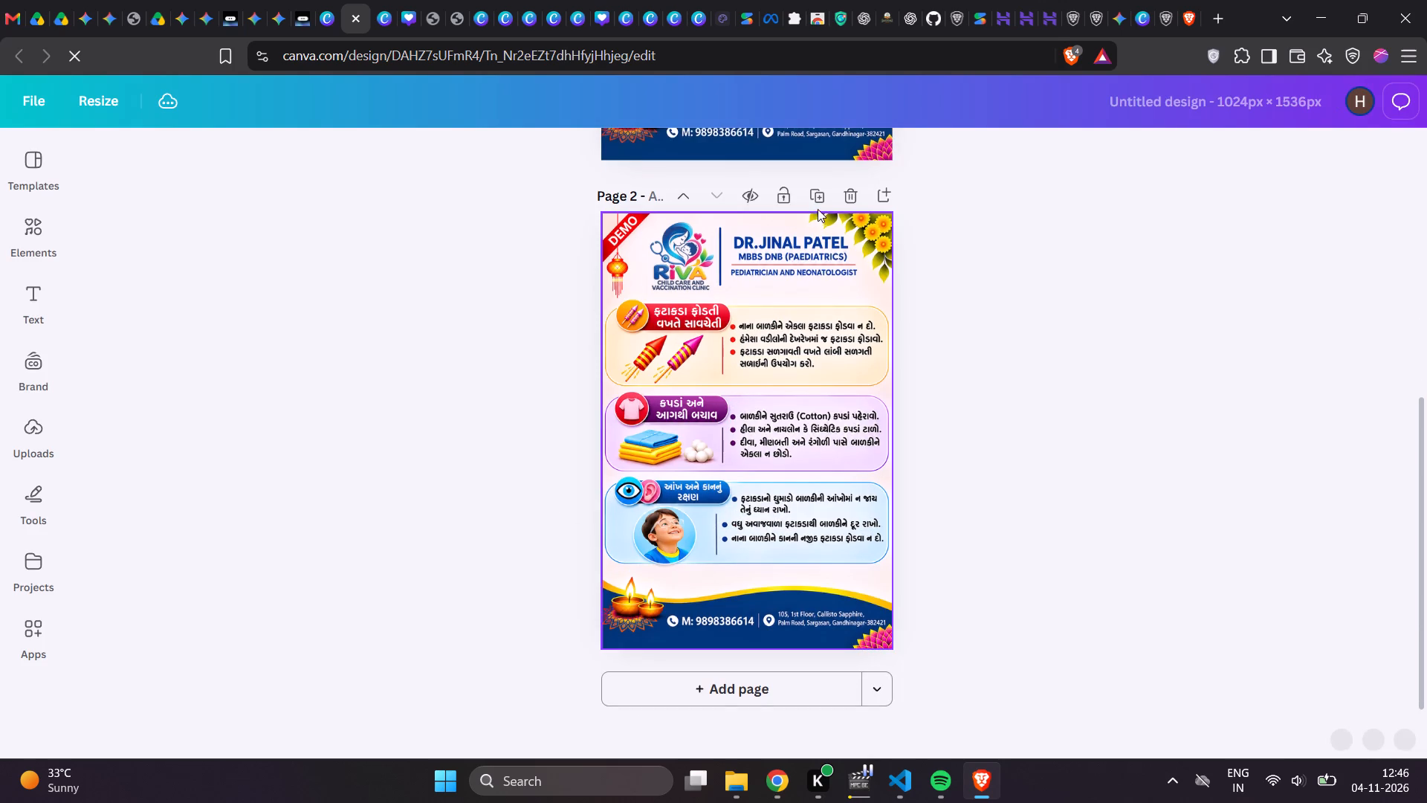
left_click(887, 196)
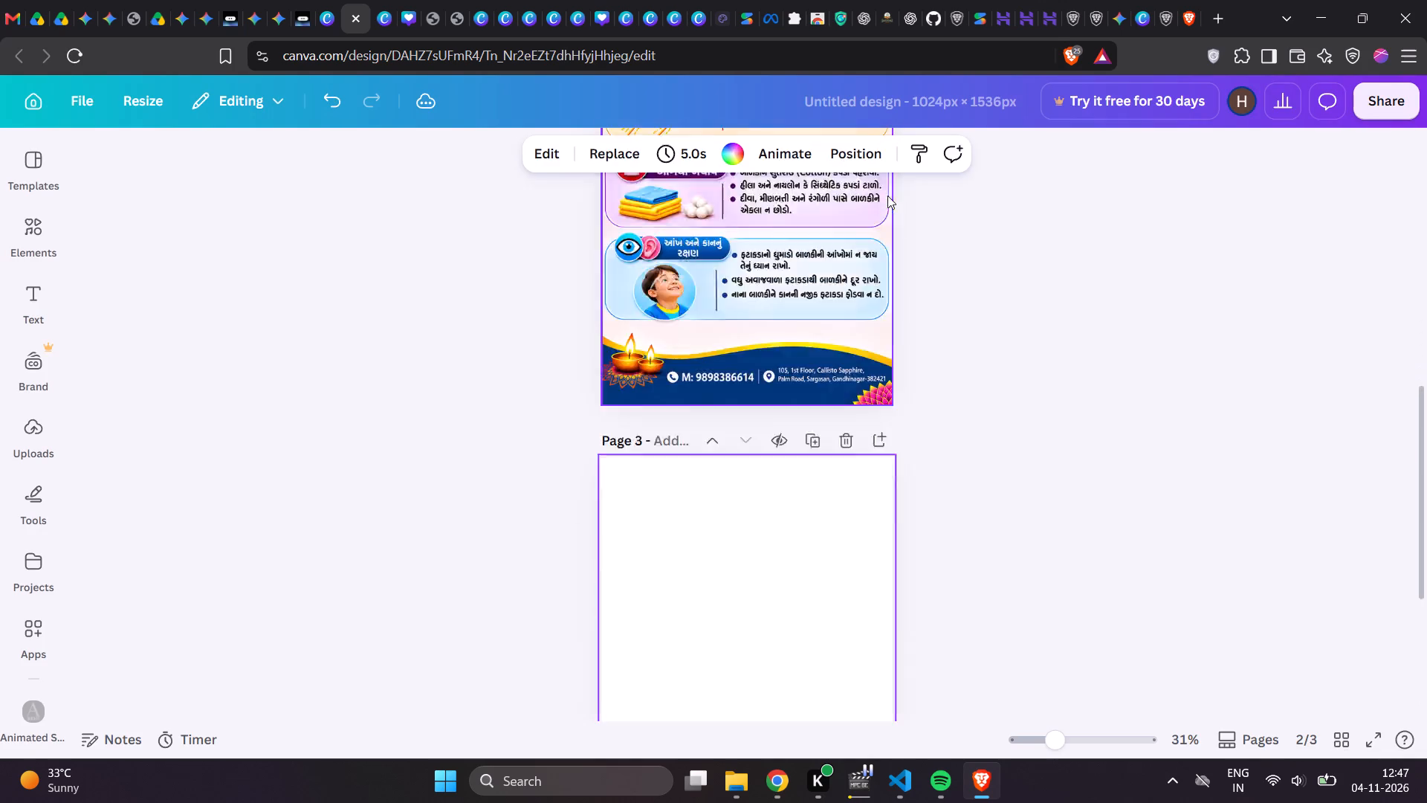
Upload the downloaded Diwali Paediatrician Clinic Flyer image to the Canva uploads.
left_click(48, 432)
left_click(170, 216)
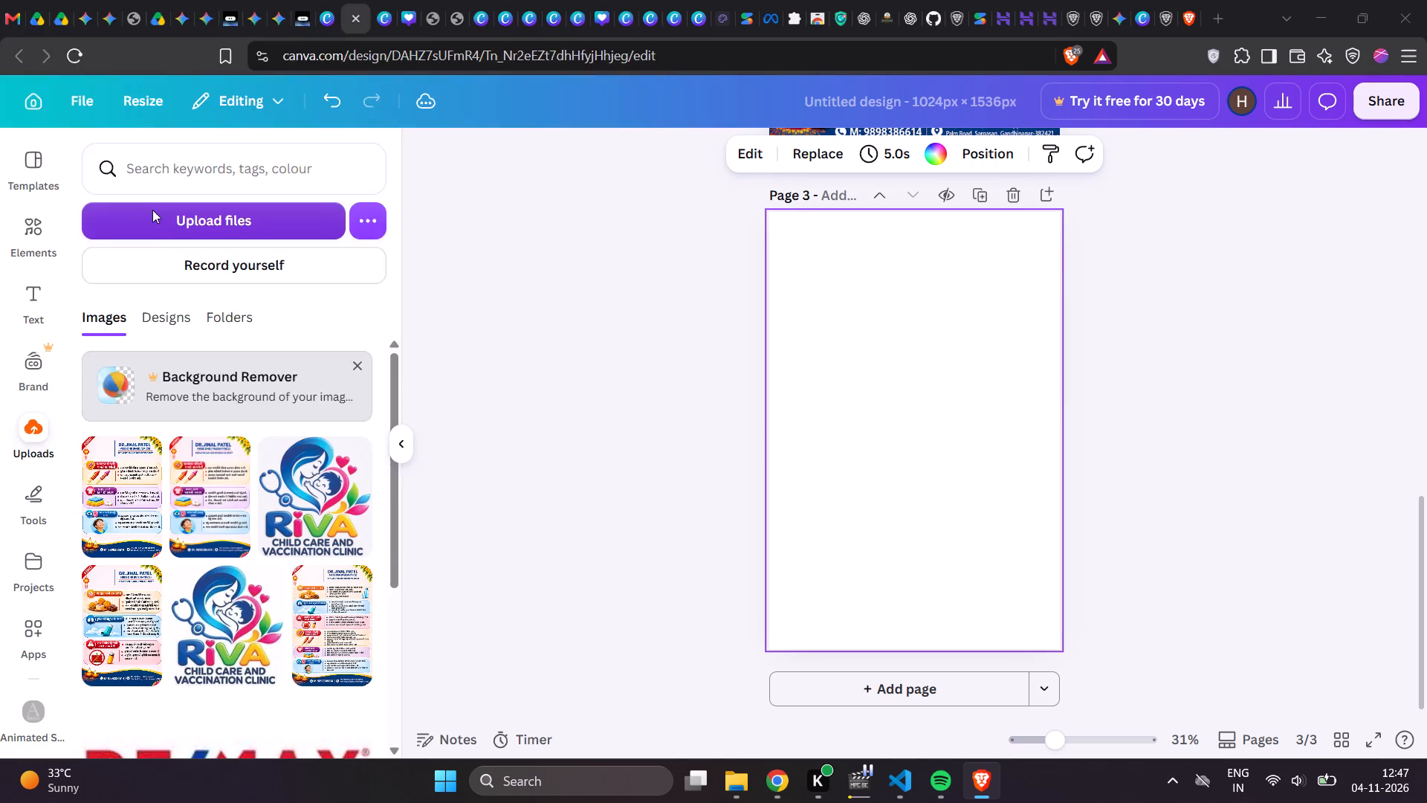
left_click(243, 179)
left_click(517, 411)
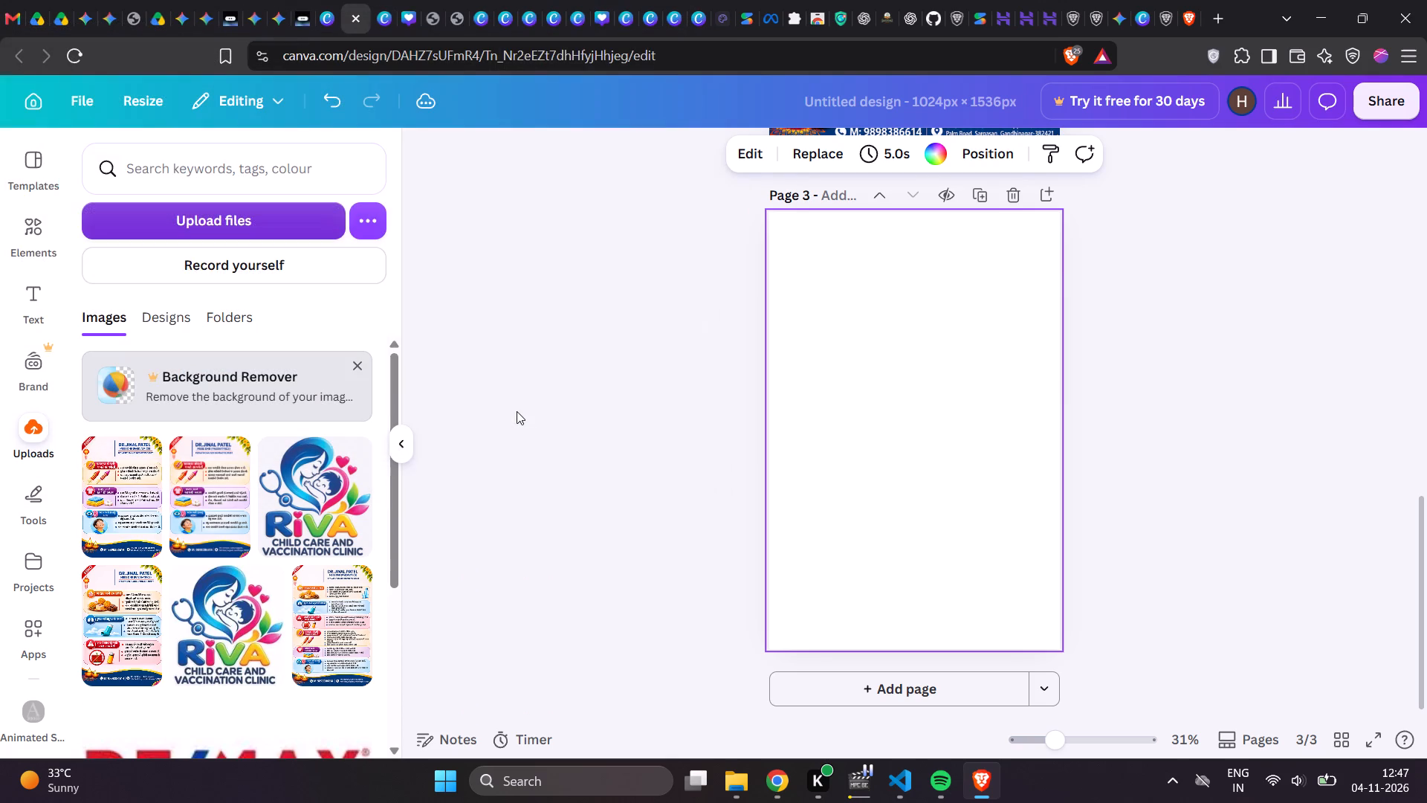
Copy the RIVA logo from page 2 and paste it onto the blank page 3.
scroll(661, 474, "up", 5)
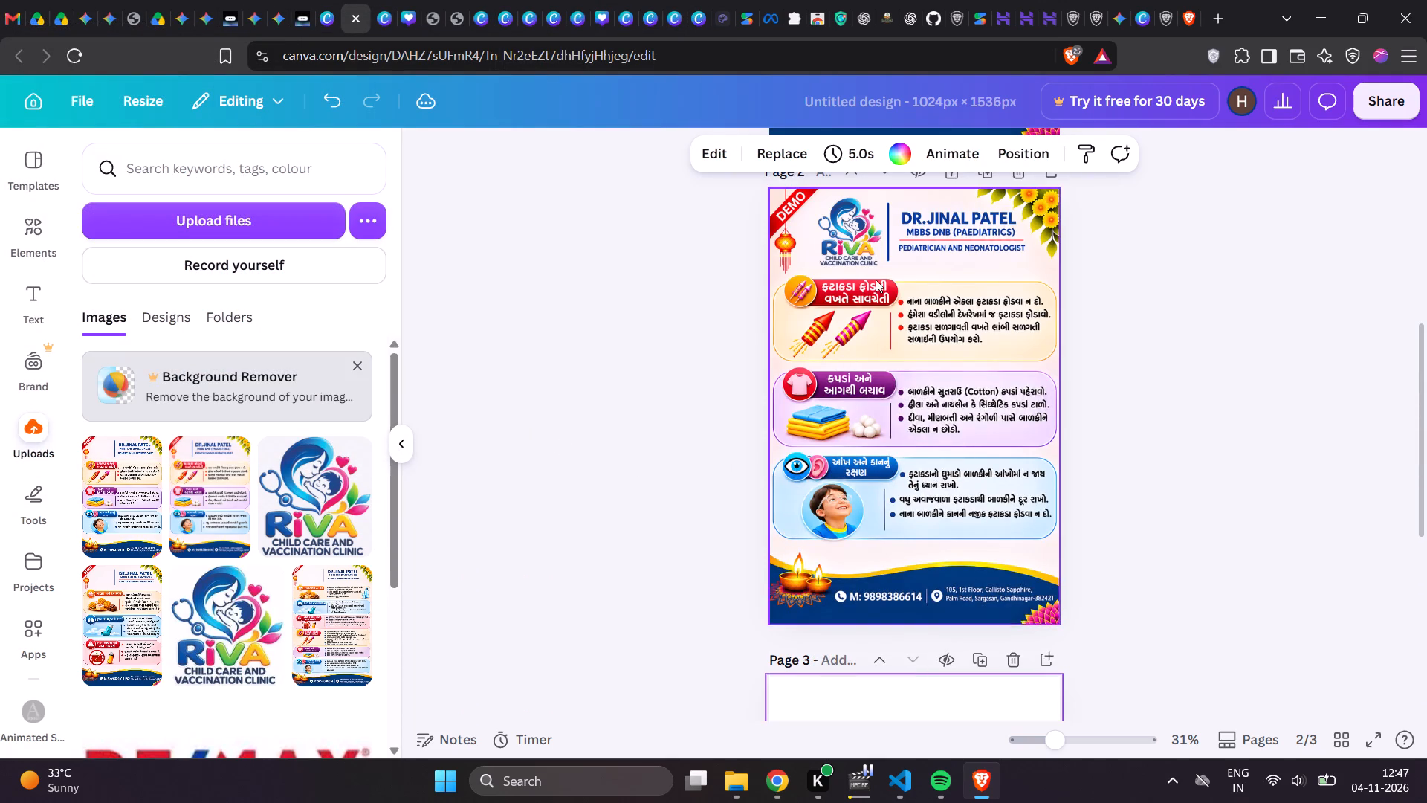
left_click(857, 240)
key("ctrl+c")
scroll(1054, 459, "down", 4)
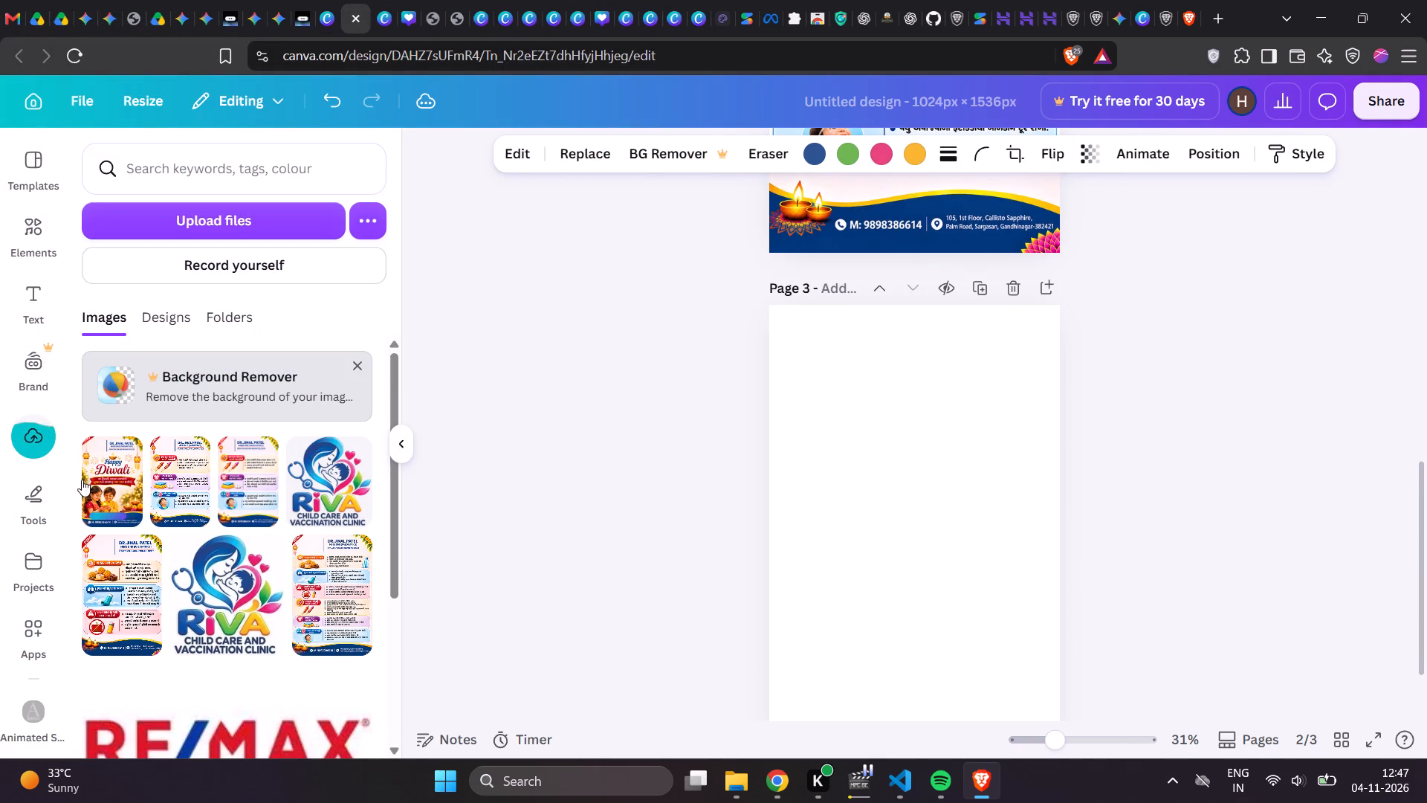
left_click(877, 459)
key("ctrl+v")
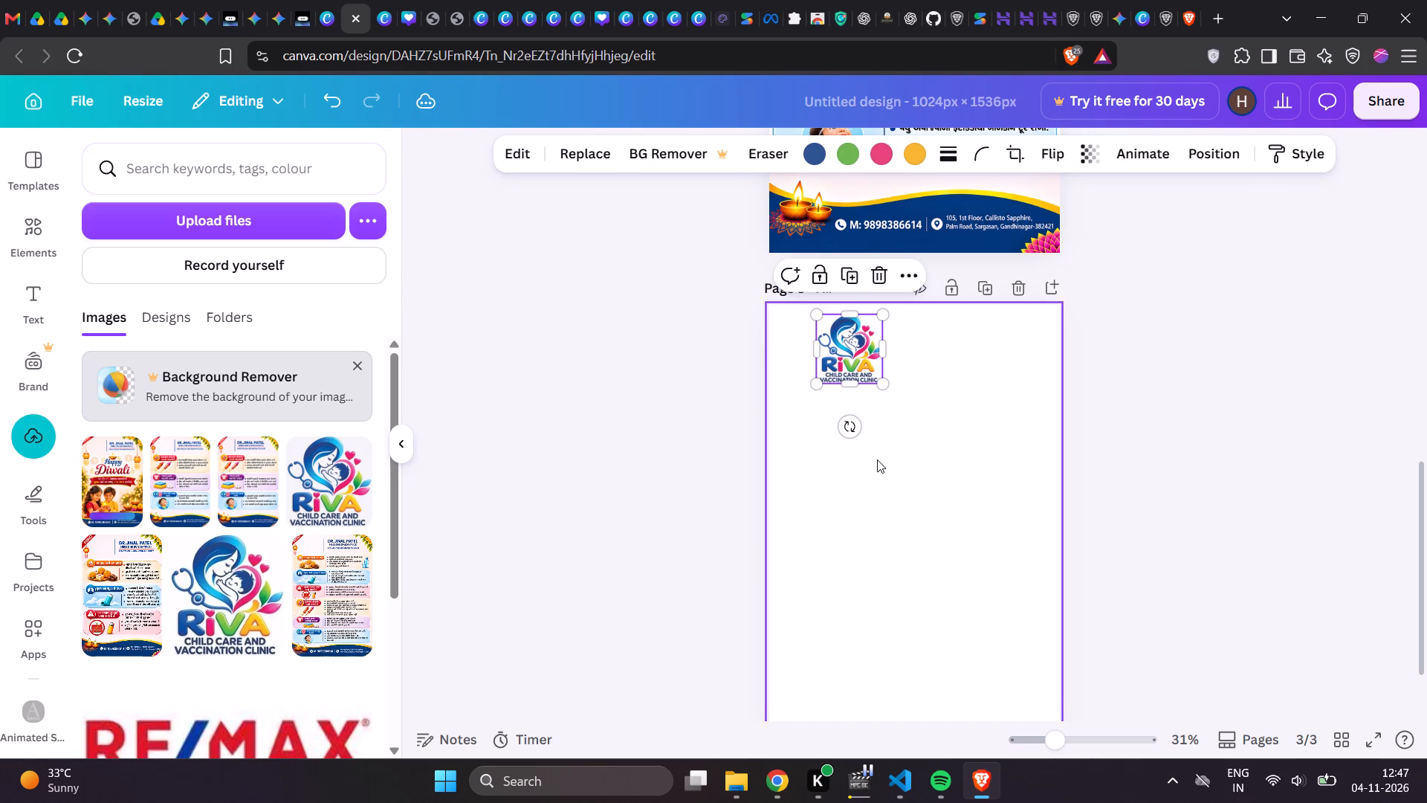
Place the uploaded Happy Diwali flyer on page 3 and enlarge it to fill the whole page.
left_click(98, 488)
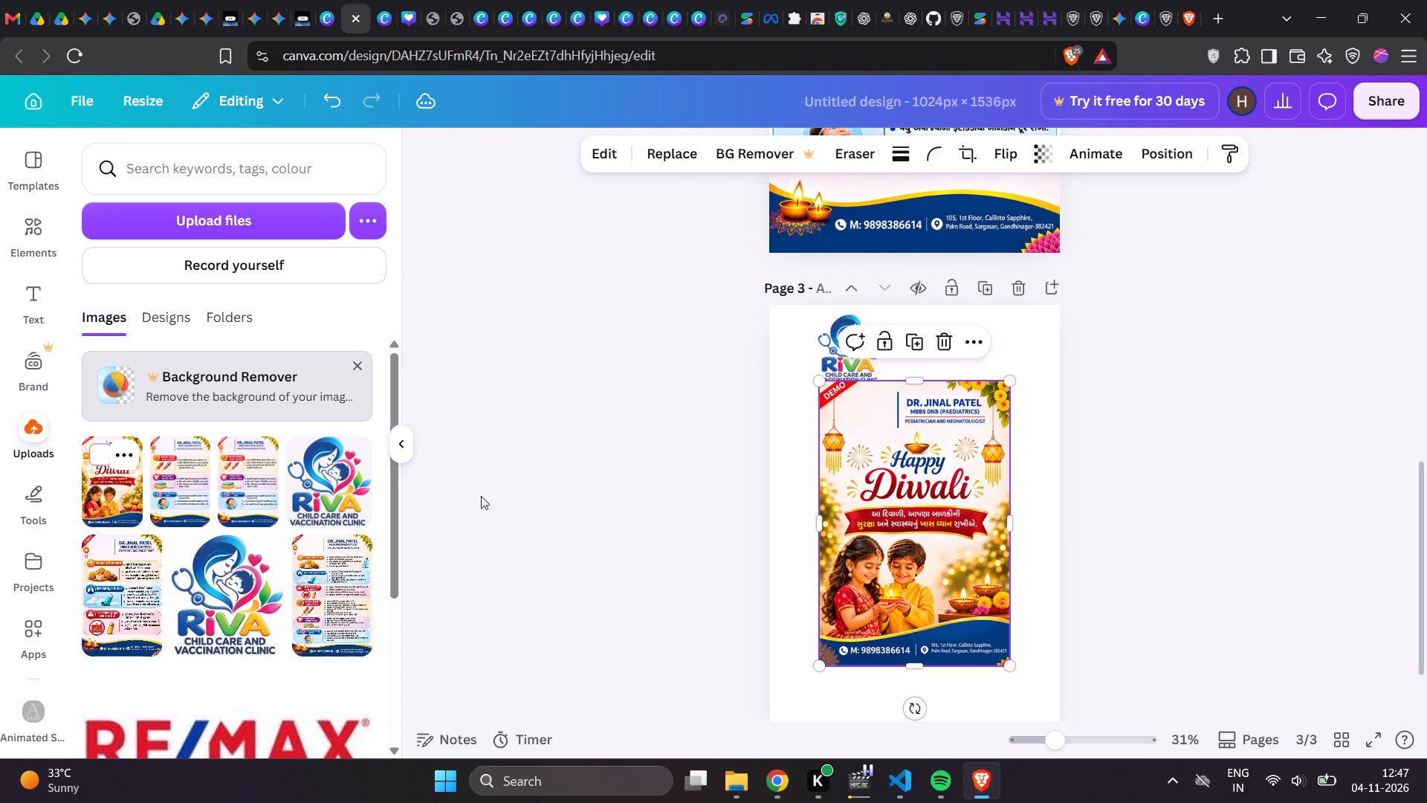
left_click_drag(818, 382, 777, 335)
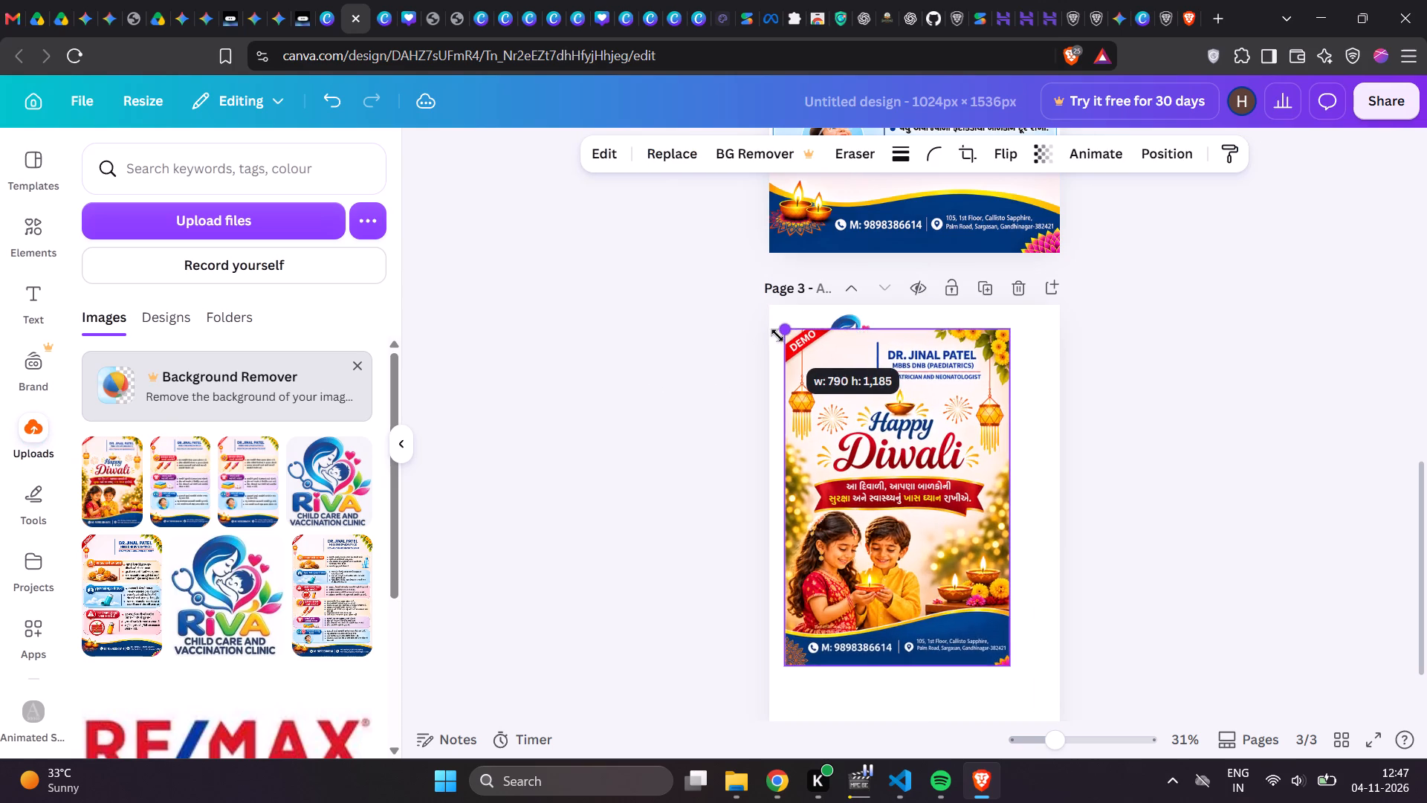
left_click_drag(777, 335, 767, 313)
scroll(1000, 571, "down", 4)
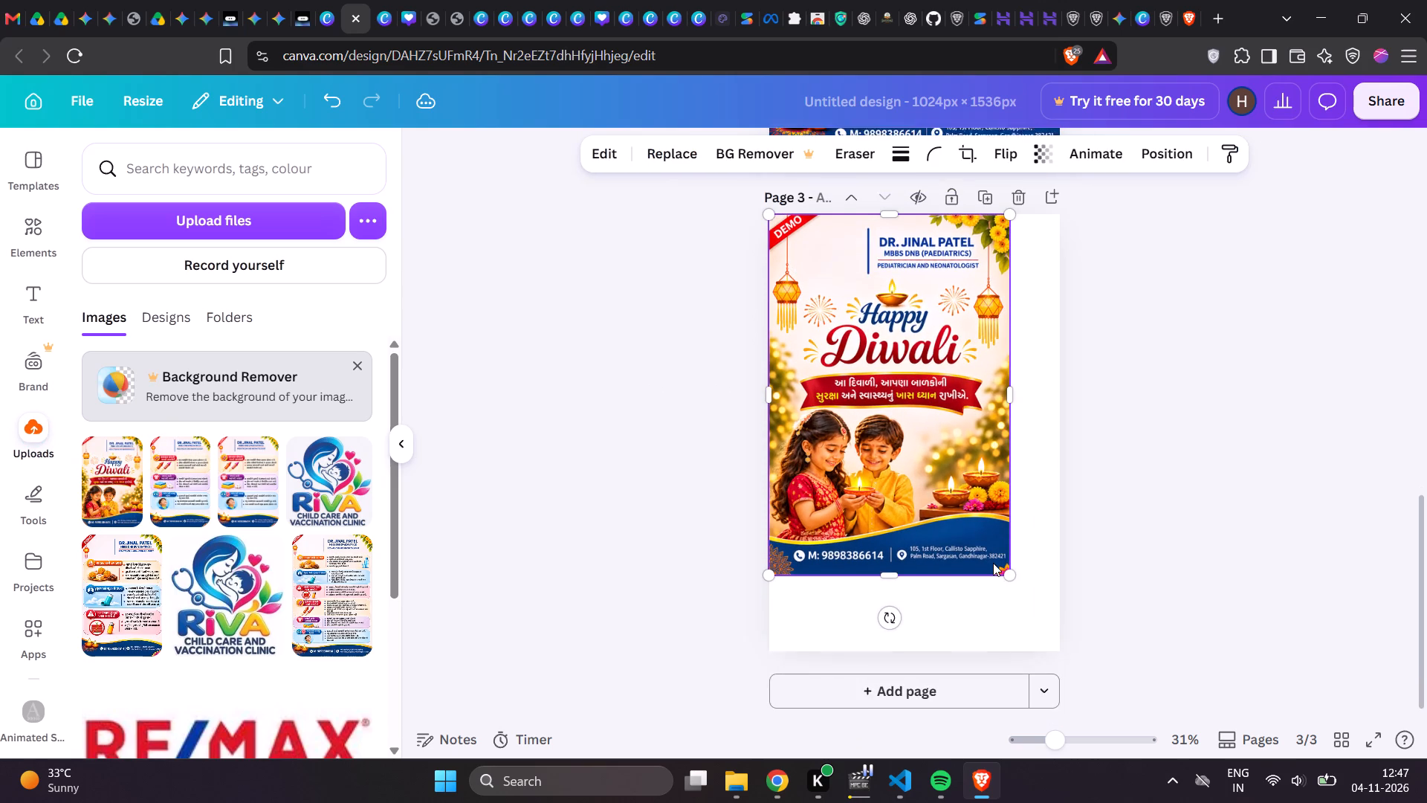
left_click_drag(1004, 568, 1028, 633)
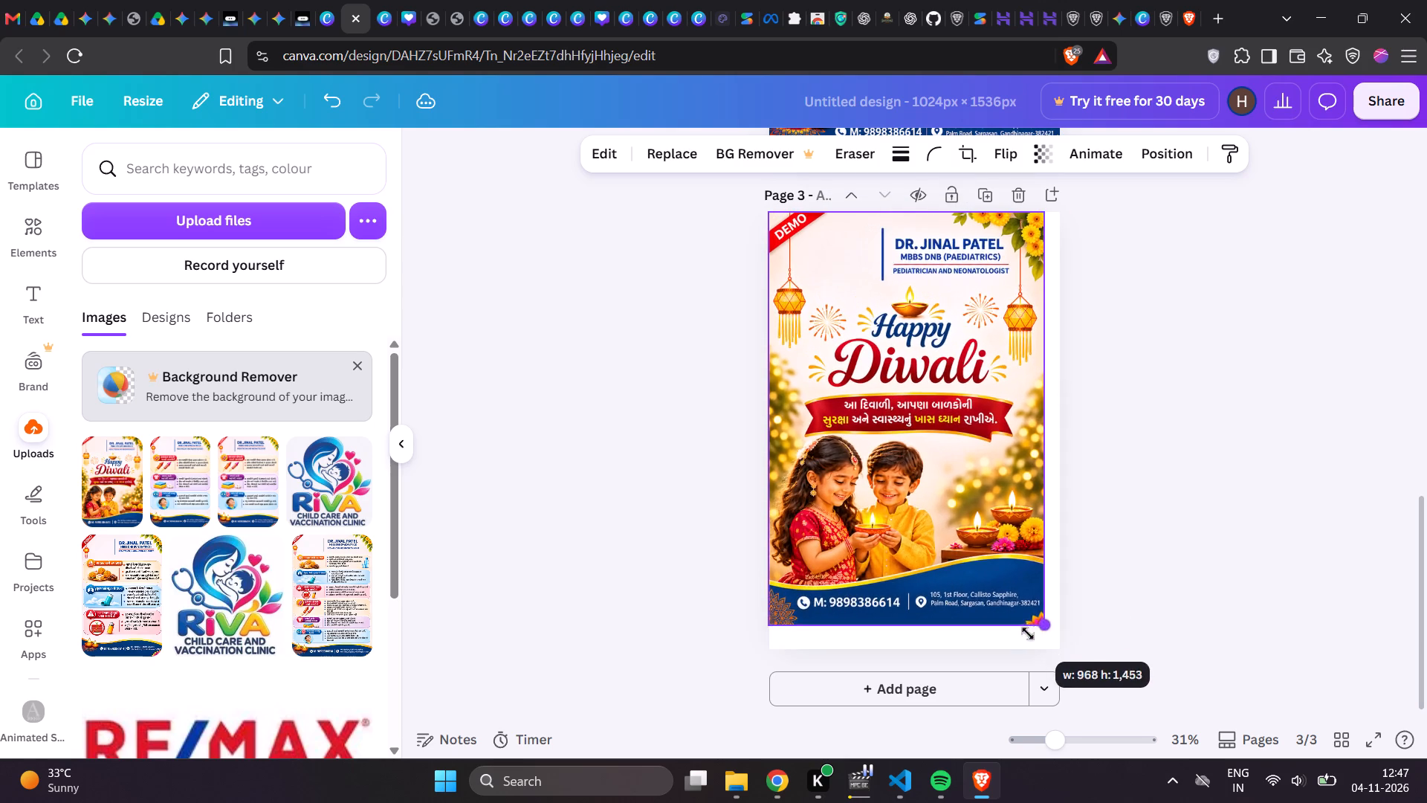
left_click_drag(1028, 633, 1038, 651)
Send the Happy Diwali flyer backward one layer, behind the RIVA logo on page 3.
right_click(989, 509)
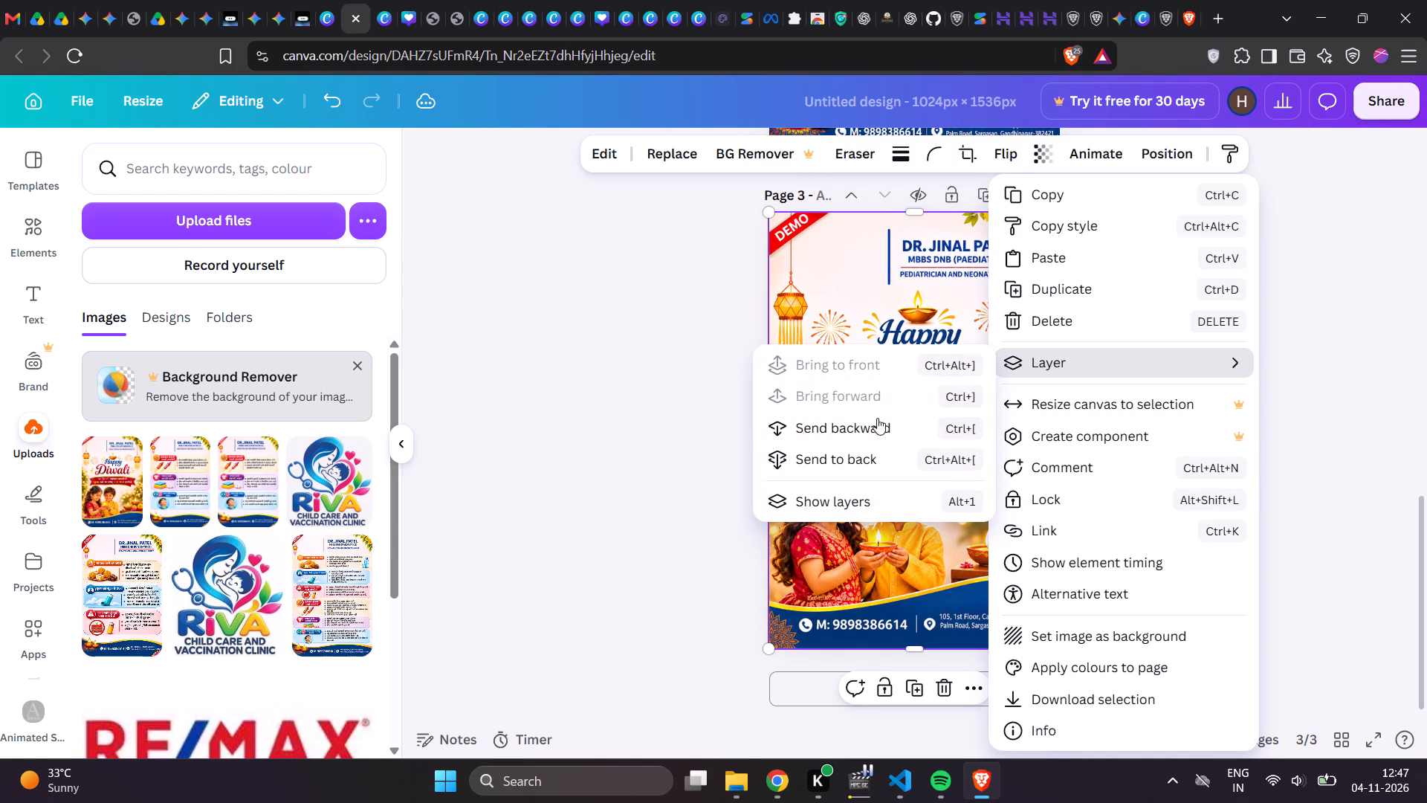
left_click(876, 430)
left_click(1365, 448)
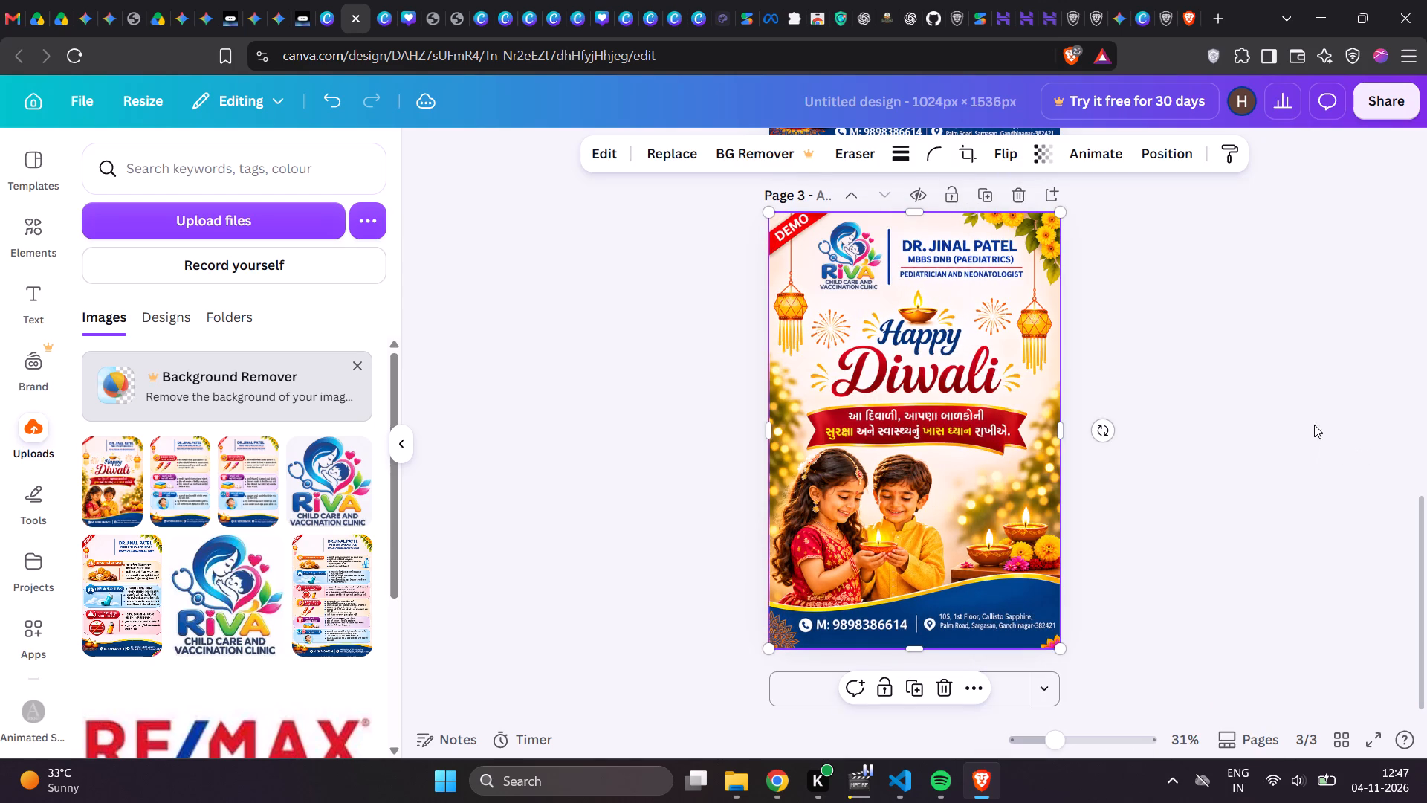
Download only page 3 as a high-quality PNG, saving it as Untitled design in the Downloads folder.
scroll(995, 383, "up", 8)
scroll(1000, 395, "down", 11)
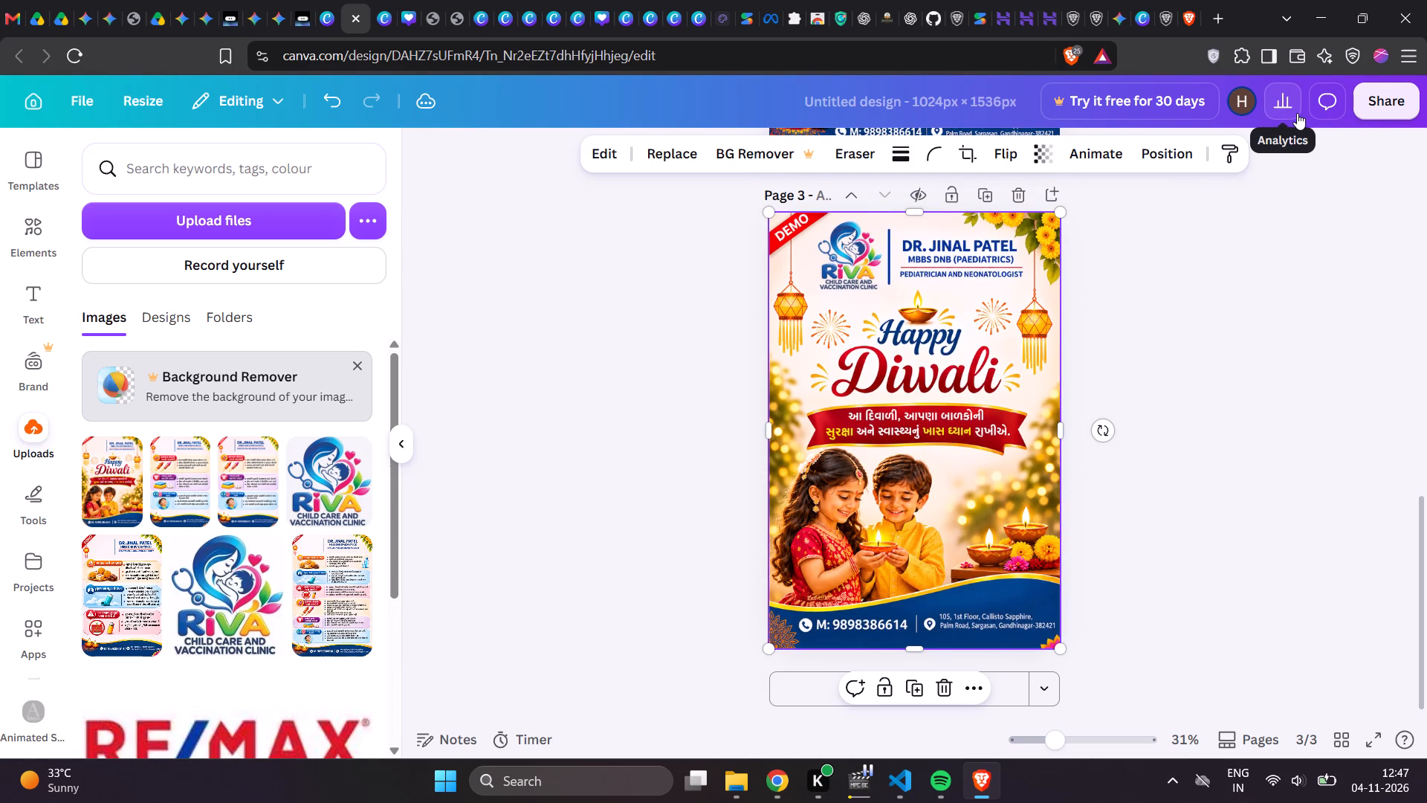
left_click(1374, 113)
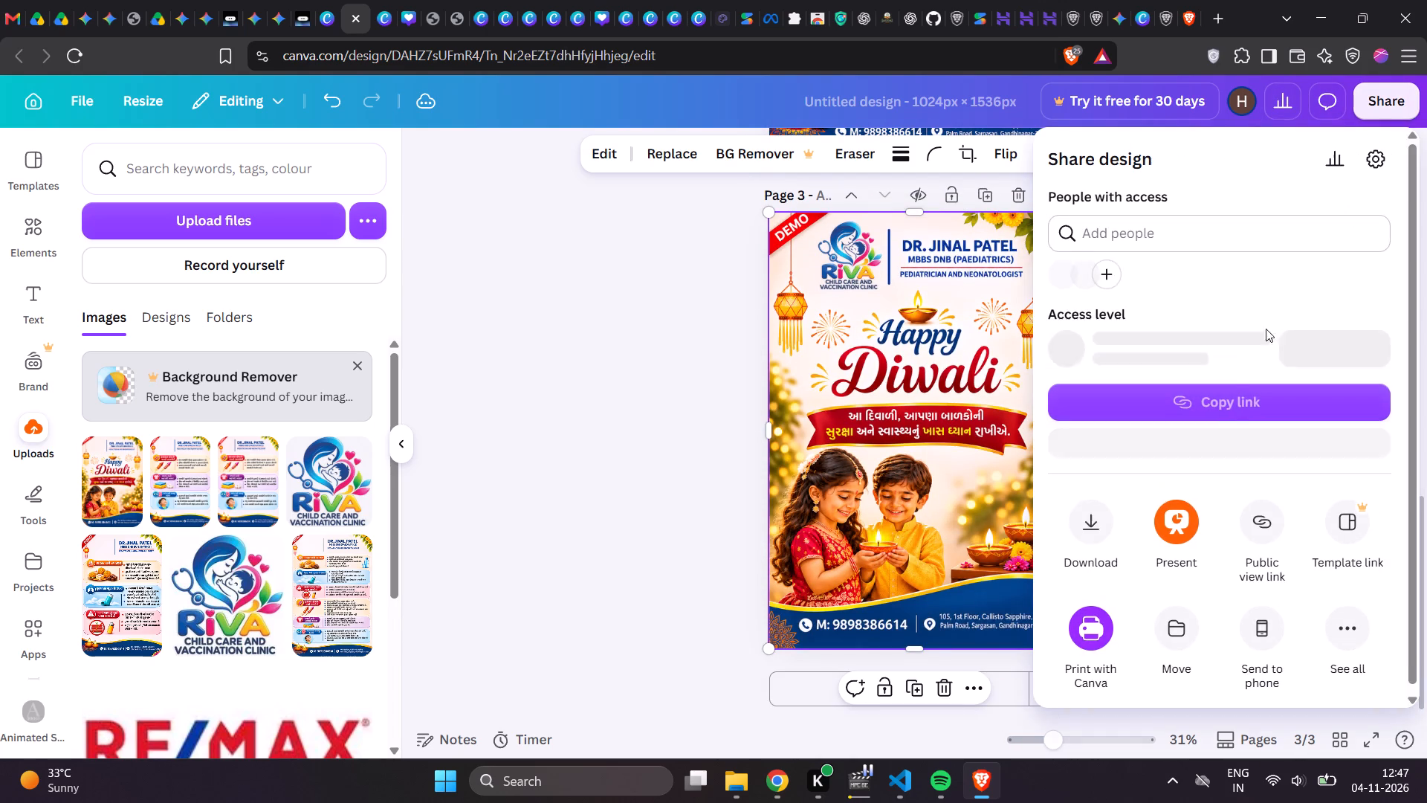
left_click(1094, 536)
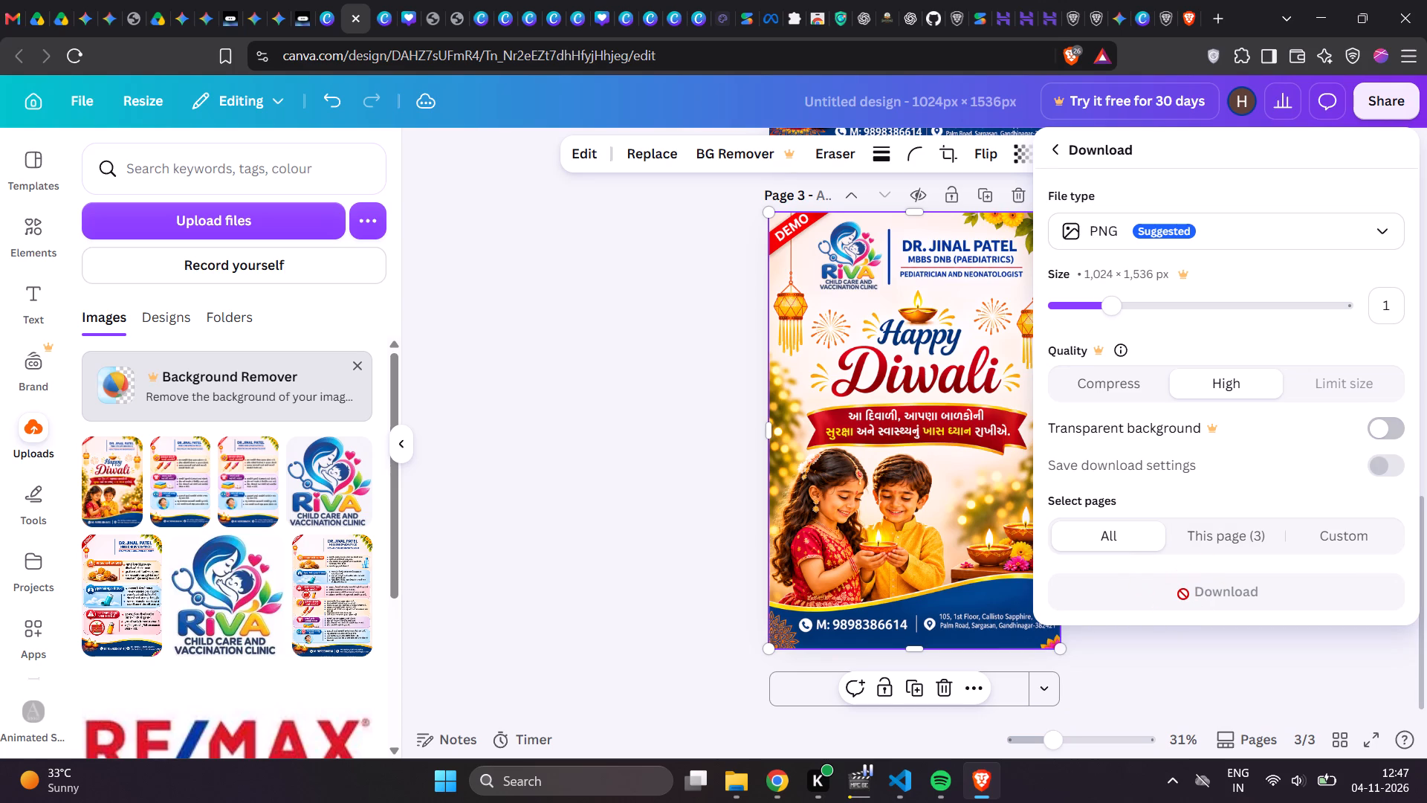
left_click(1226, 535)
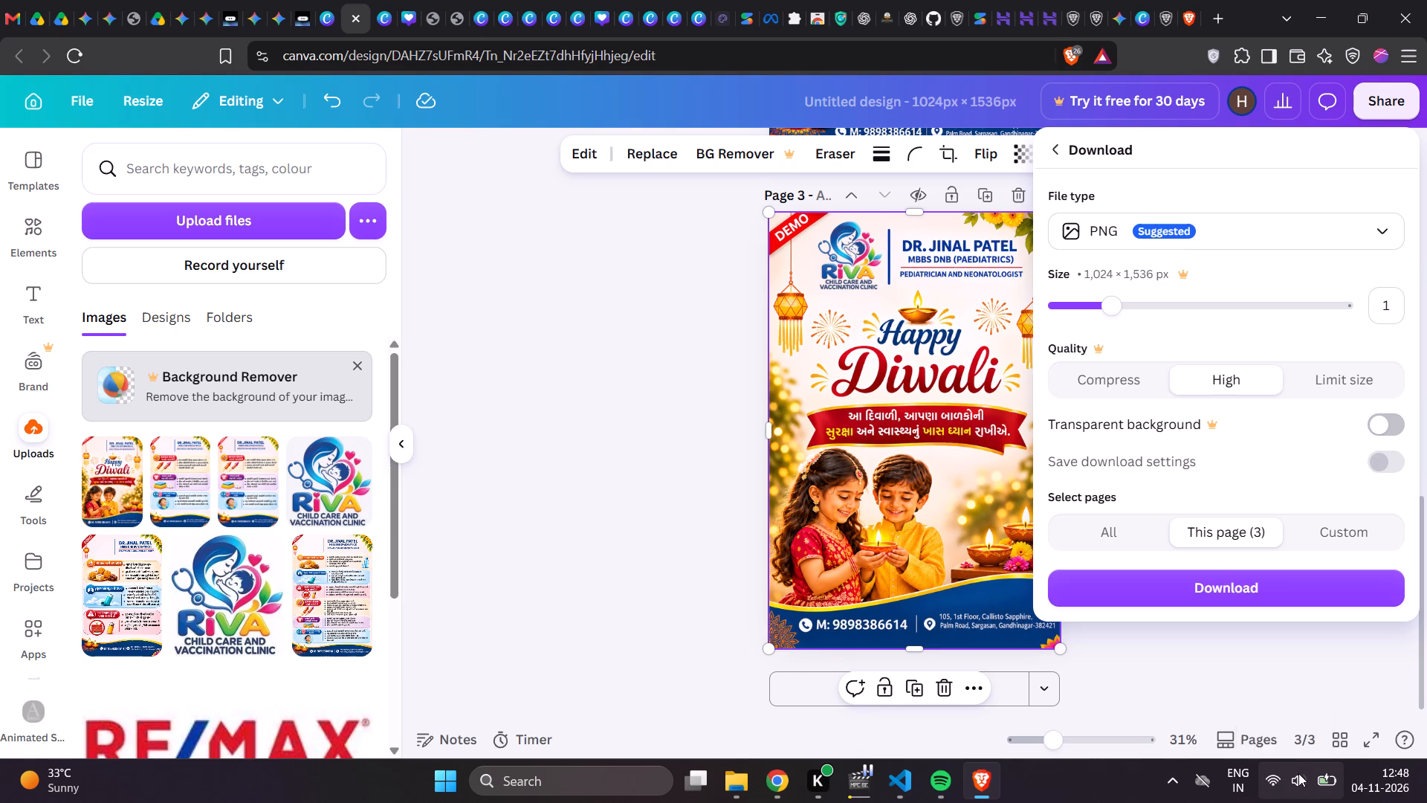
left_click(1234, 599)
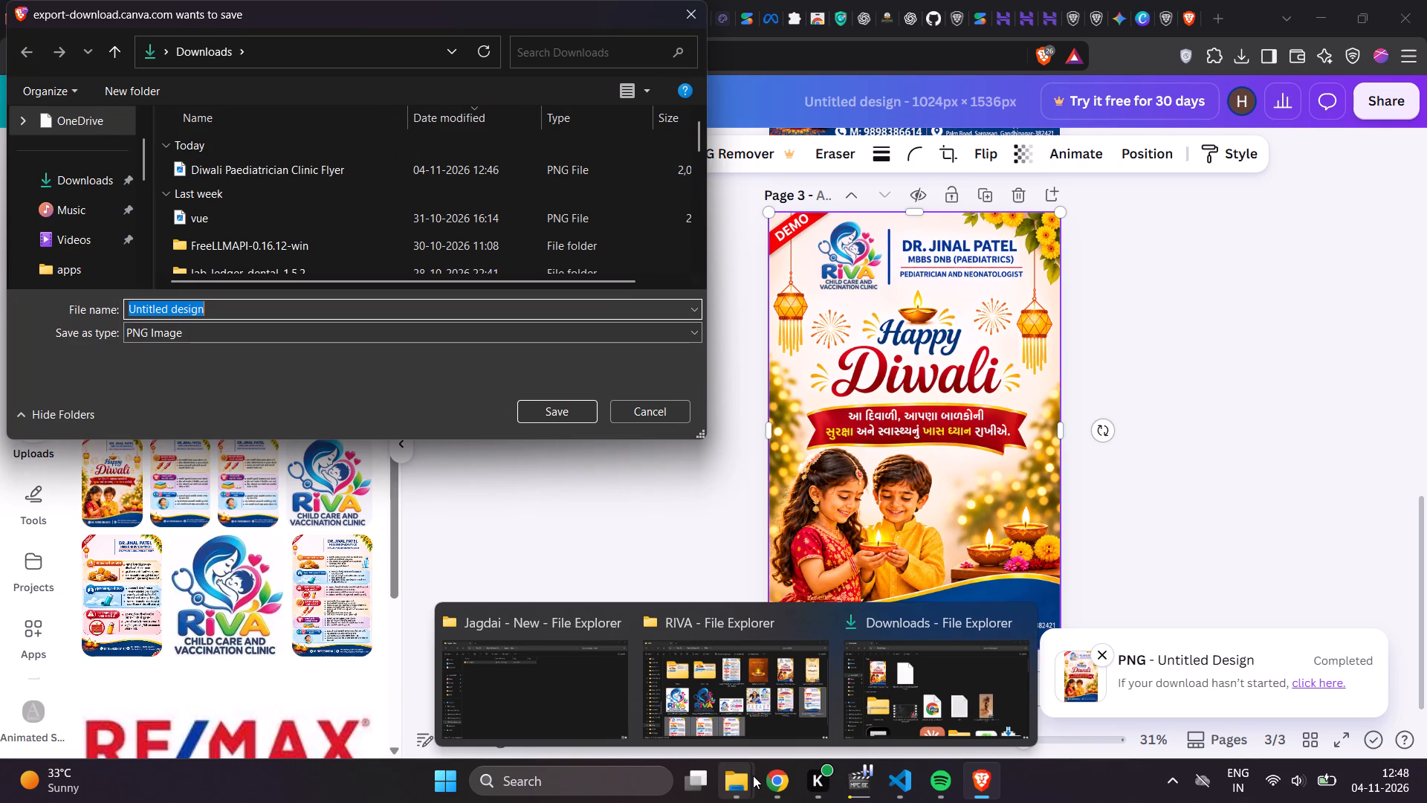
key("Return")
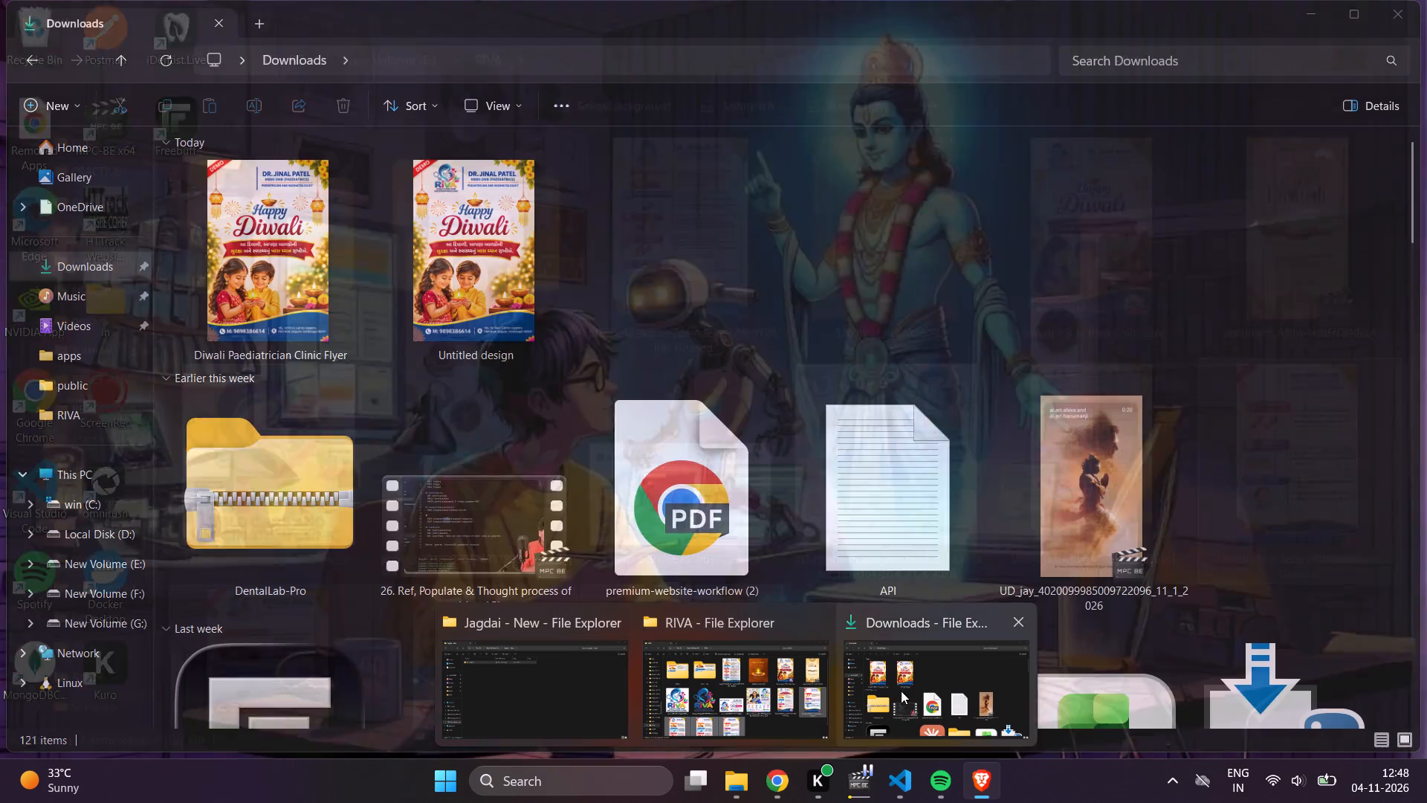
In File Explorer, cut the new Untitled design poster image from the Downloads folder.
left_click(903, 690)
left_click(490, 327)
key("ctrl+x")
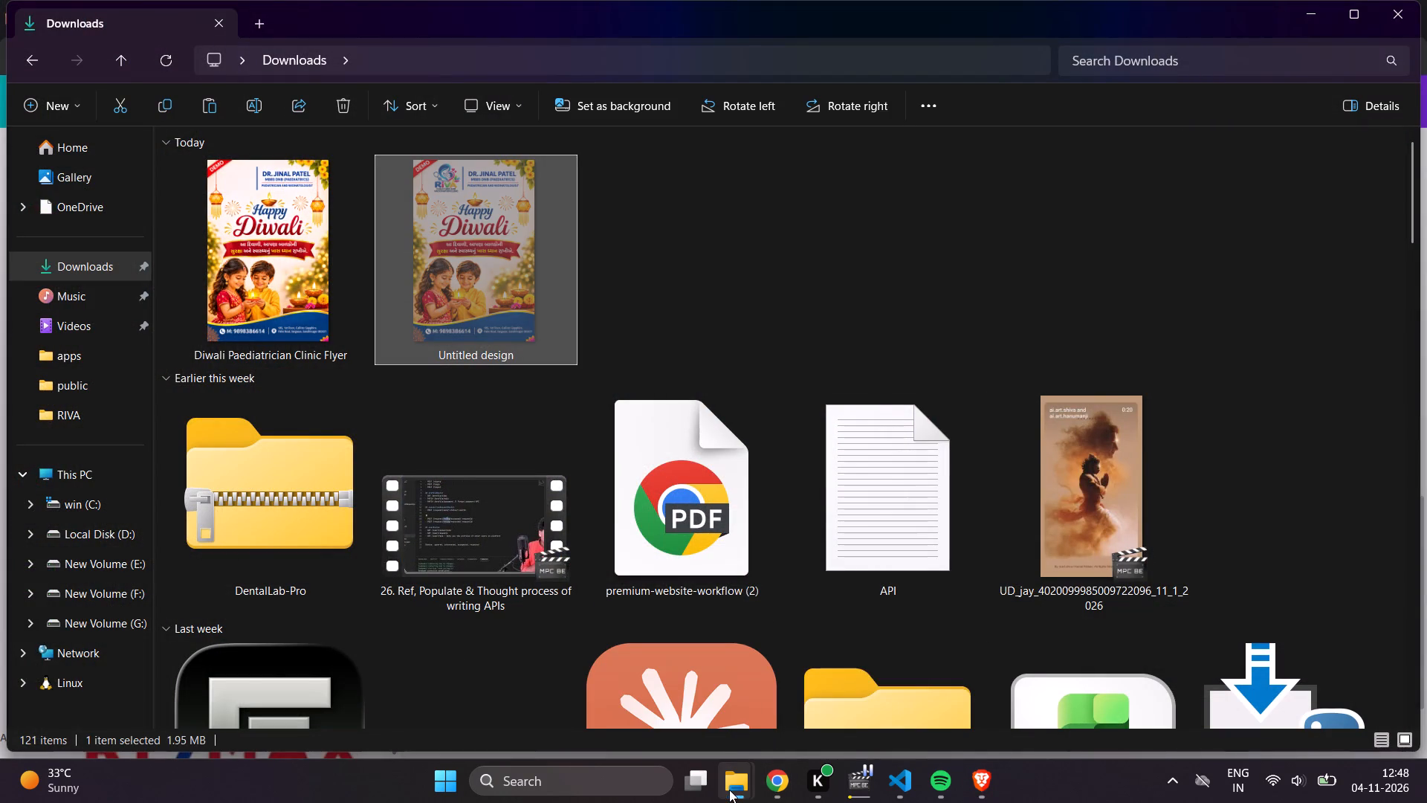
Paste the cut Diwali poster image into the demo - new folder inside RIVA on New Volume (E:).
left_click(696, 720)
left_click(901, 685)
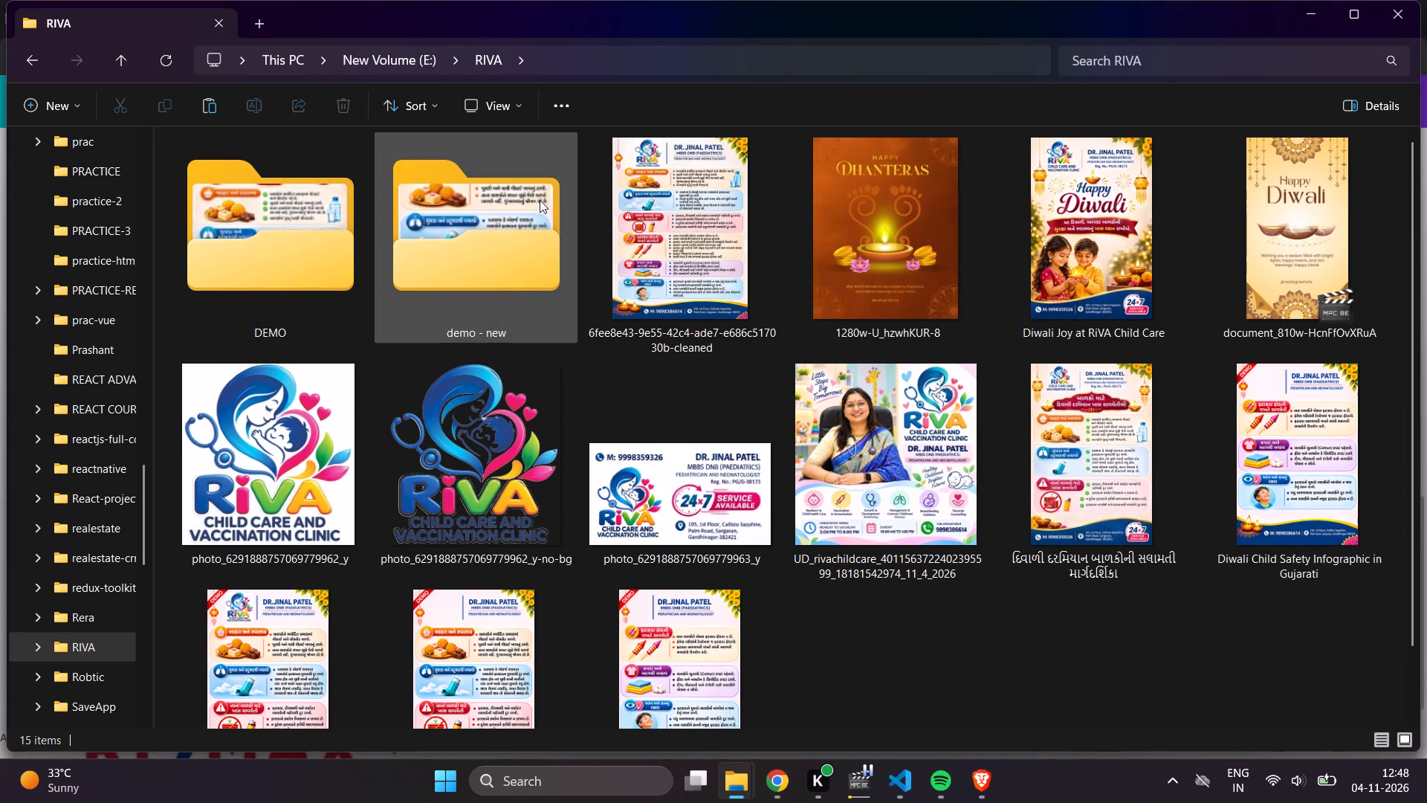
double_click(451, 222)
key("ctrl+v")
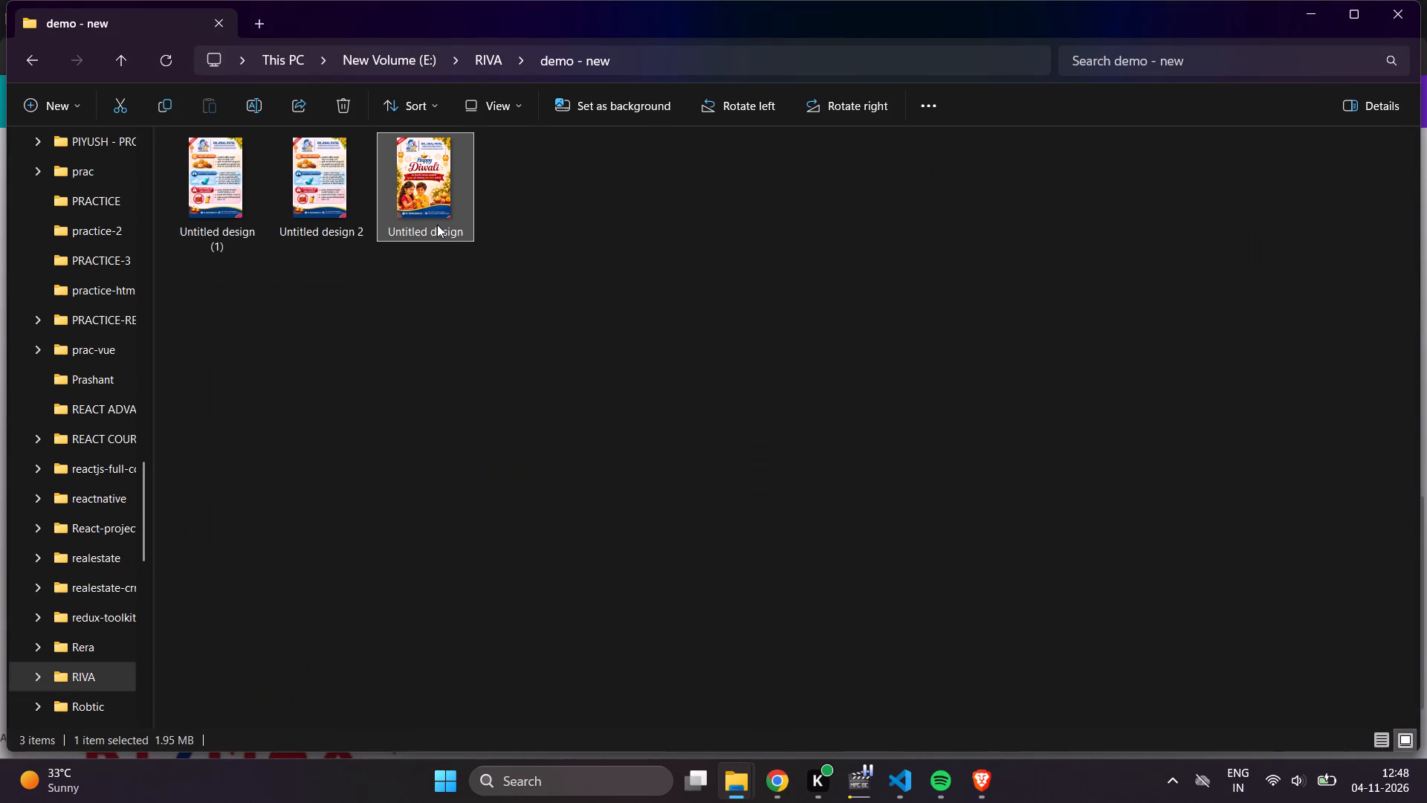
Rename the pasted Happy Diwali poster image as Untitled design 3.
left_click(438, 230)
left_click(468, 229)
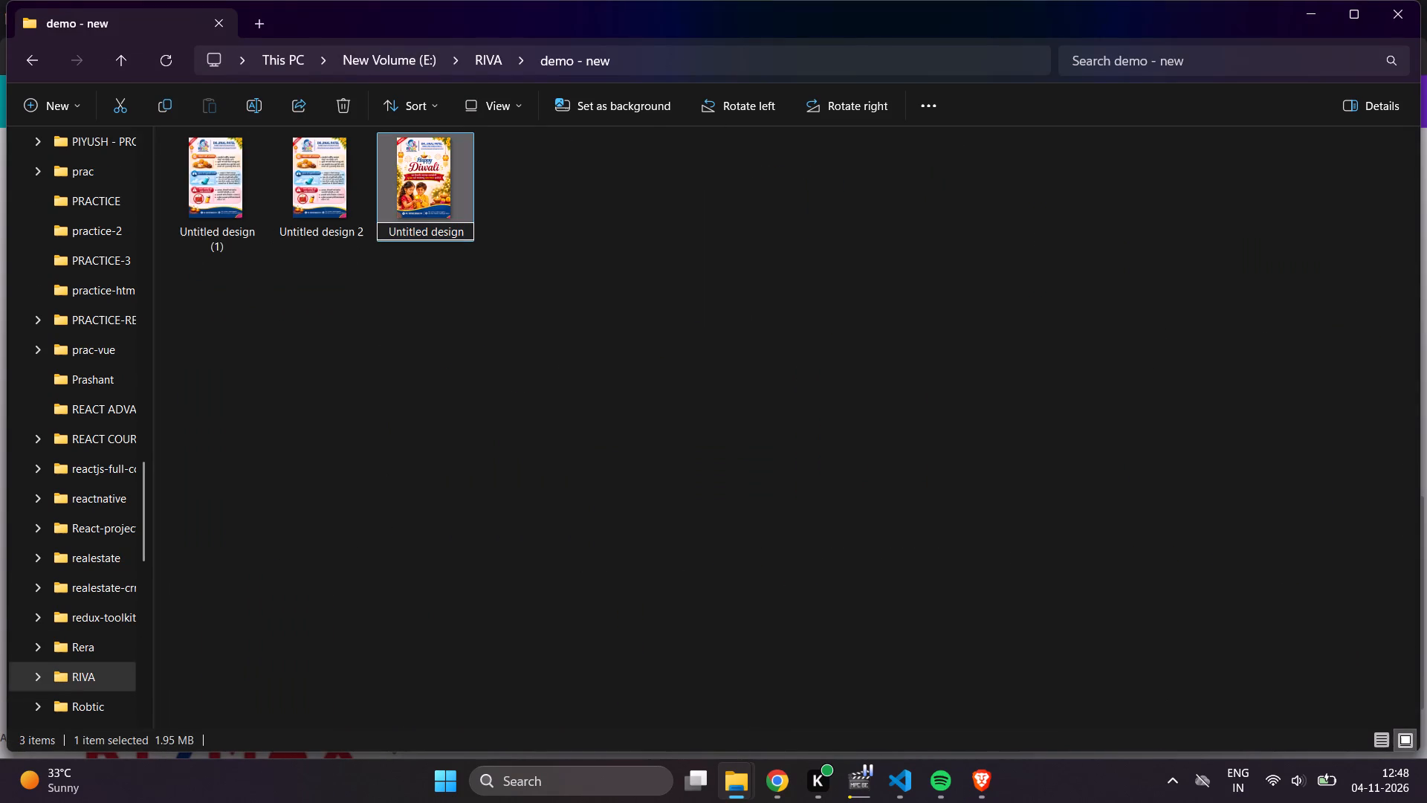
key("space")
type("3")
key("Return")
Copy the renamed Happy Diwali poster file from the demo - new folder.
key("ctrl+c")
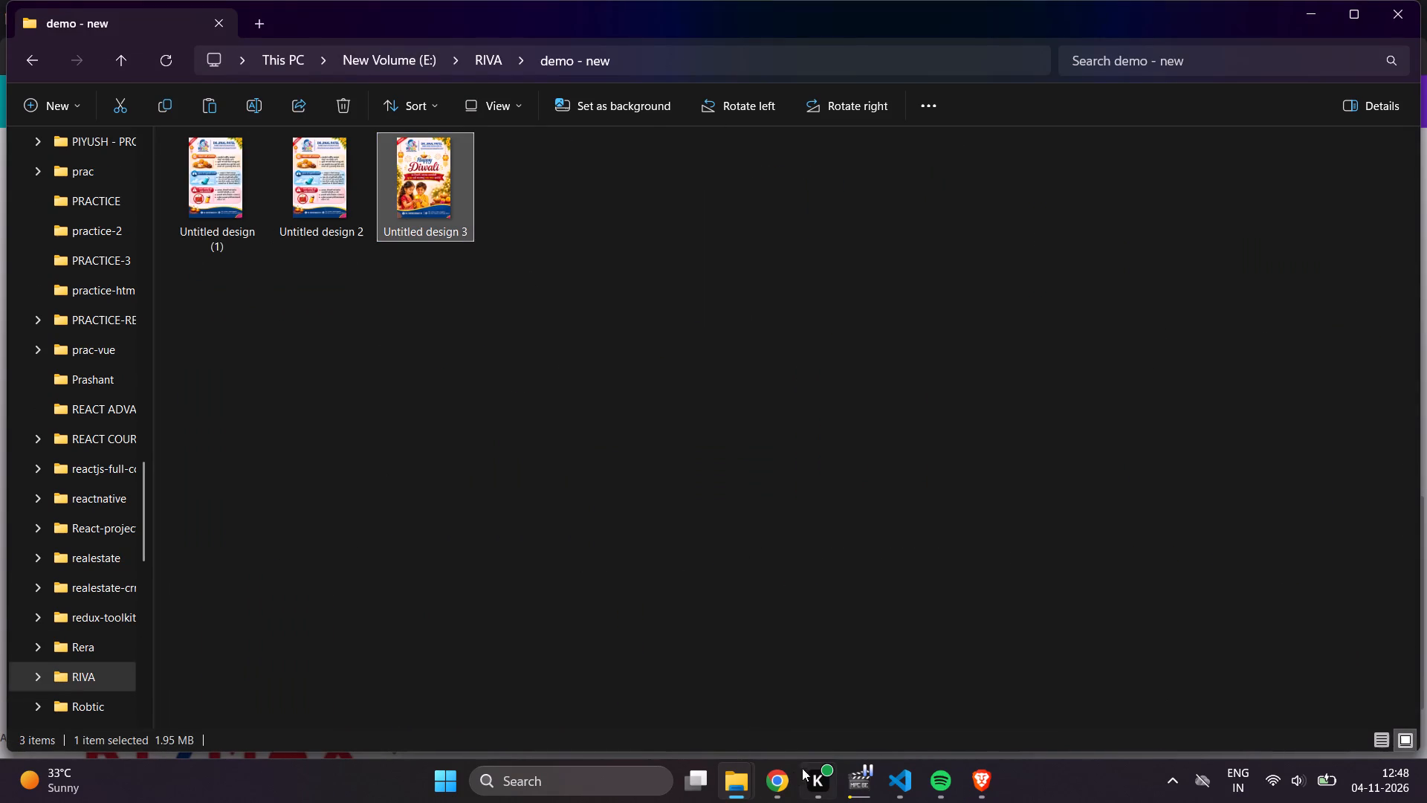
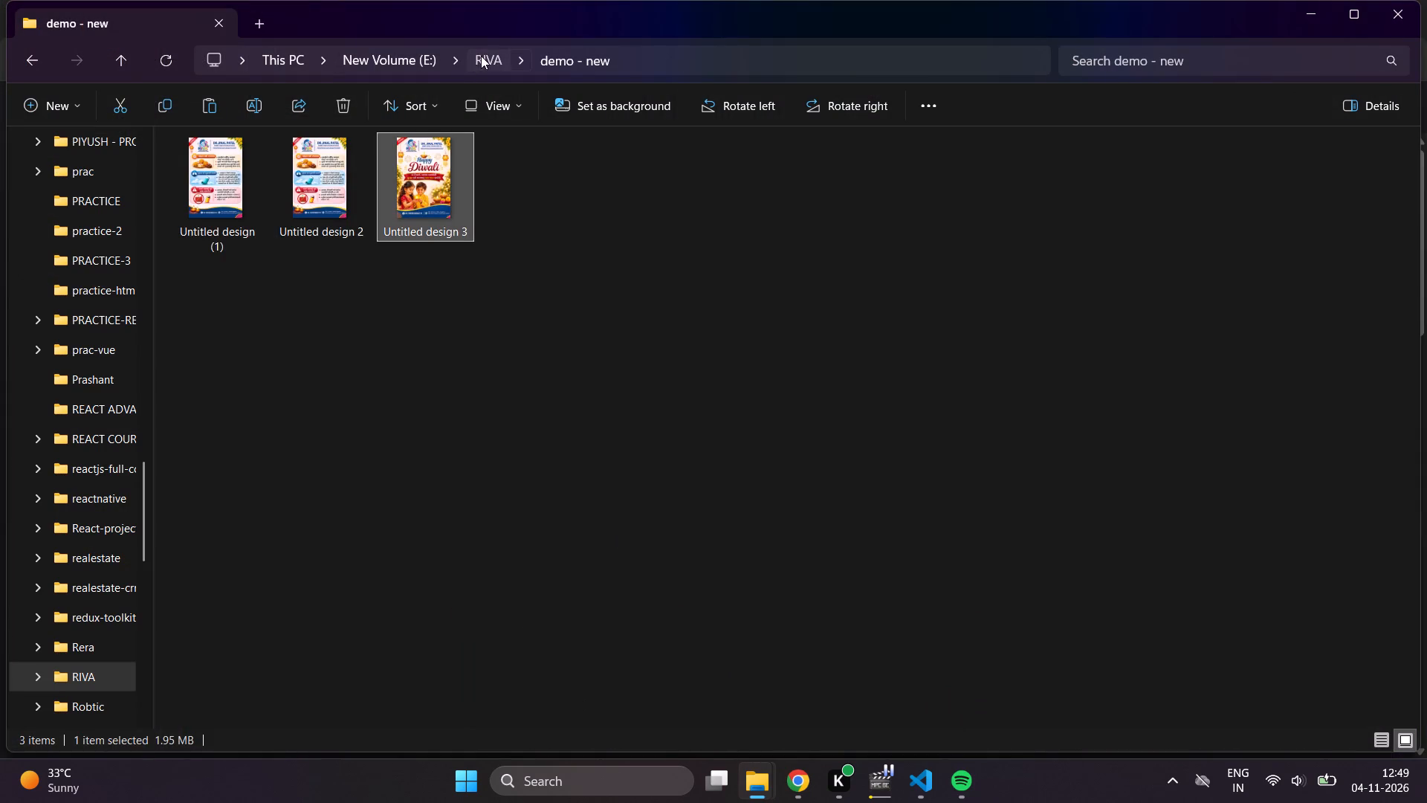
Paste the cut Happy Diwali poster image into the demo - new folder inside RIVA, and reopen that folder.
key("ctrl+v")
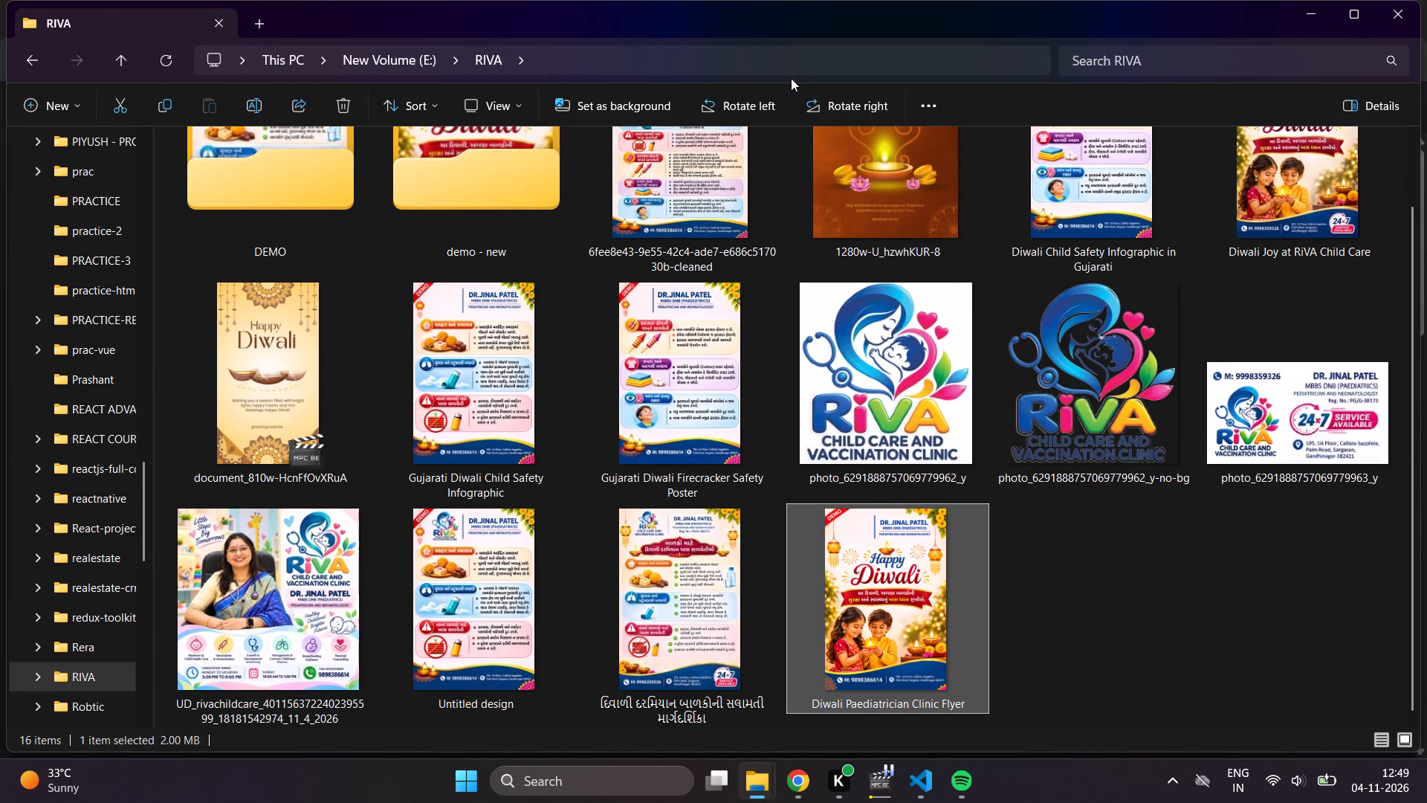
double_click(488, 210)
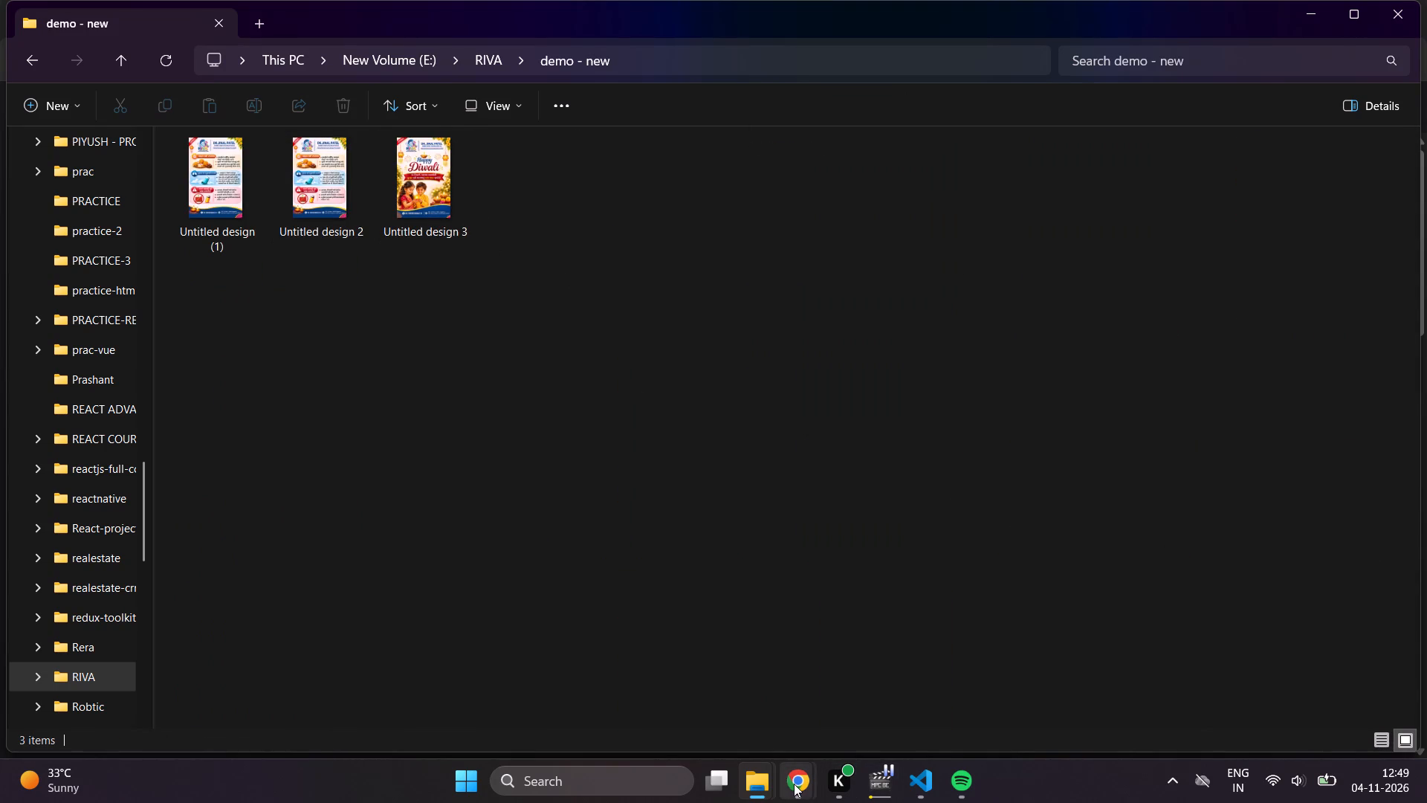
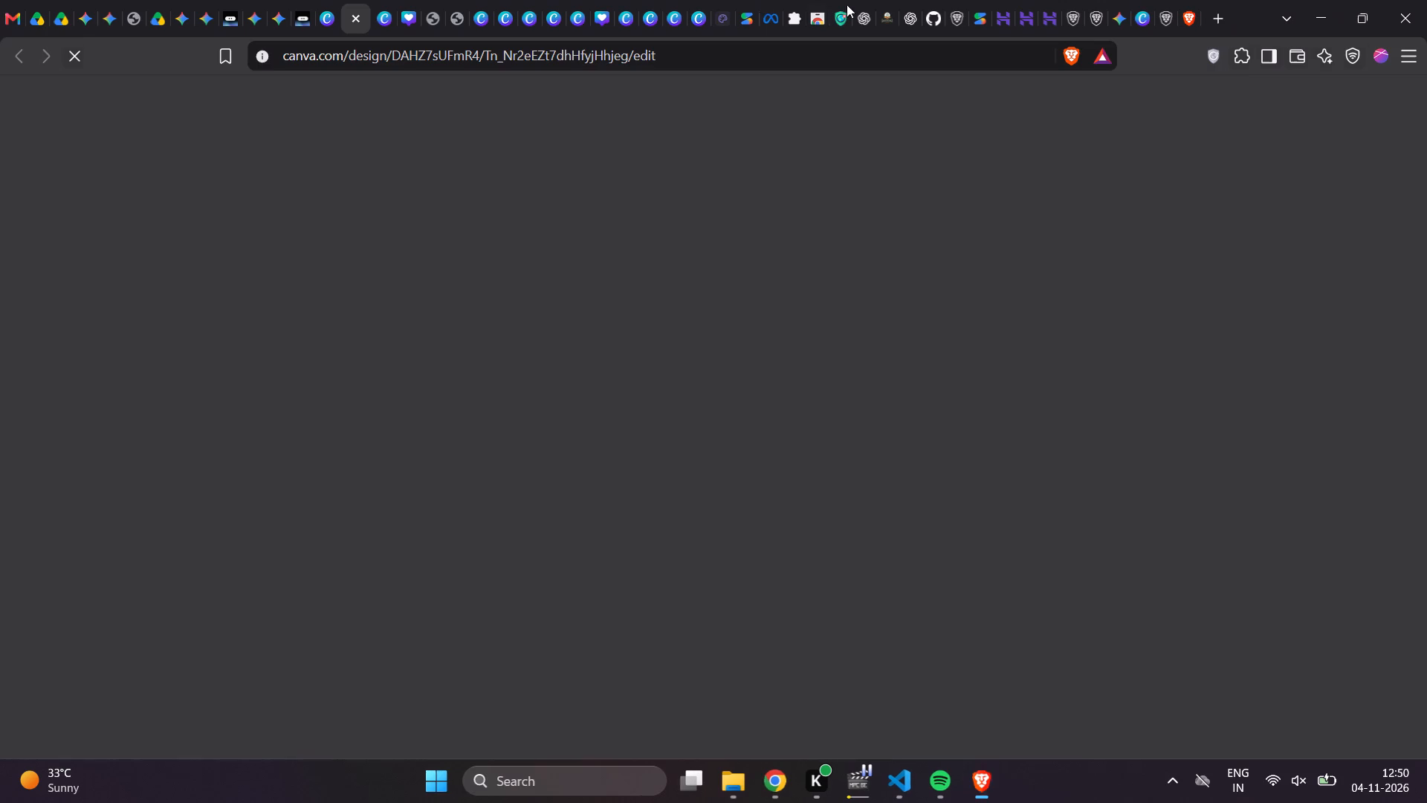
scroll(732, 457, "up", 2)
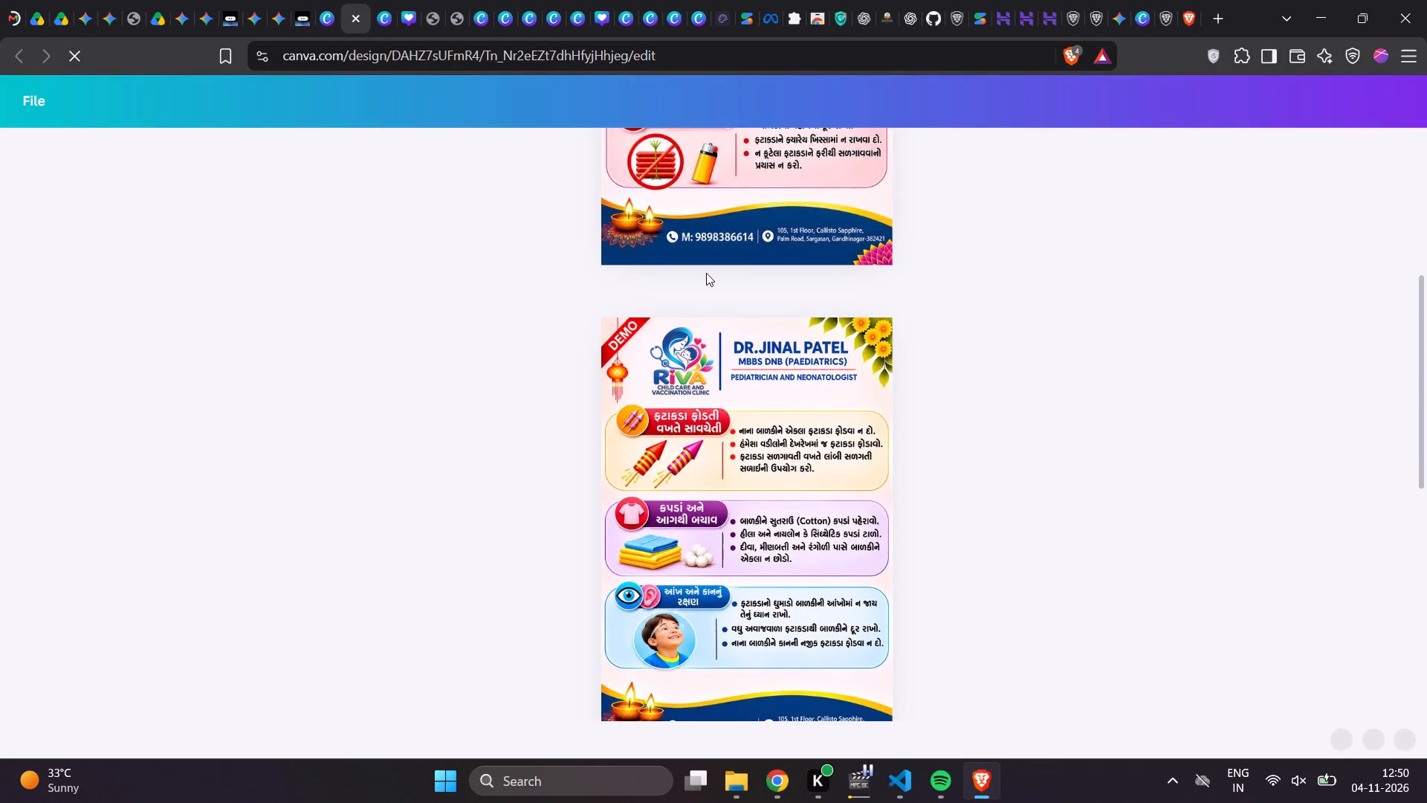
Export only page 2, the firecracker safety poster, as a high-quality PNG at size 1.
scroll(710, 312, "up", 5)
scroll(710, 312, "down", 5)
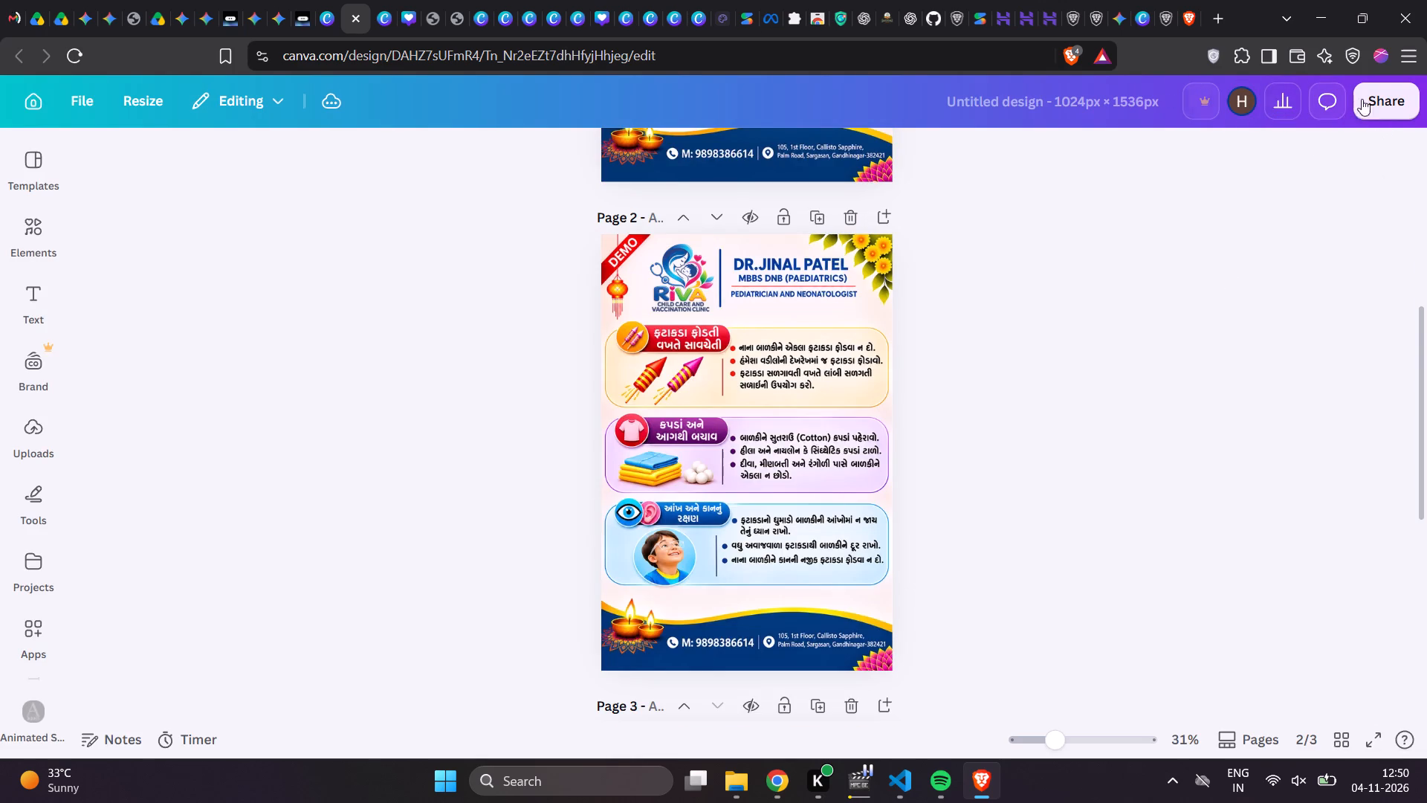
left_click(1376, 94)
double_click(1096, 540)
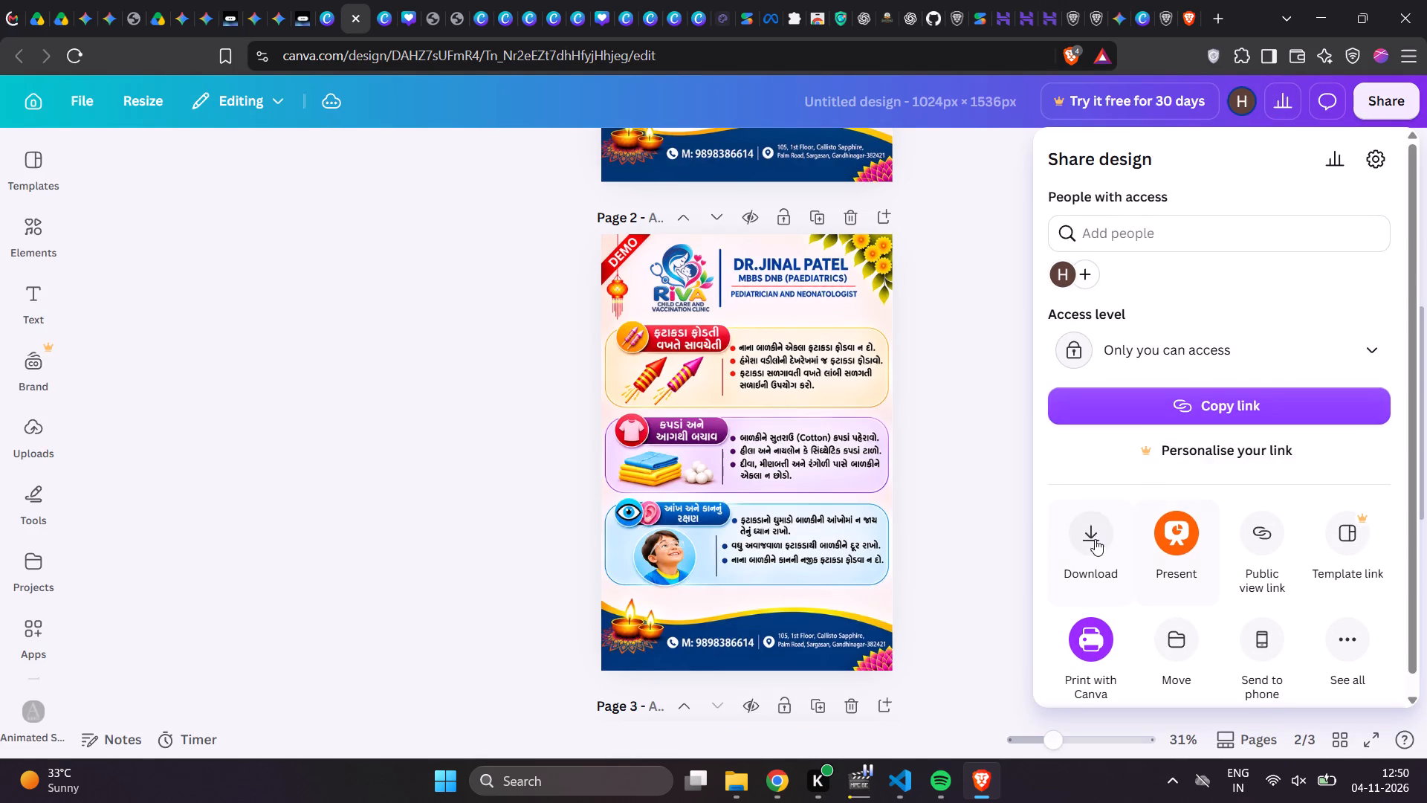
left_click(1242, 534)
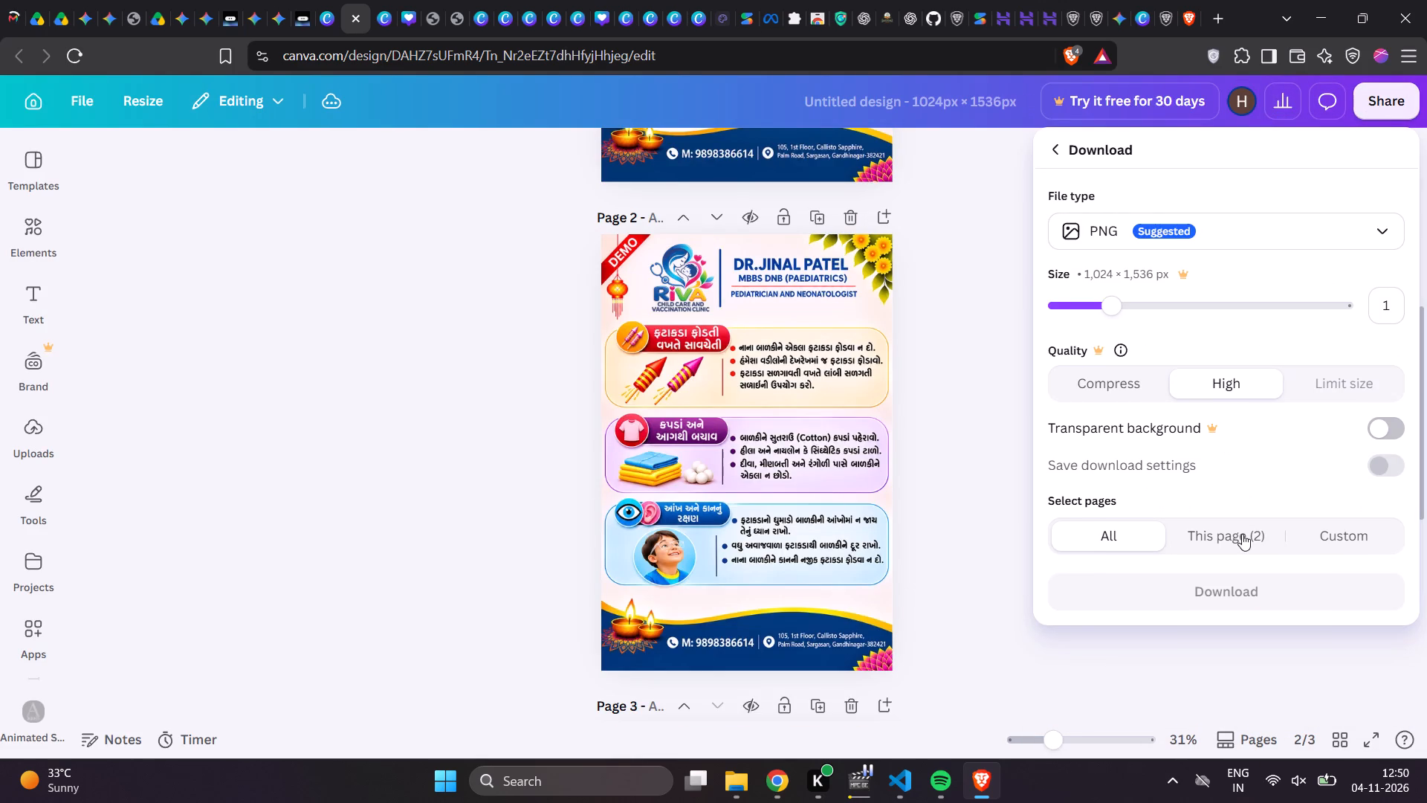
left_click(1213, 590)
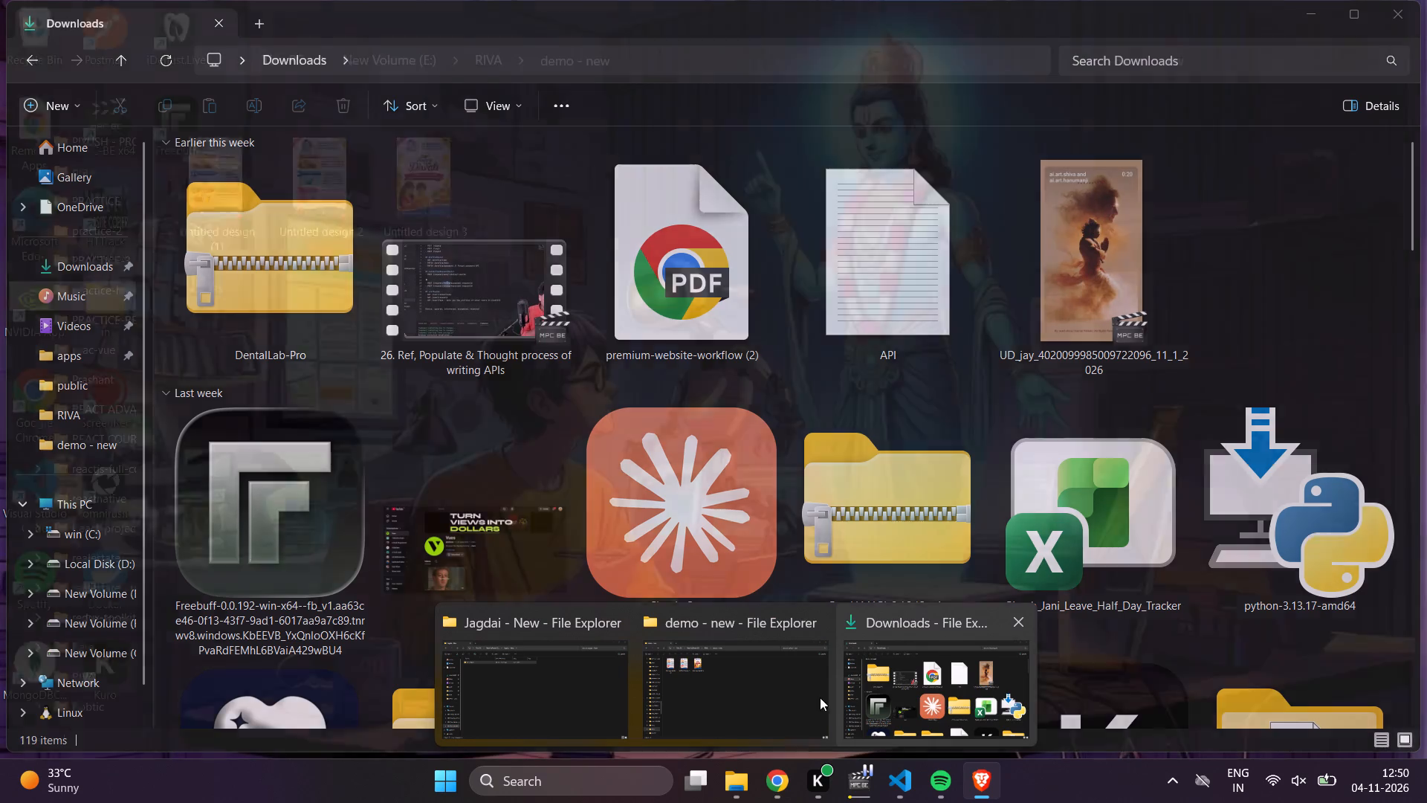
In File Explorer, delete the old Untitled design 2 image from the demo - new folder in RIVA.
left_click(753, 686)
left_click(321, 196)
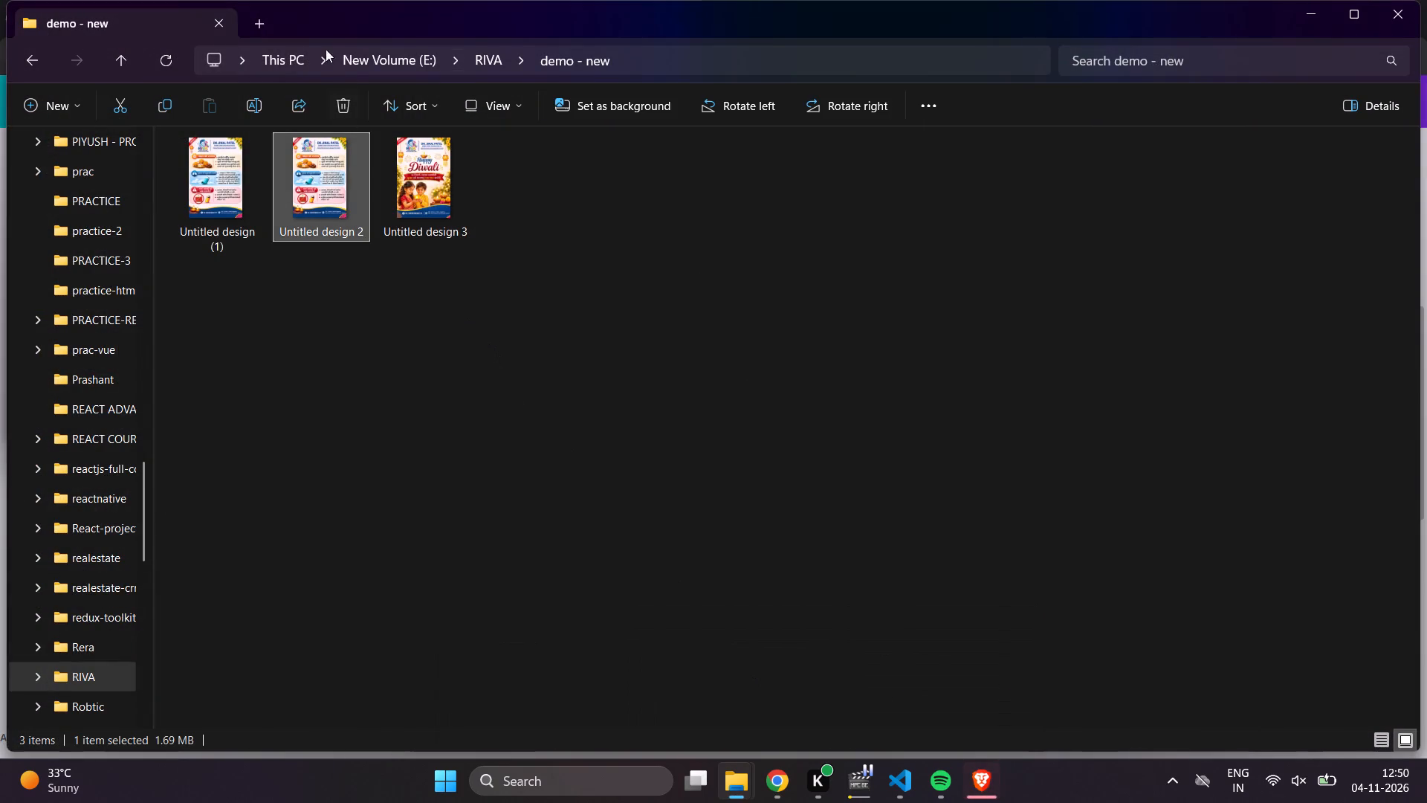
left_click(357, 115)
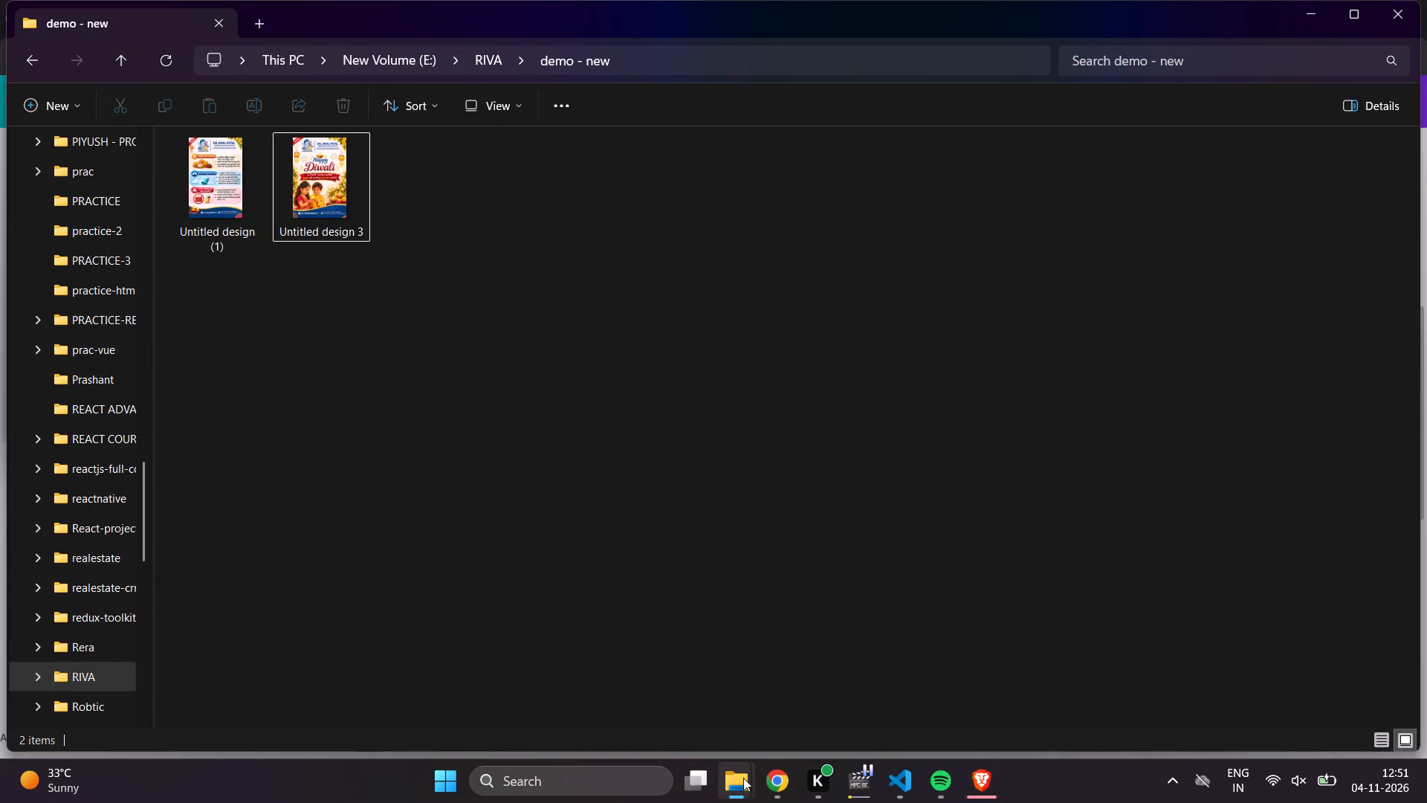
Back in the browser's save dialog, save the exported page 2 PNG in Downloads as Untitled design 2.
left_click(965, 703)
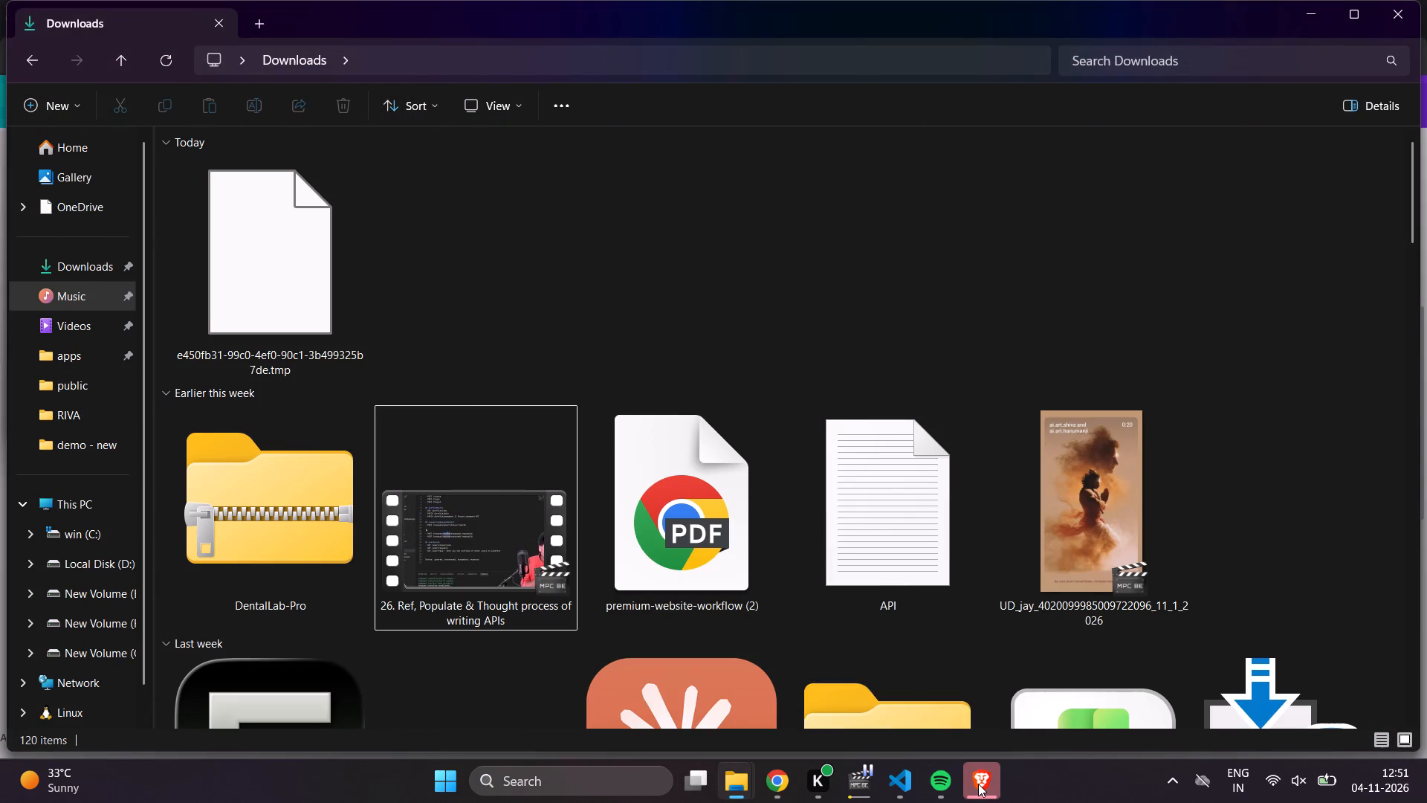
left_click(978, 784)
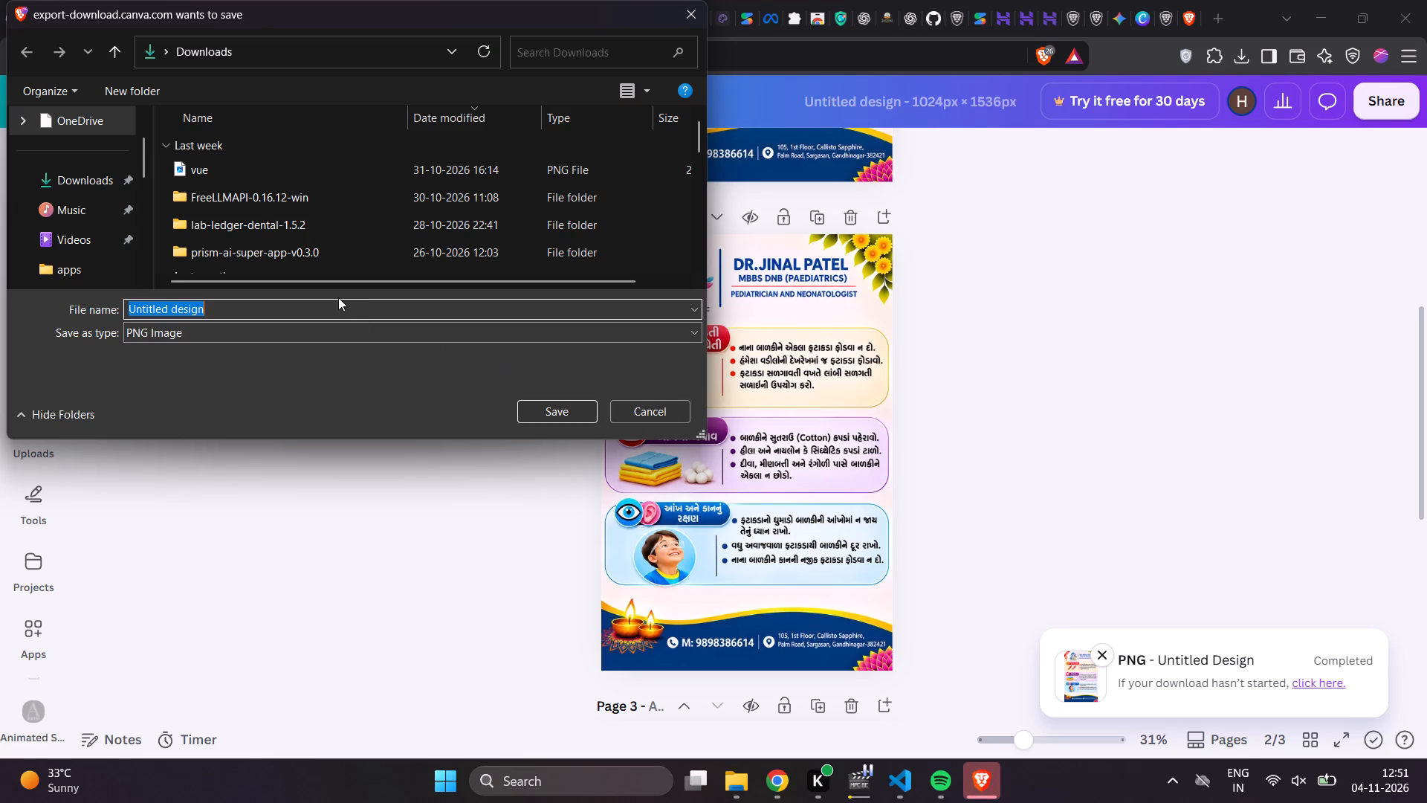
left_click(337, 308)
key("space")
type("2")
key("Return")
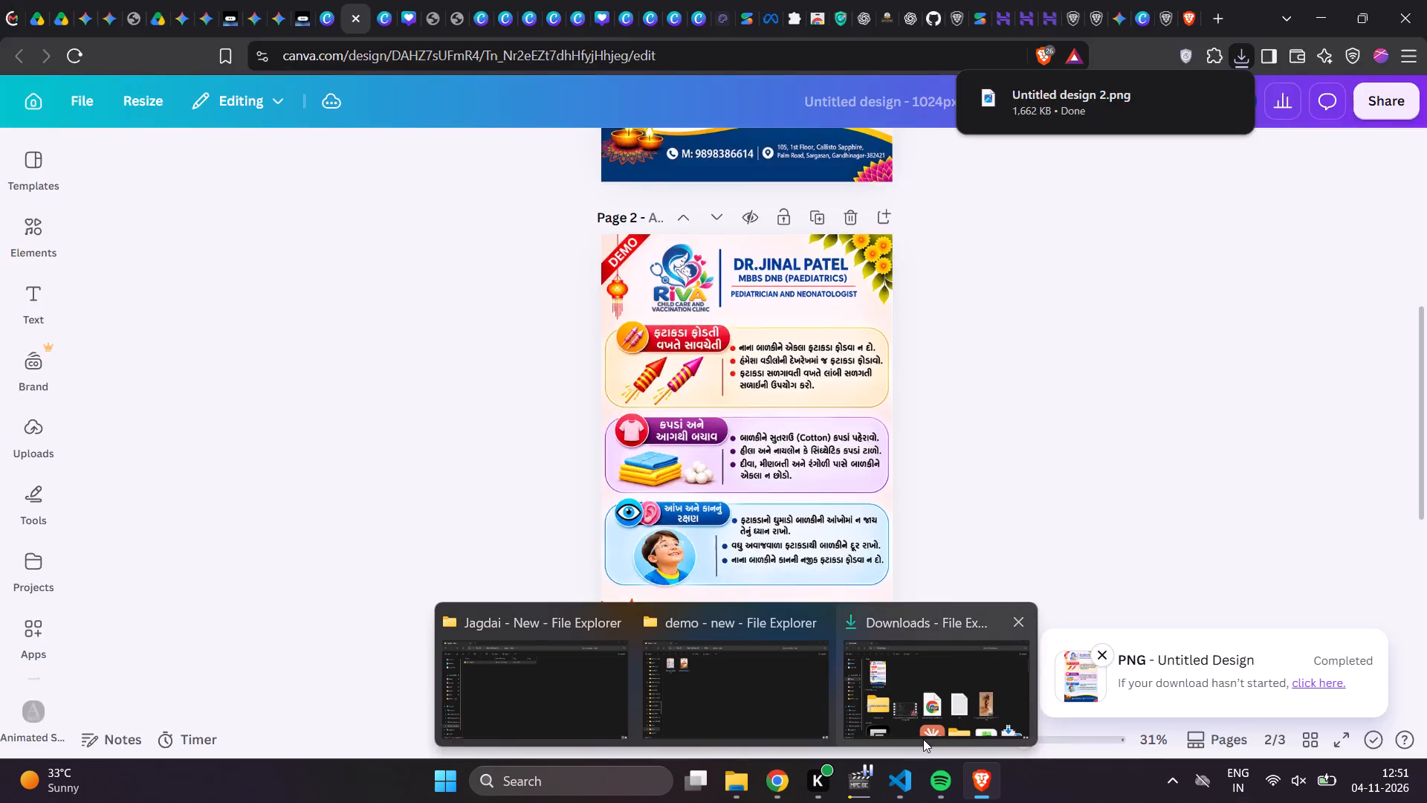
In File Explorer, move the new Untitled design 2 image from Downloads into the demo - new folder.
left_click(863, 711)
left_click(357, 278)
key("ctrl+x")
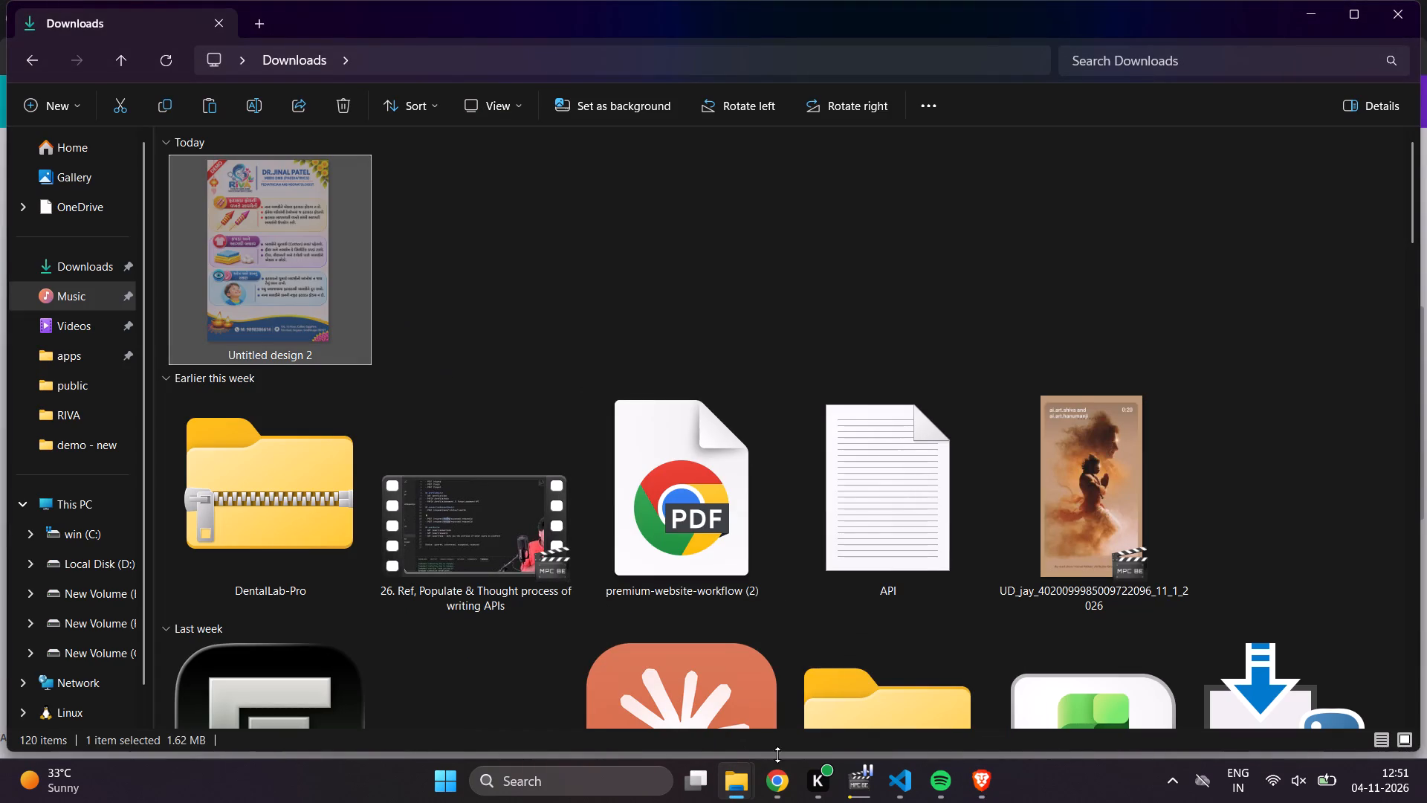
left_click(696, 636)
left_click(671, 503)
key("ctrl+v")
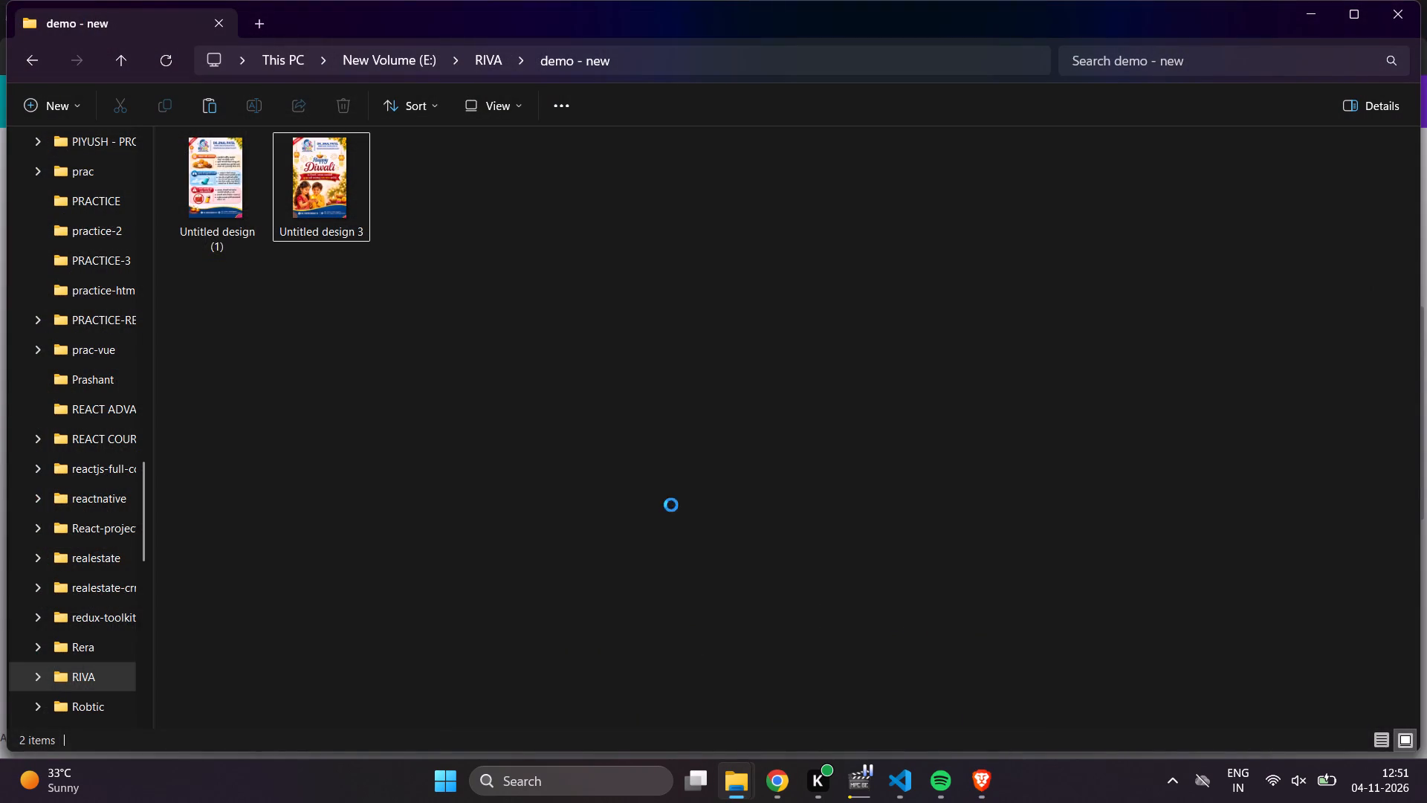
Copy the Untitled design 2 poster image in the demo - new folder.
key("ctrl+c")
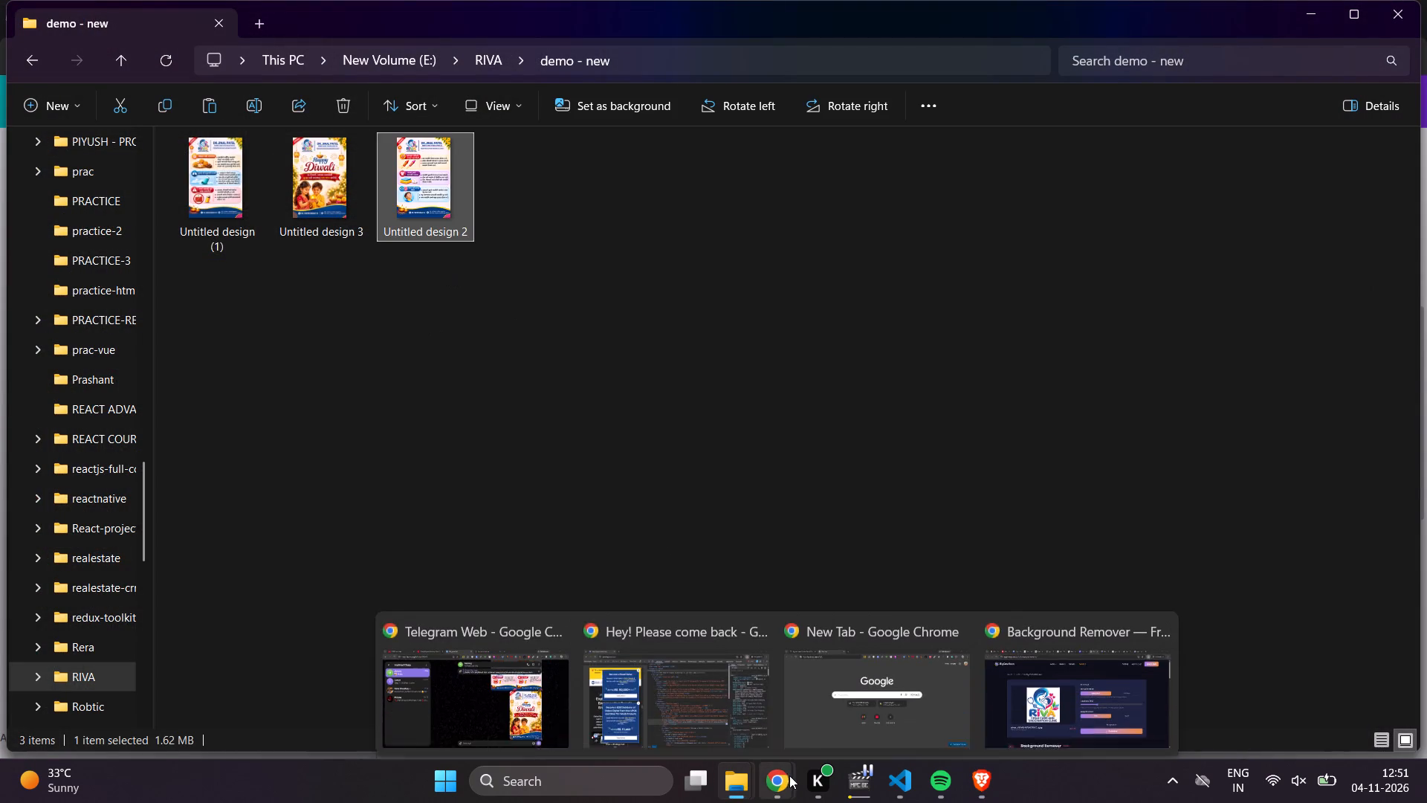